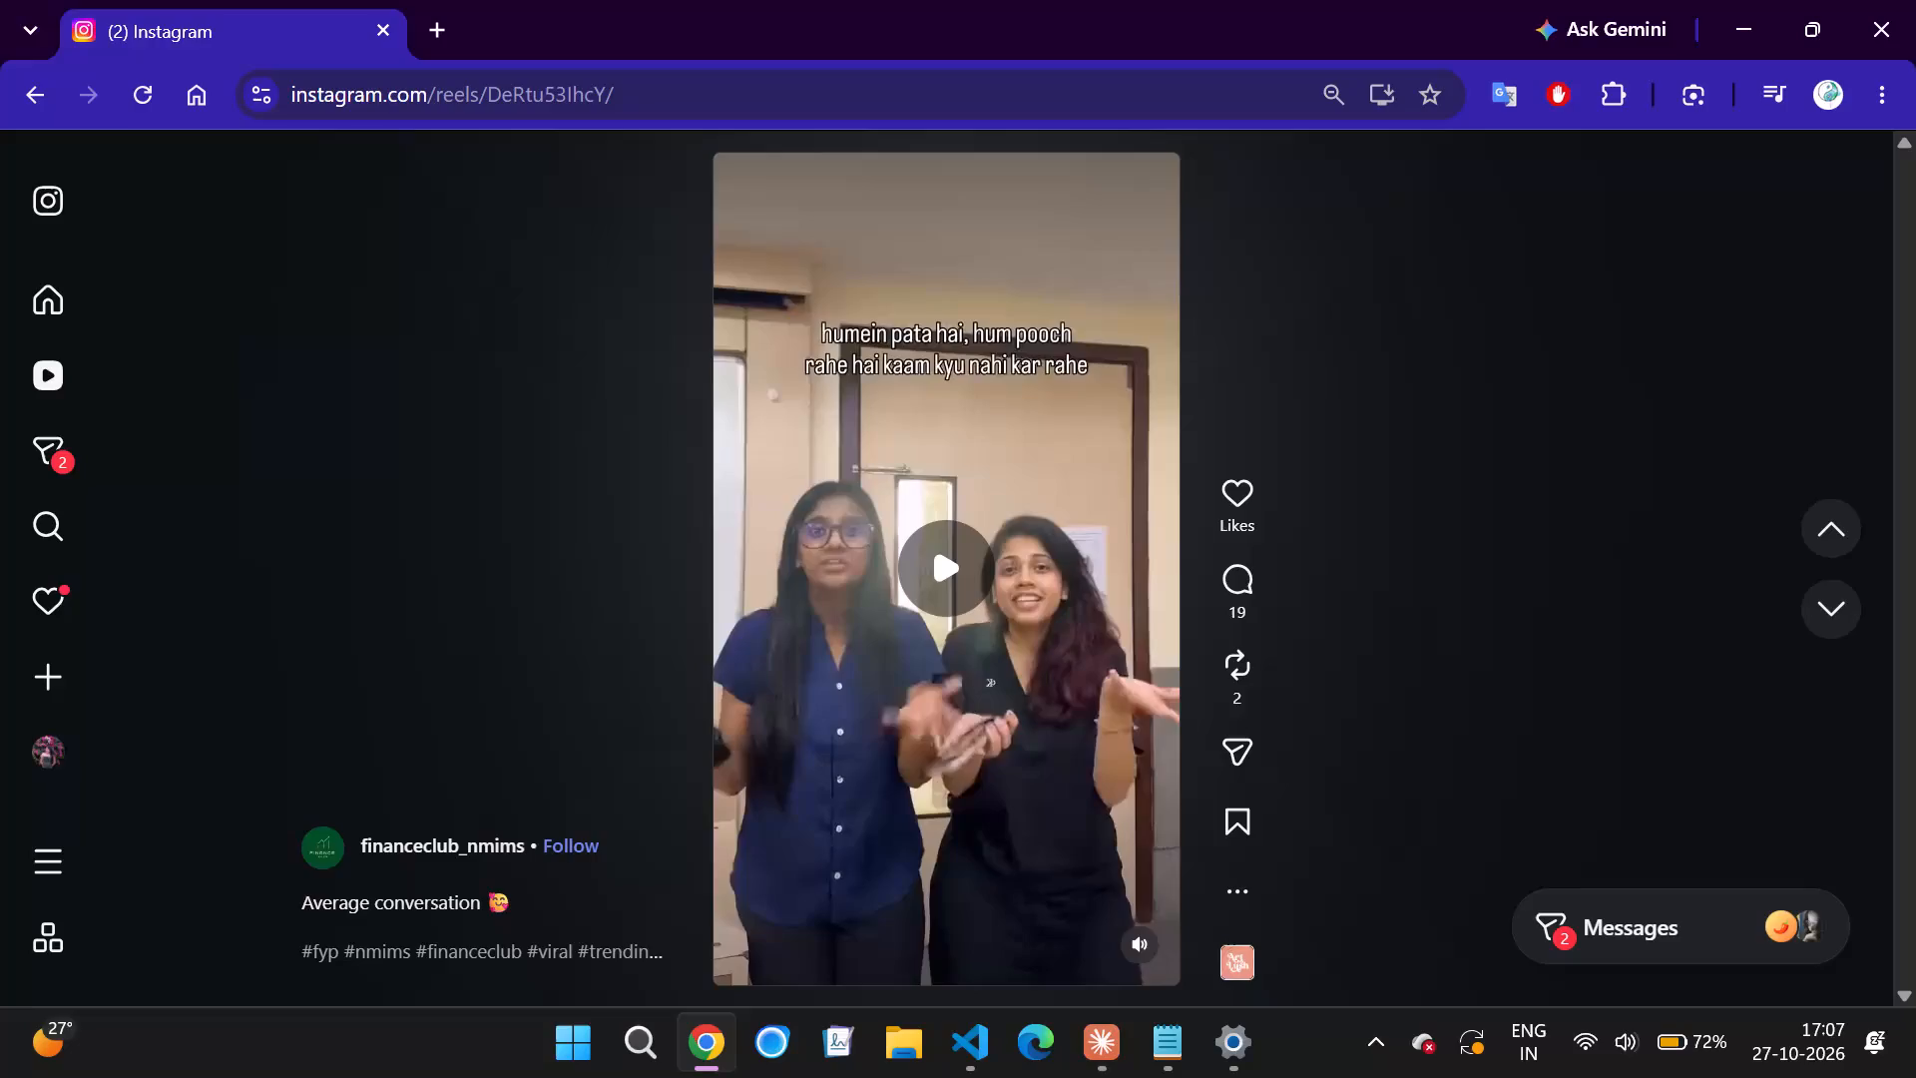
Switch to the Marketing (sst.scaler.com) Chrome profile.
left_click(1818, 113)
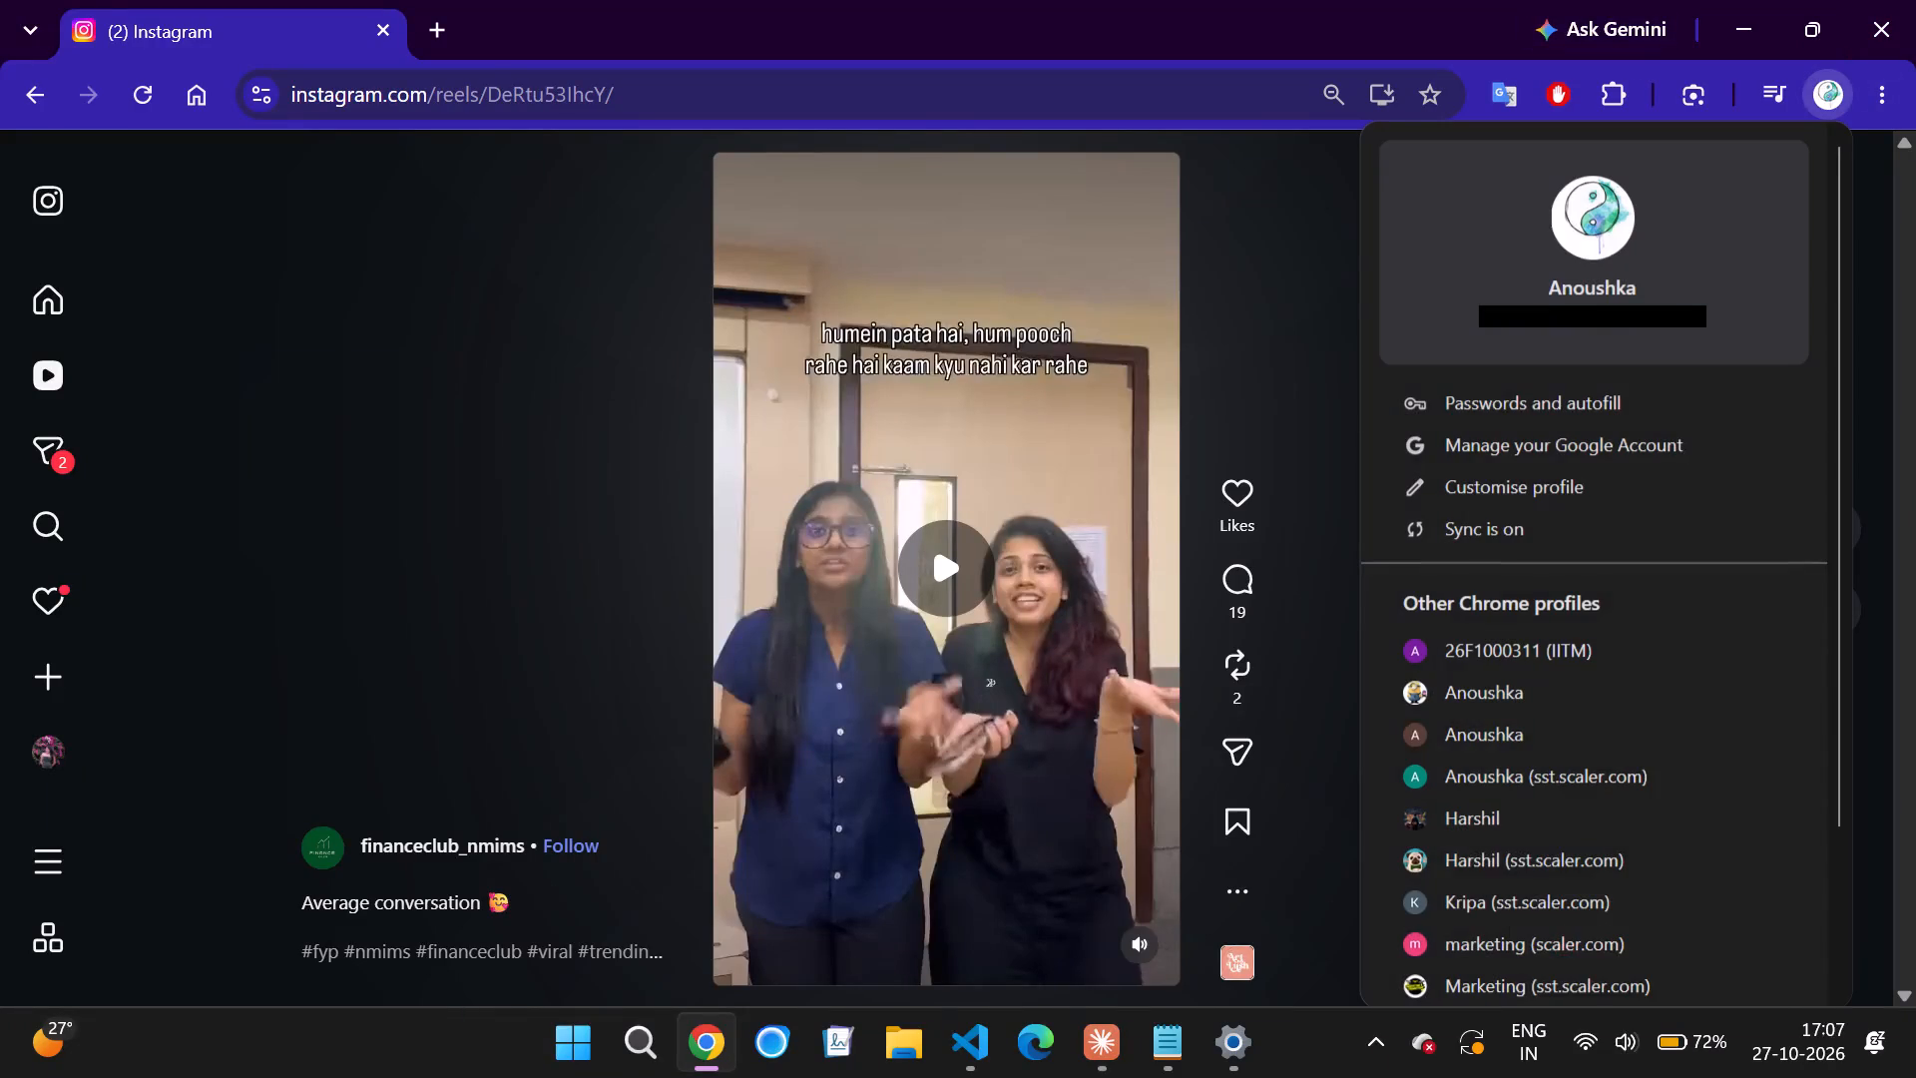
scroll(1674, 664, "down", 1)
left_click(1452, 773)
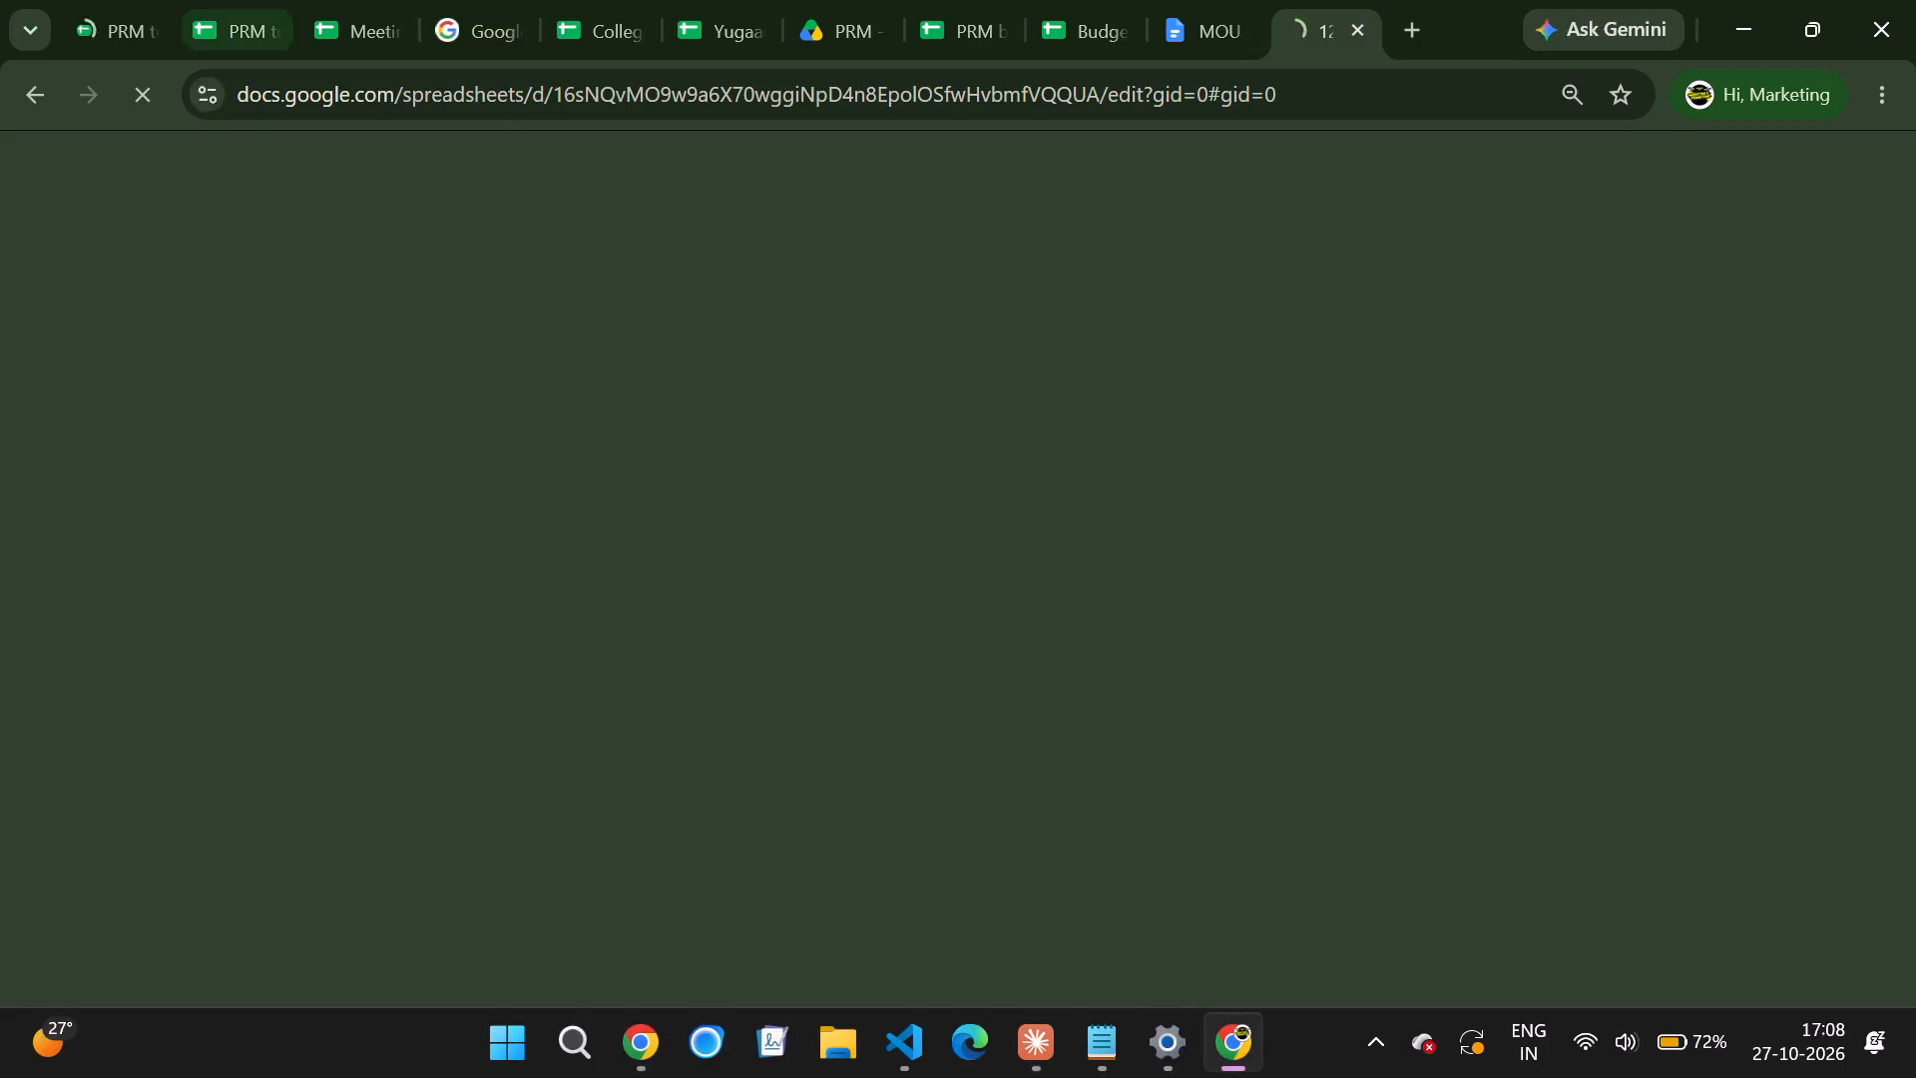
Open the Socials sheet of the PRM team - Grading spreadsheet and look over the team members' roles.
left_click(253, 20)
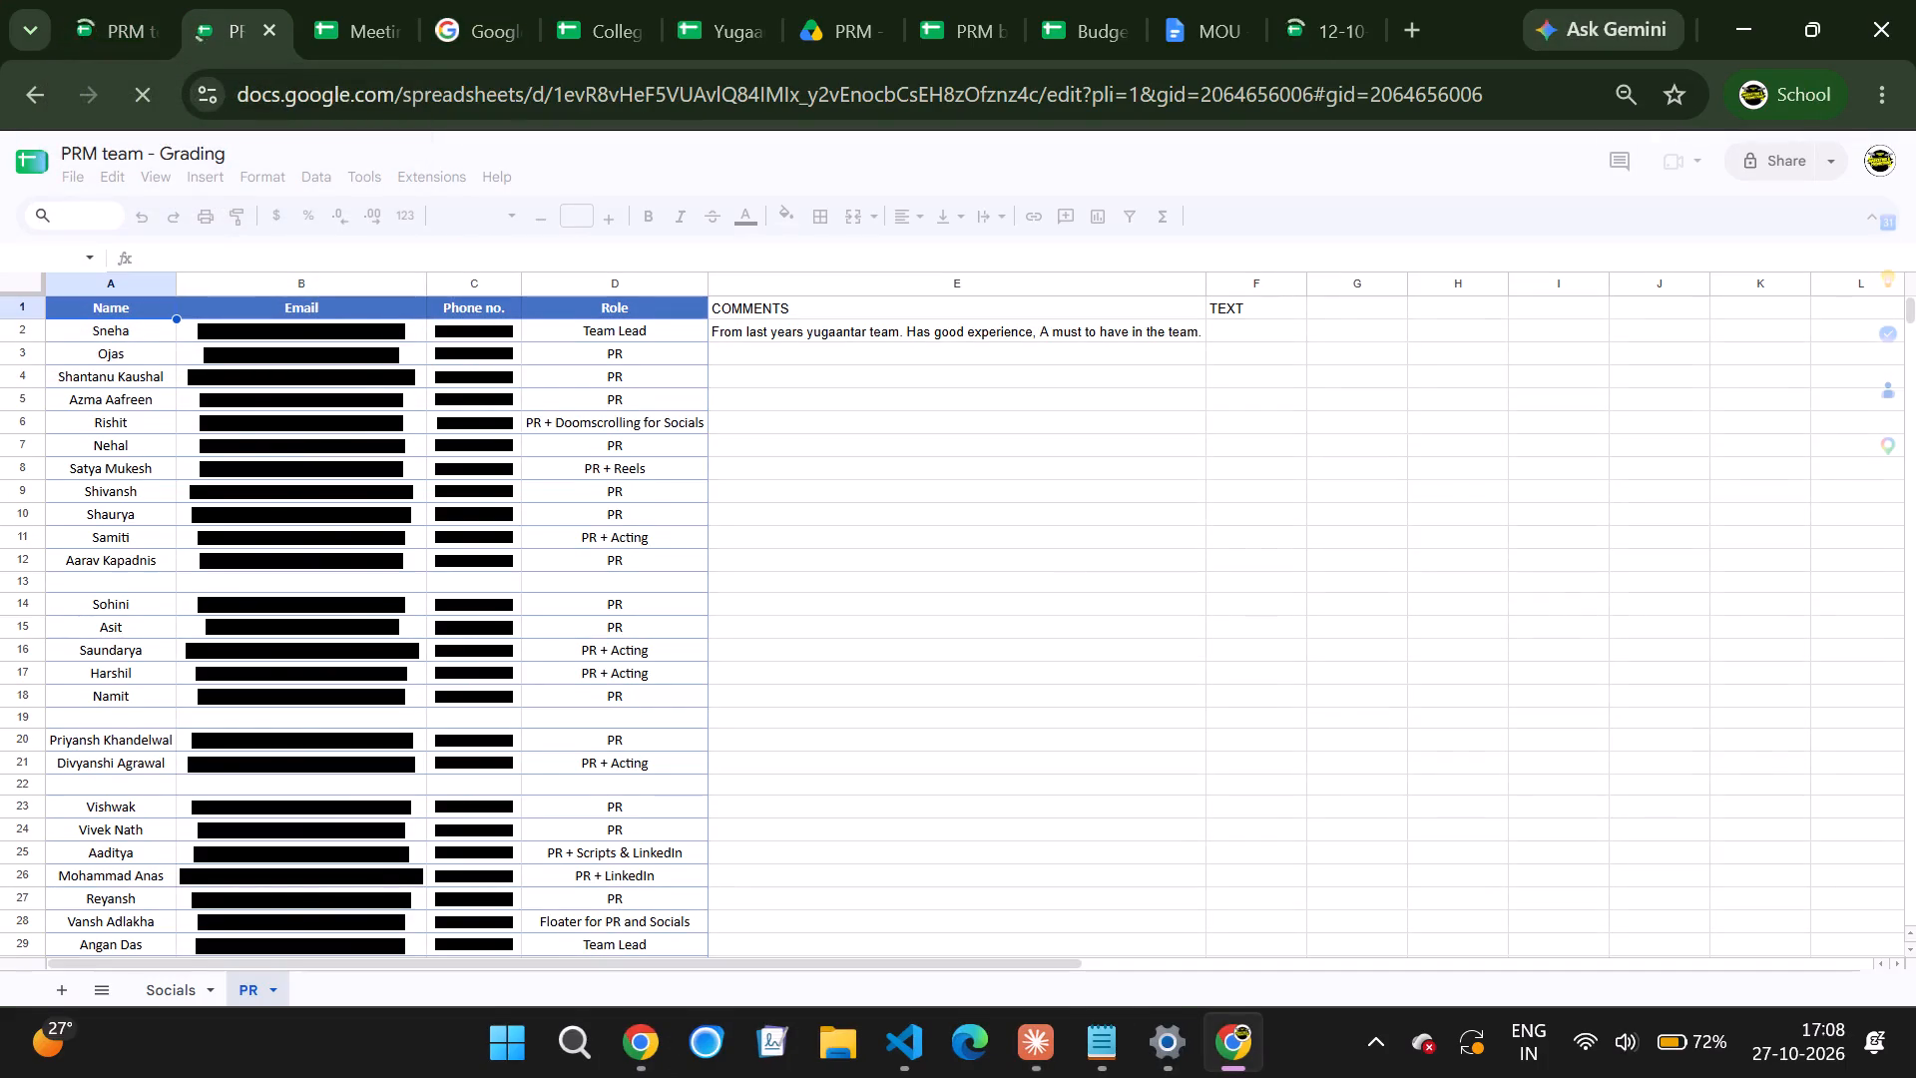
left_click(145, 1002)
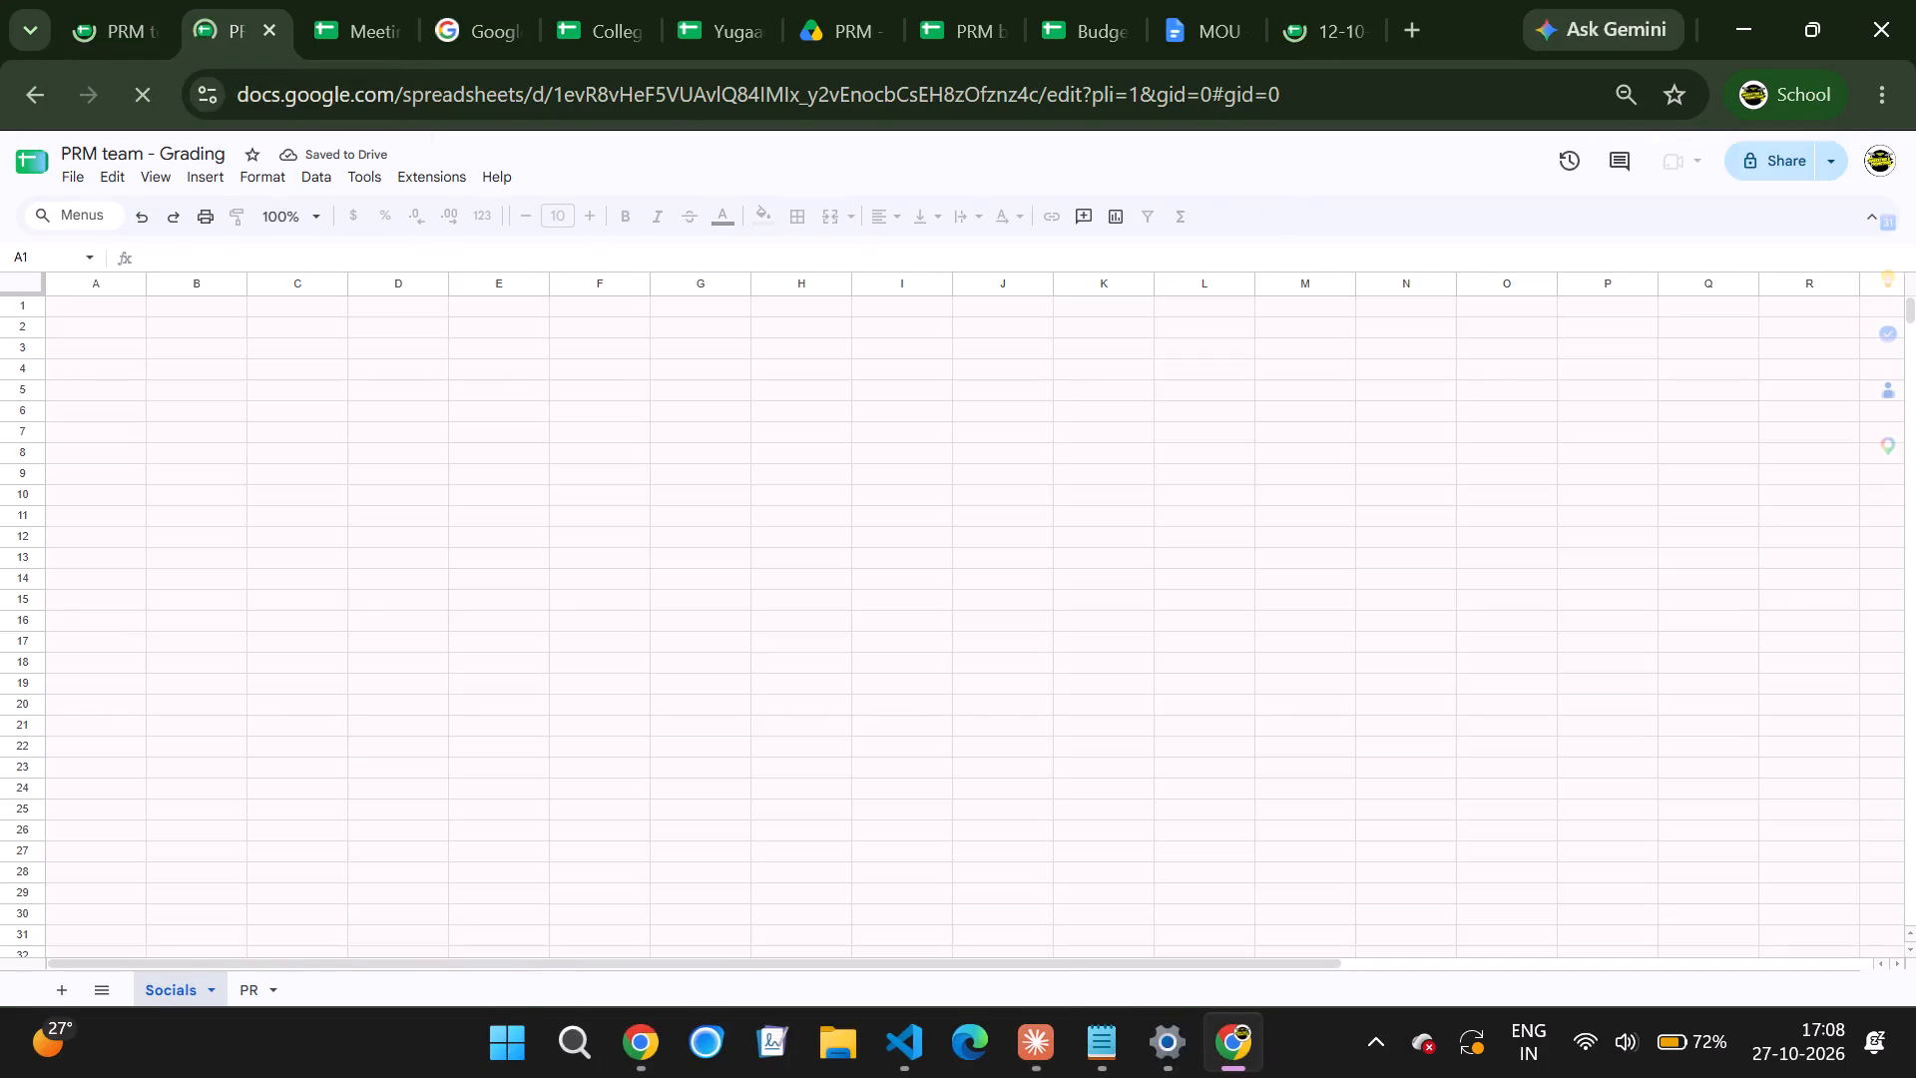
scroll(772, 504, "down", 1)
scroll(772, 504, "up", 3)
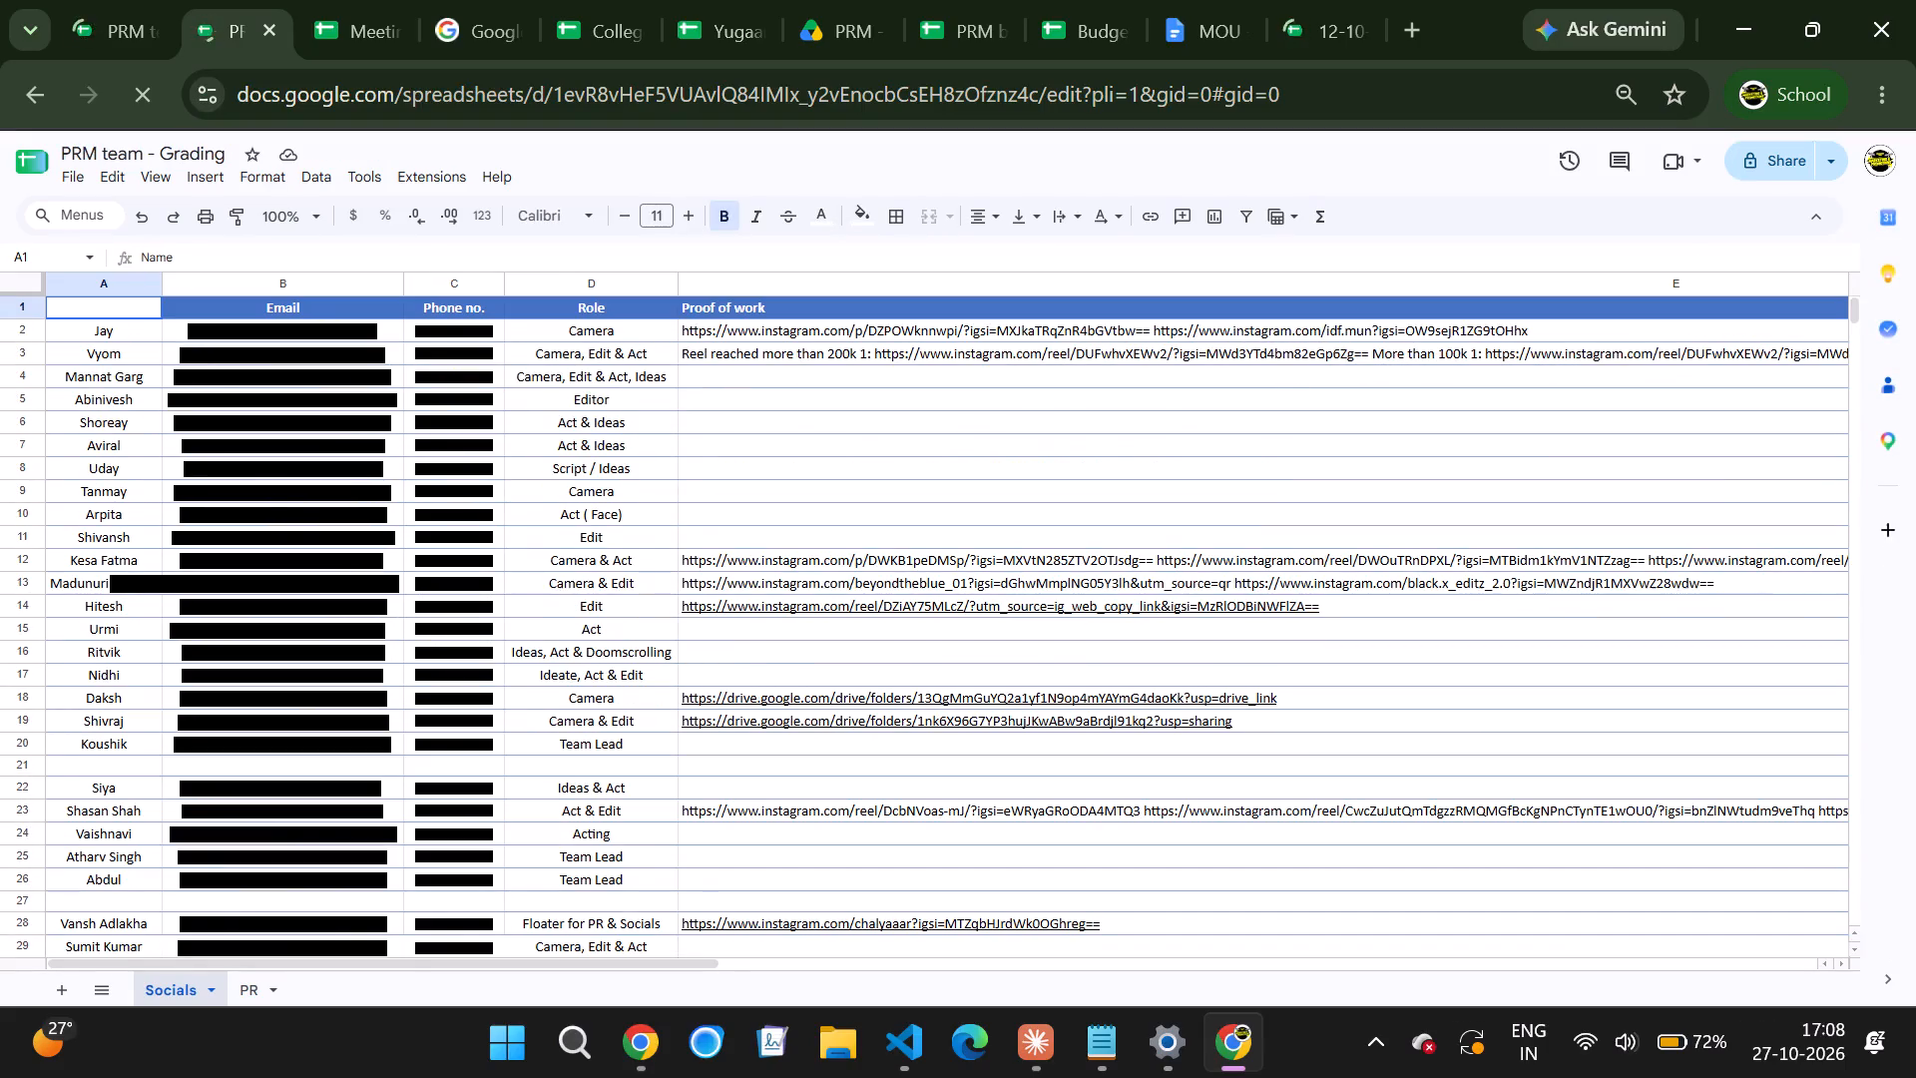
left_click(622, 349)
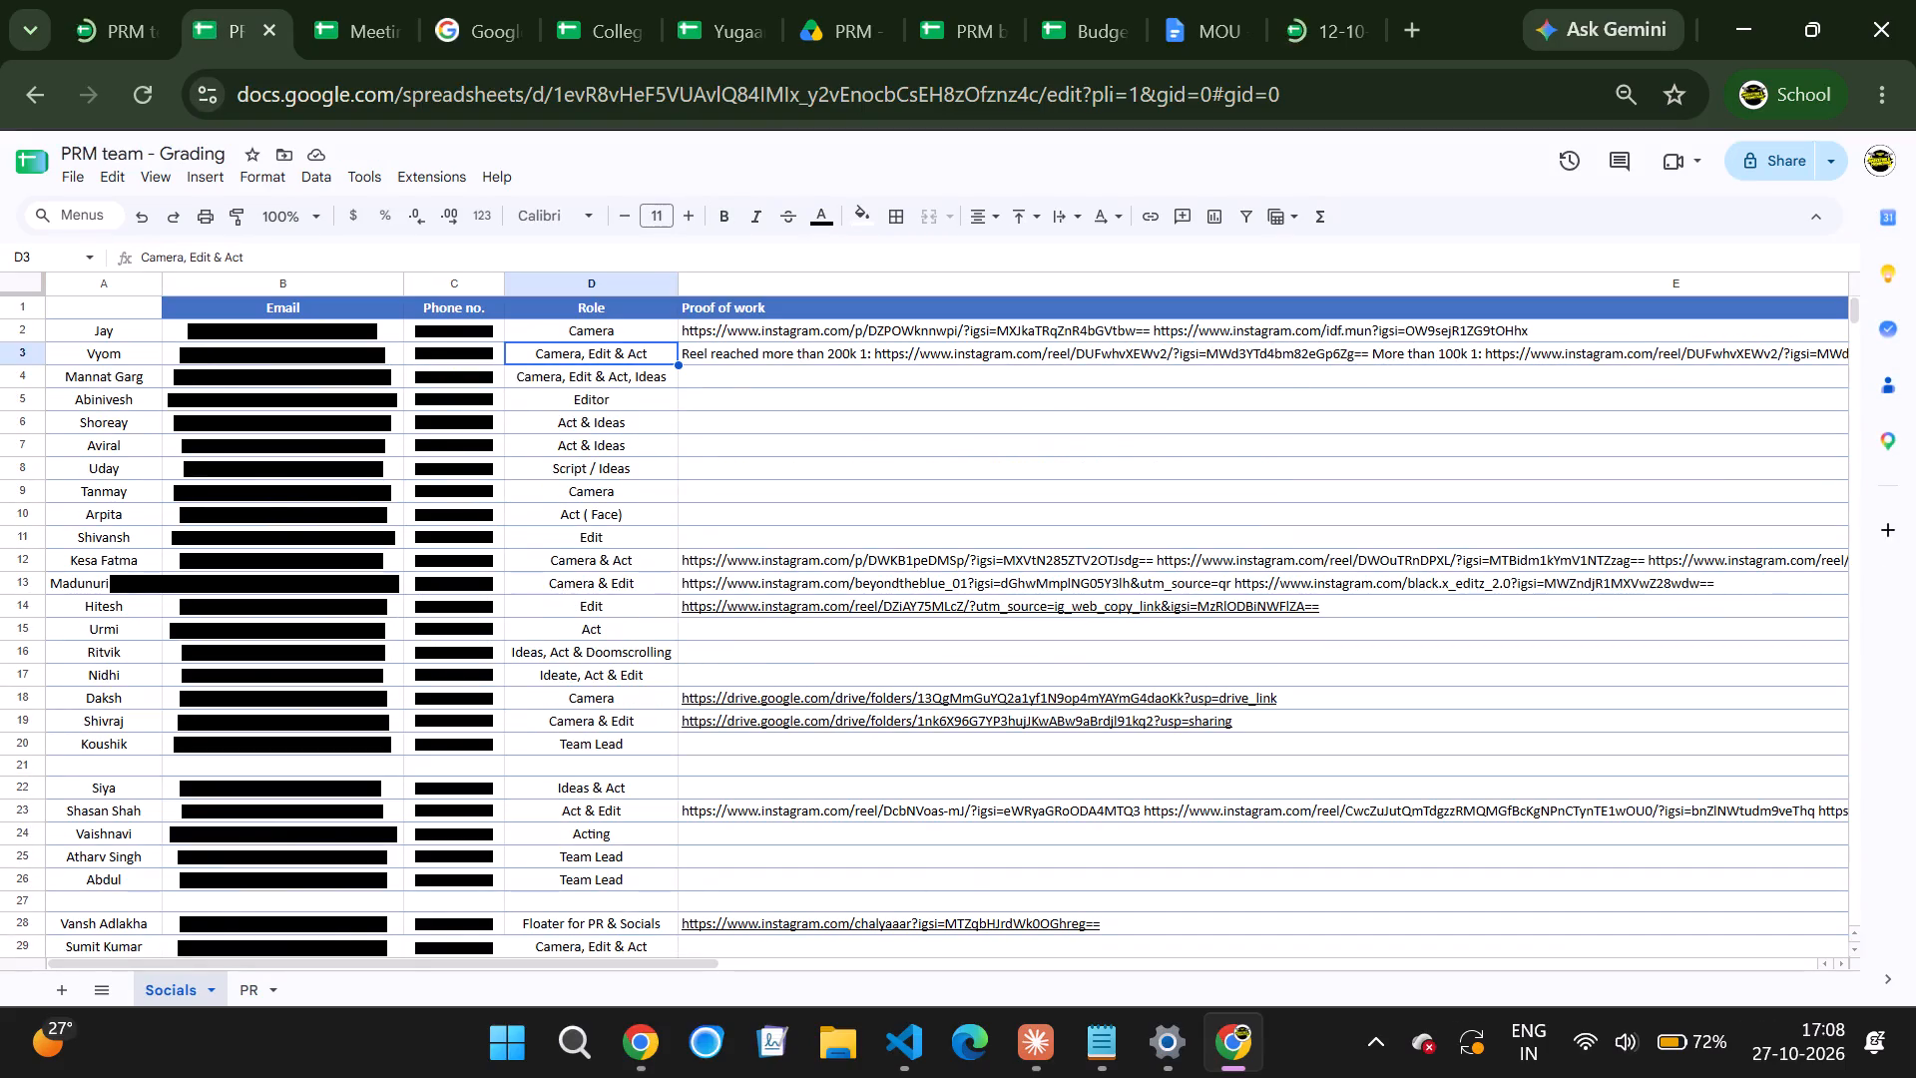
Review the team members' roles in the Role column of the Socials sheet, from the editor entry down through the later rows.
left_click(629, 392)
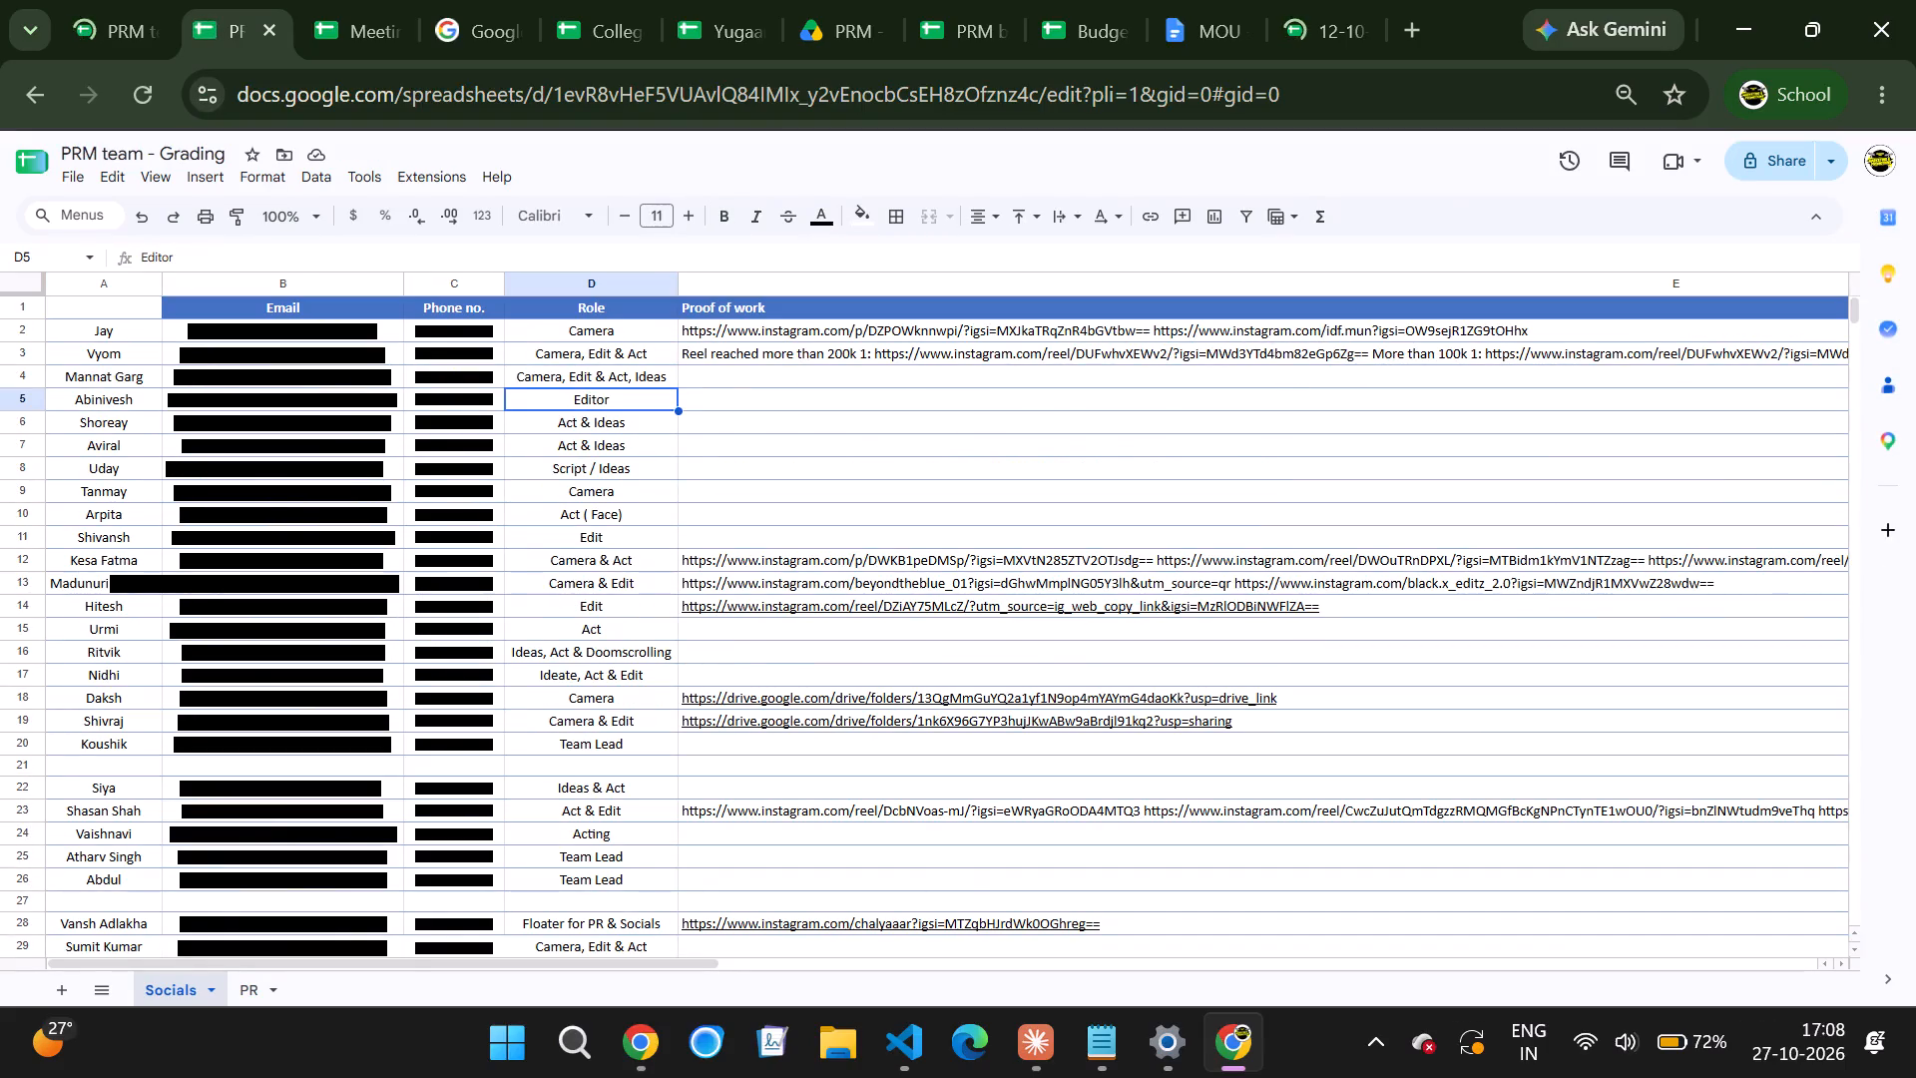
scroll(629, 538, "down", 1)
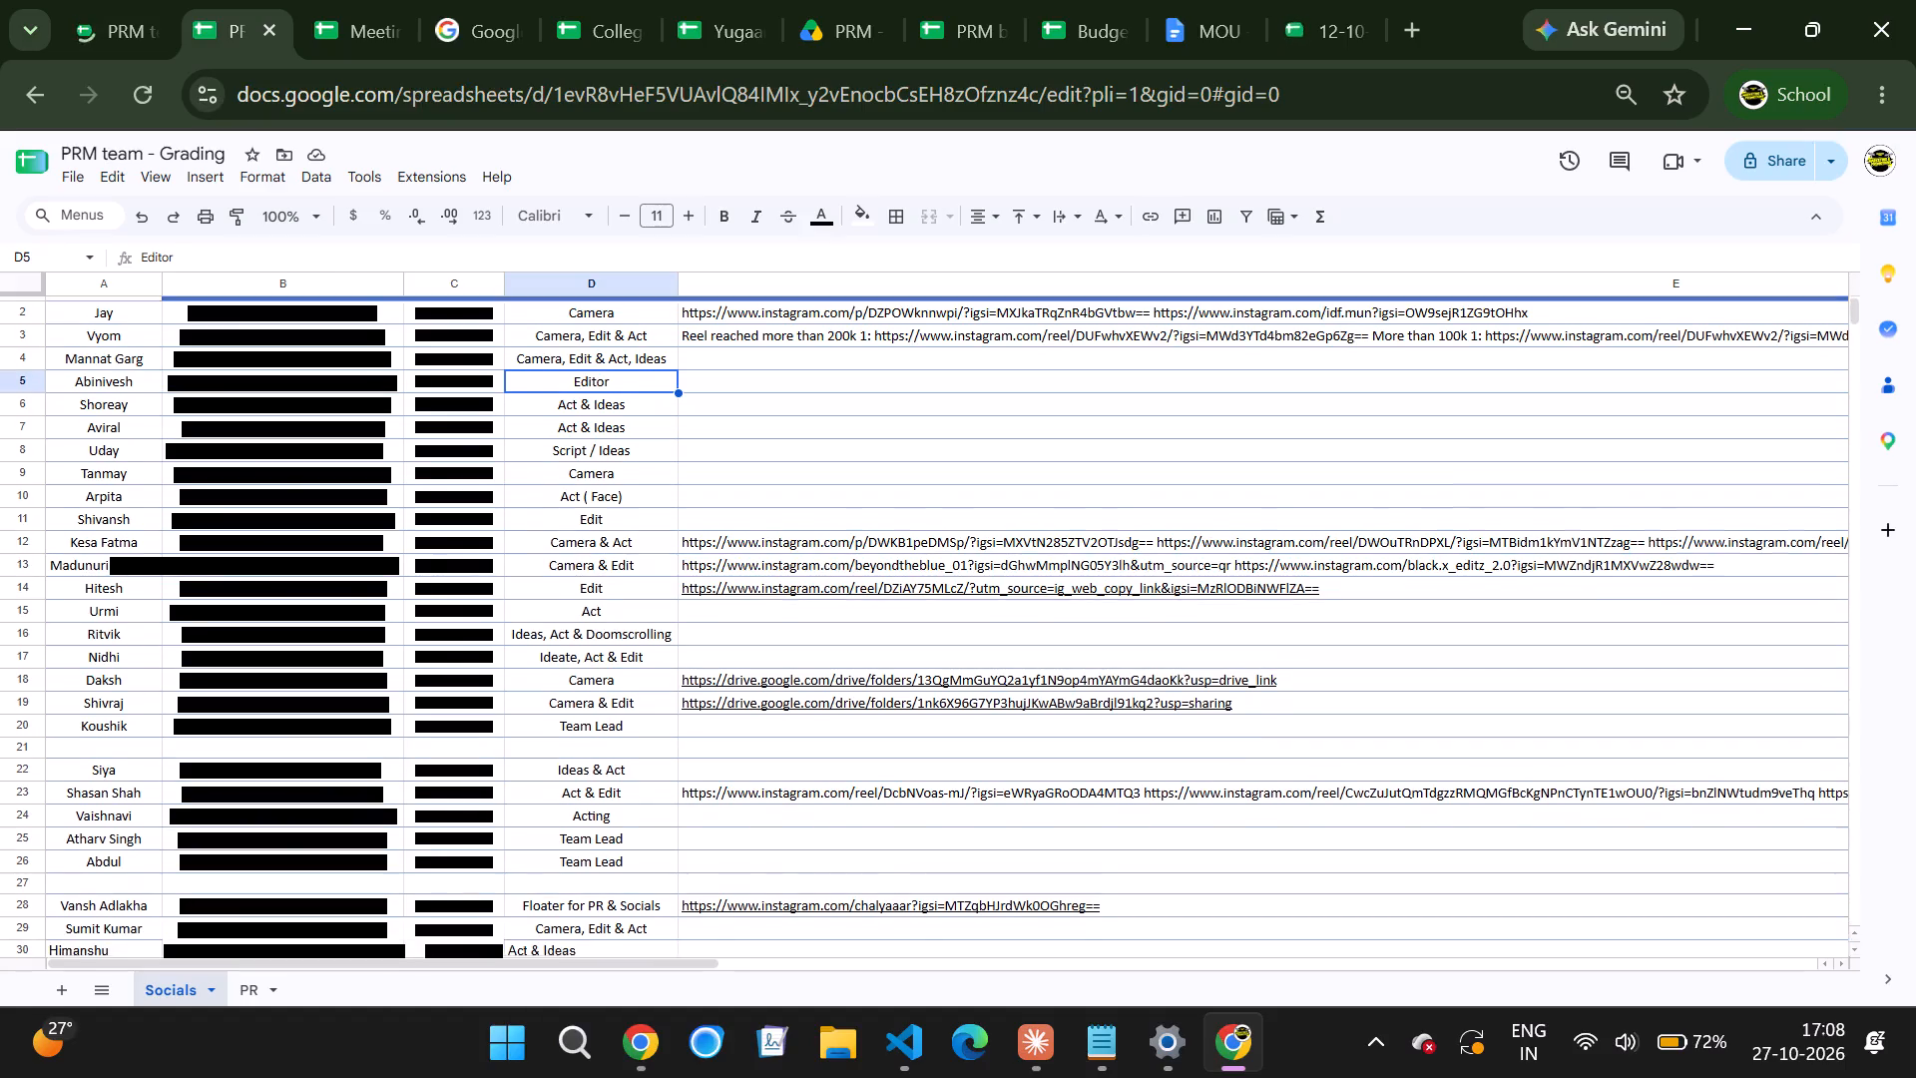
scroll(629, 538, "down", 1)
left_click(624, 506)
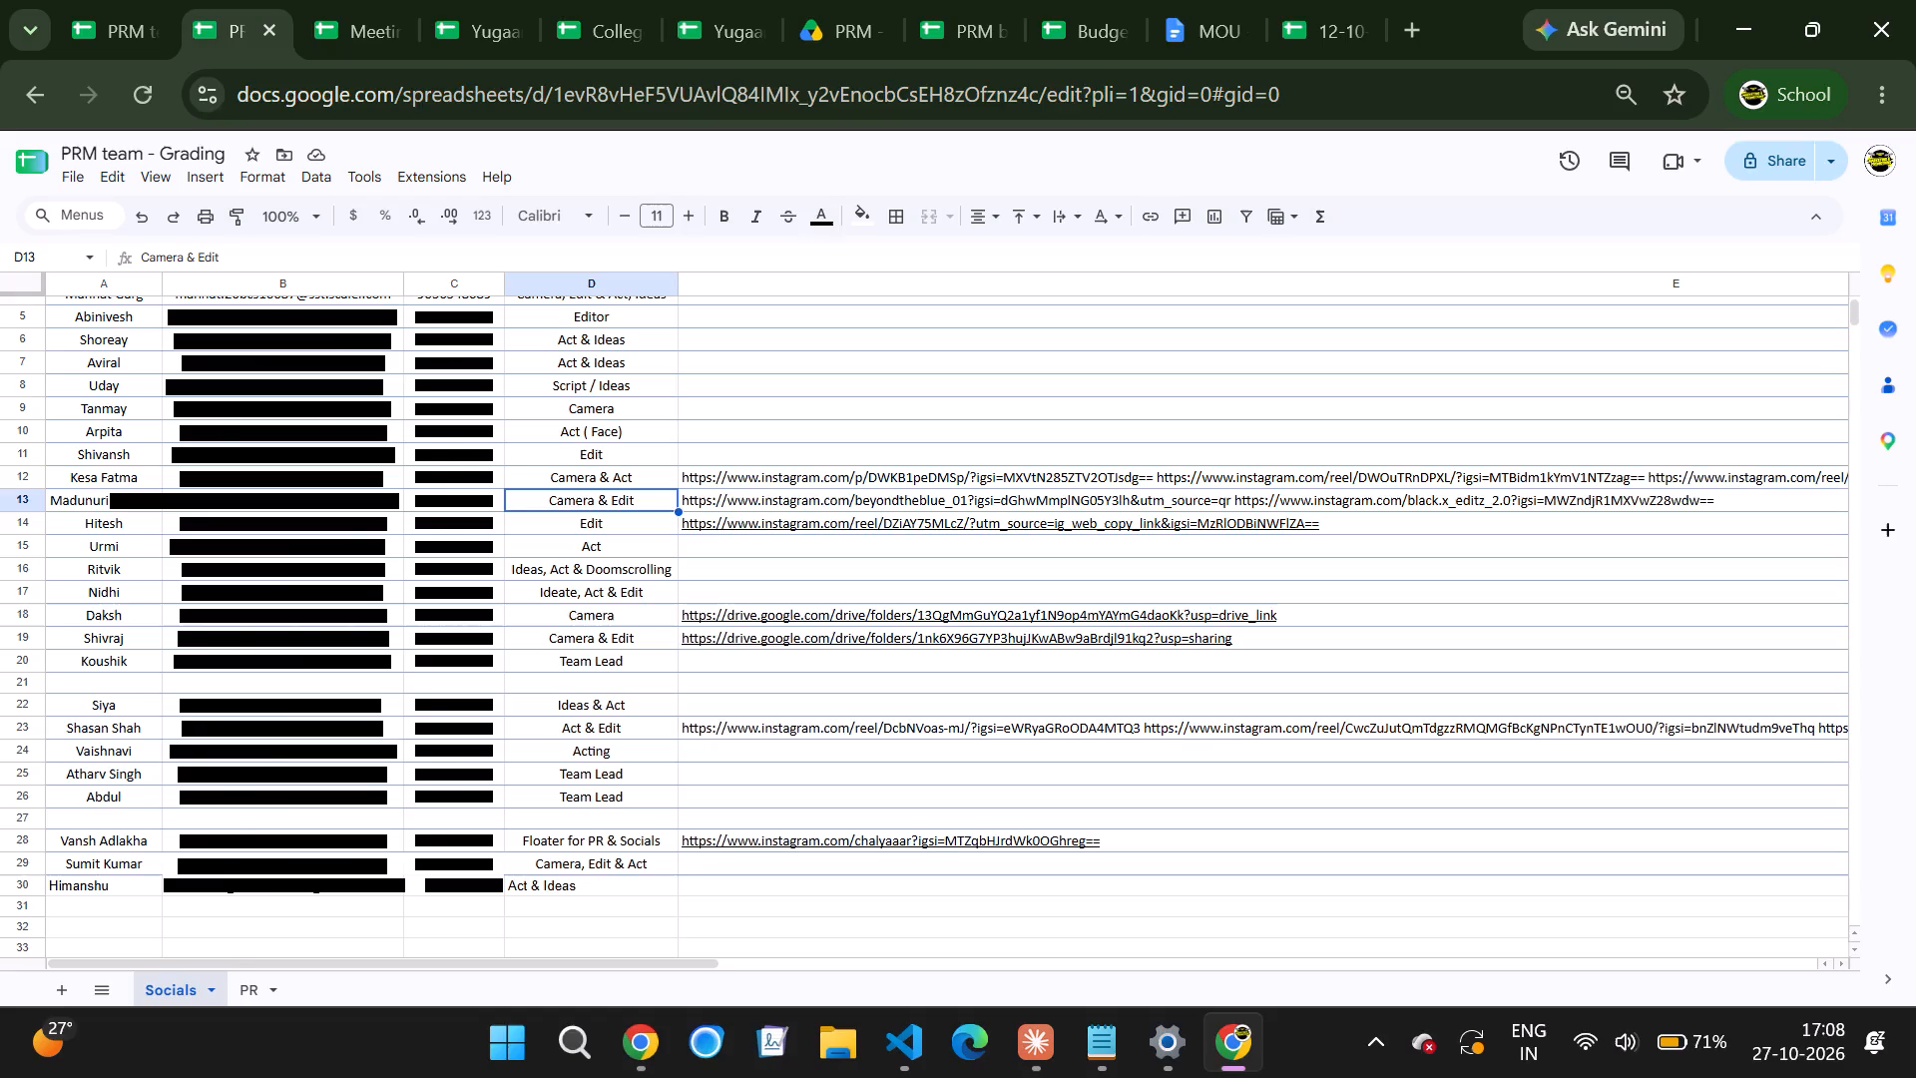
left_click(638, 646)
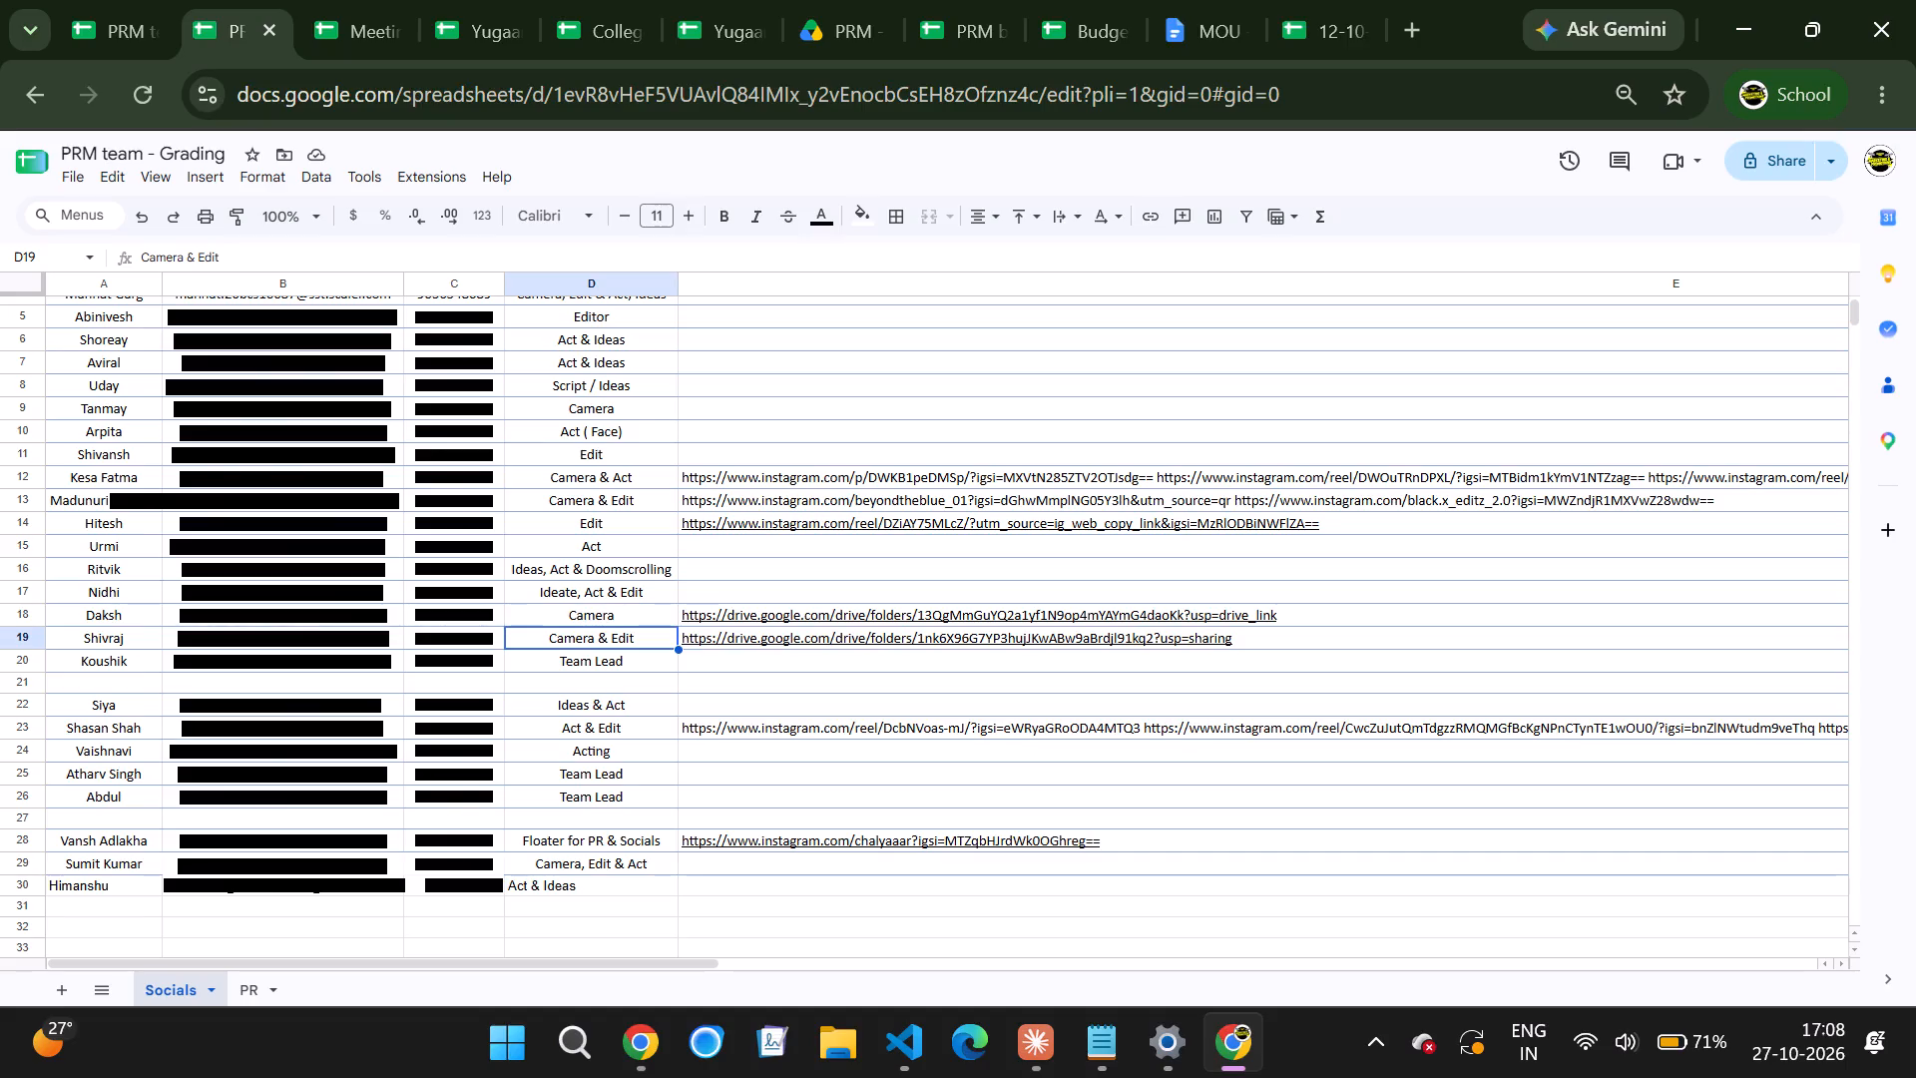
left_click(631, 730)
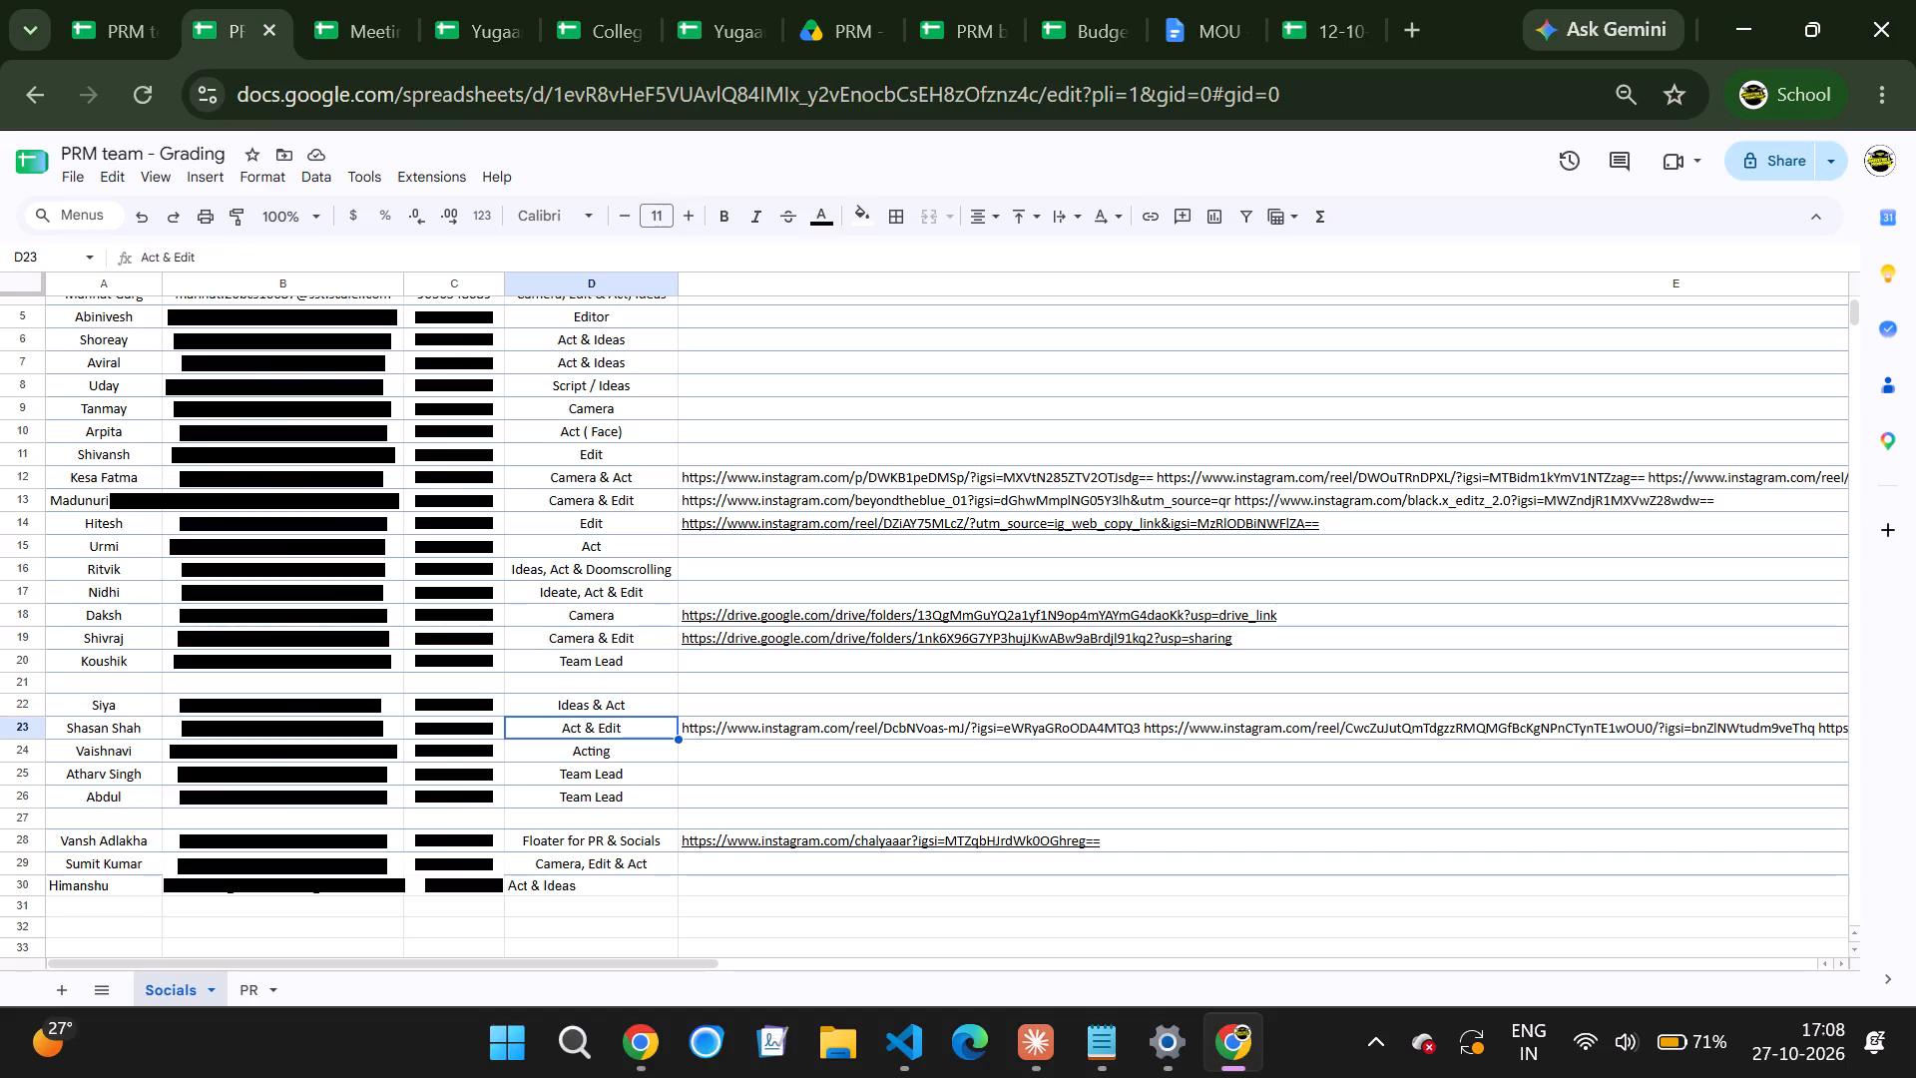
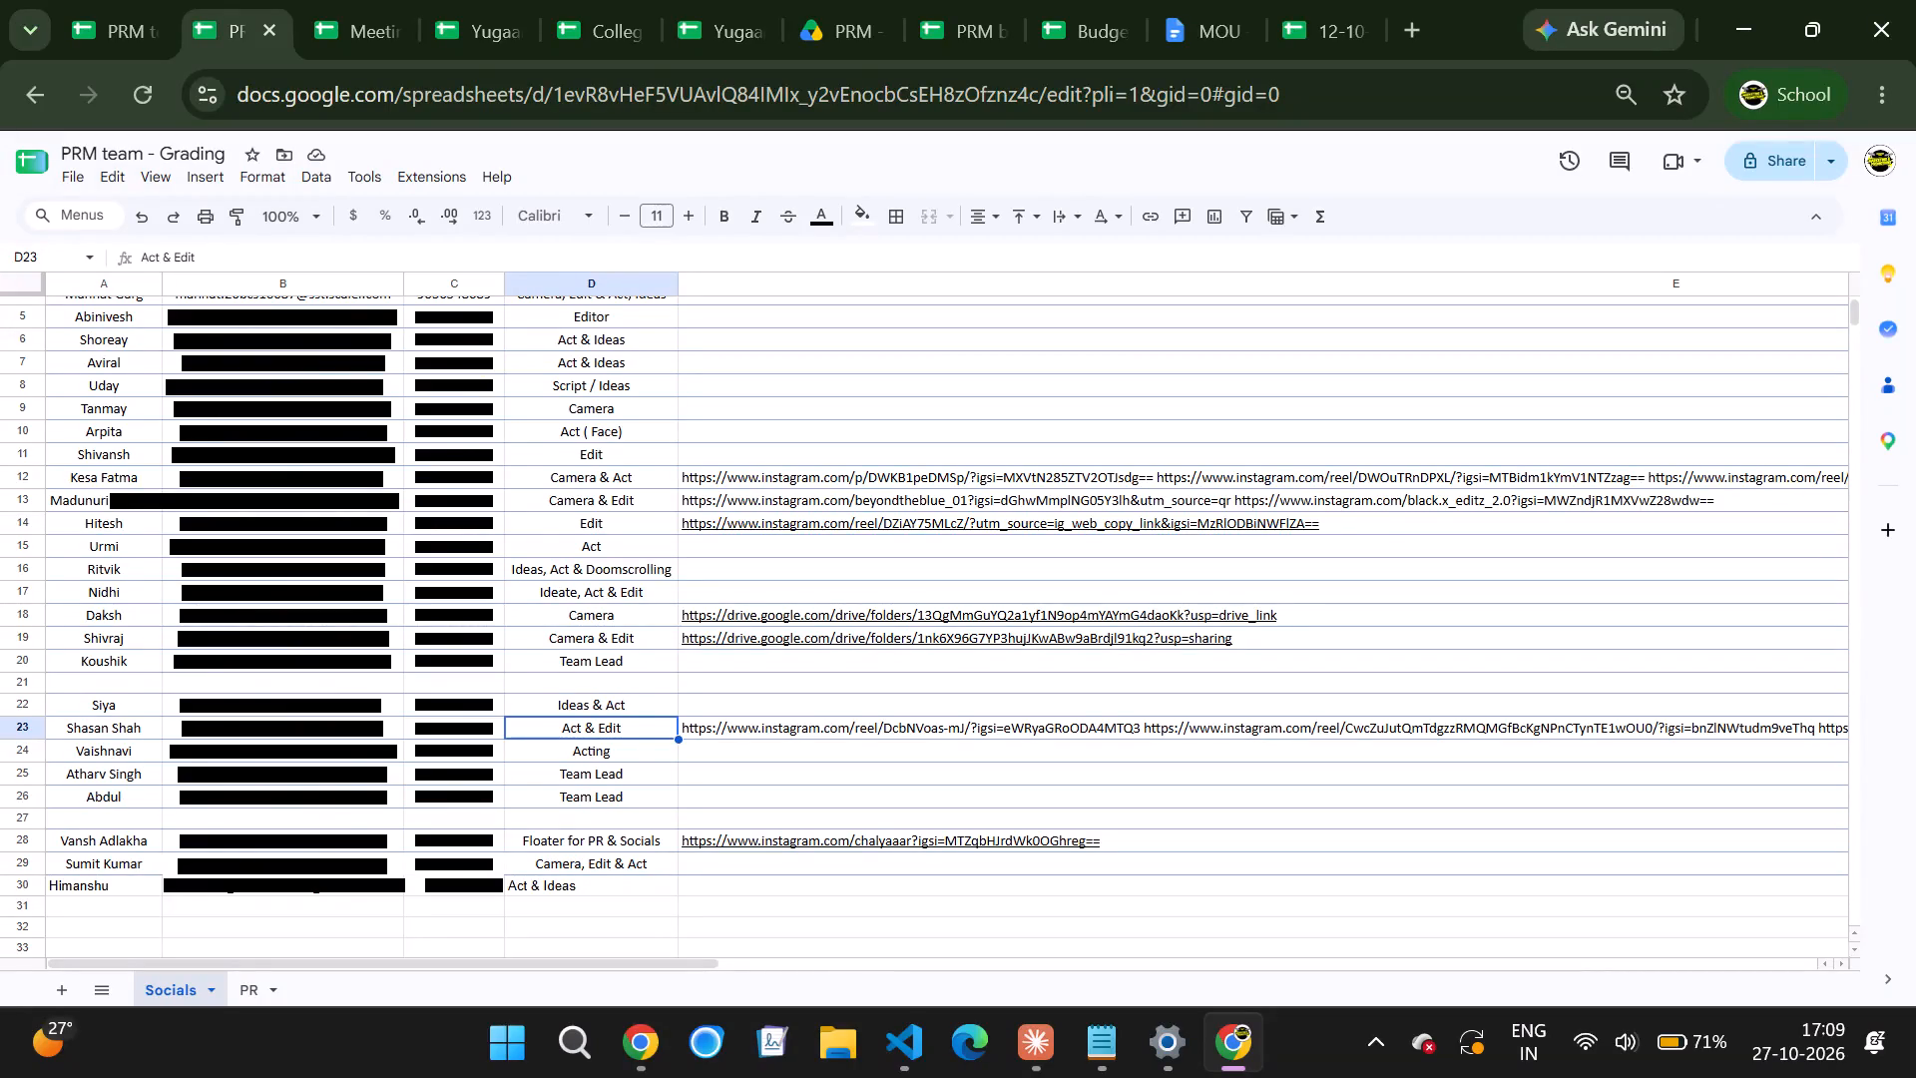
Examine the Socials members whose roles include editing, matching each Role entry to its name across rows 23, 19, 17, 14, 13, 5 and 3.
left_click(110, 641)
scroll(110, 641, "up", 1)
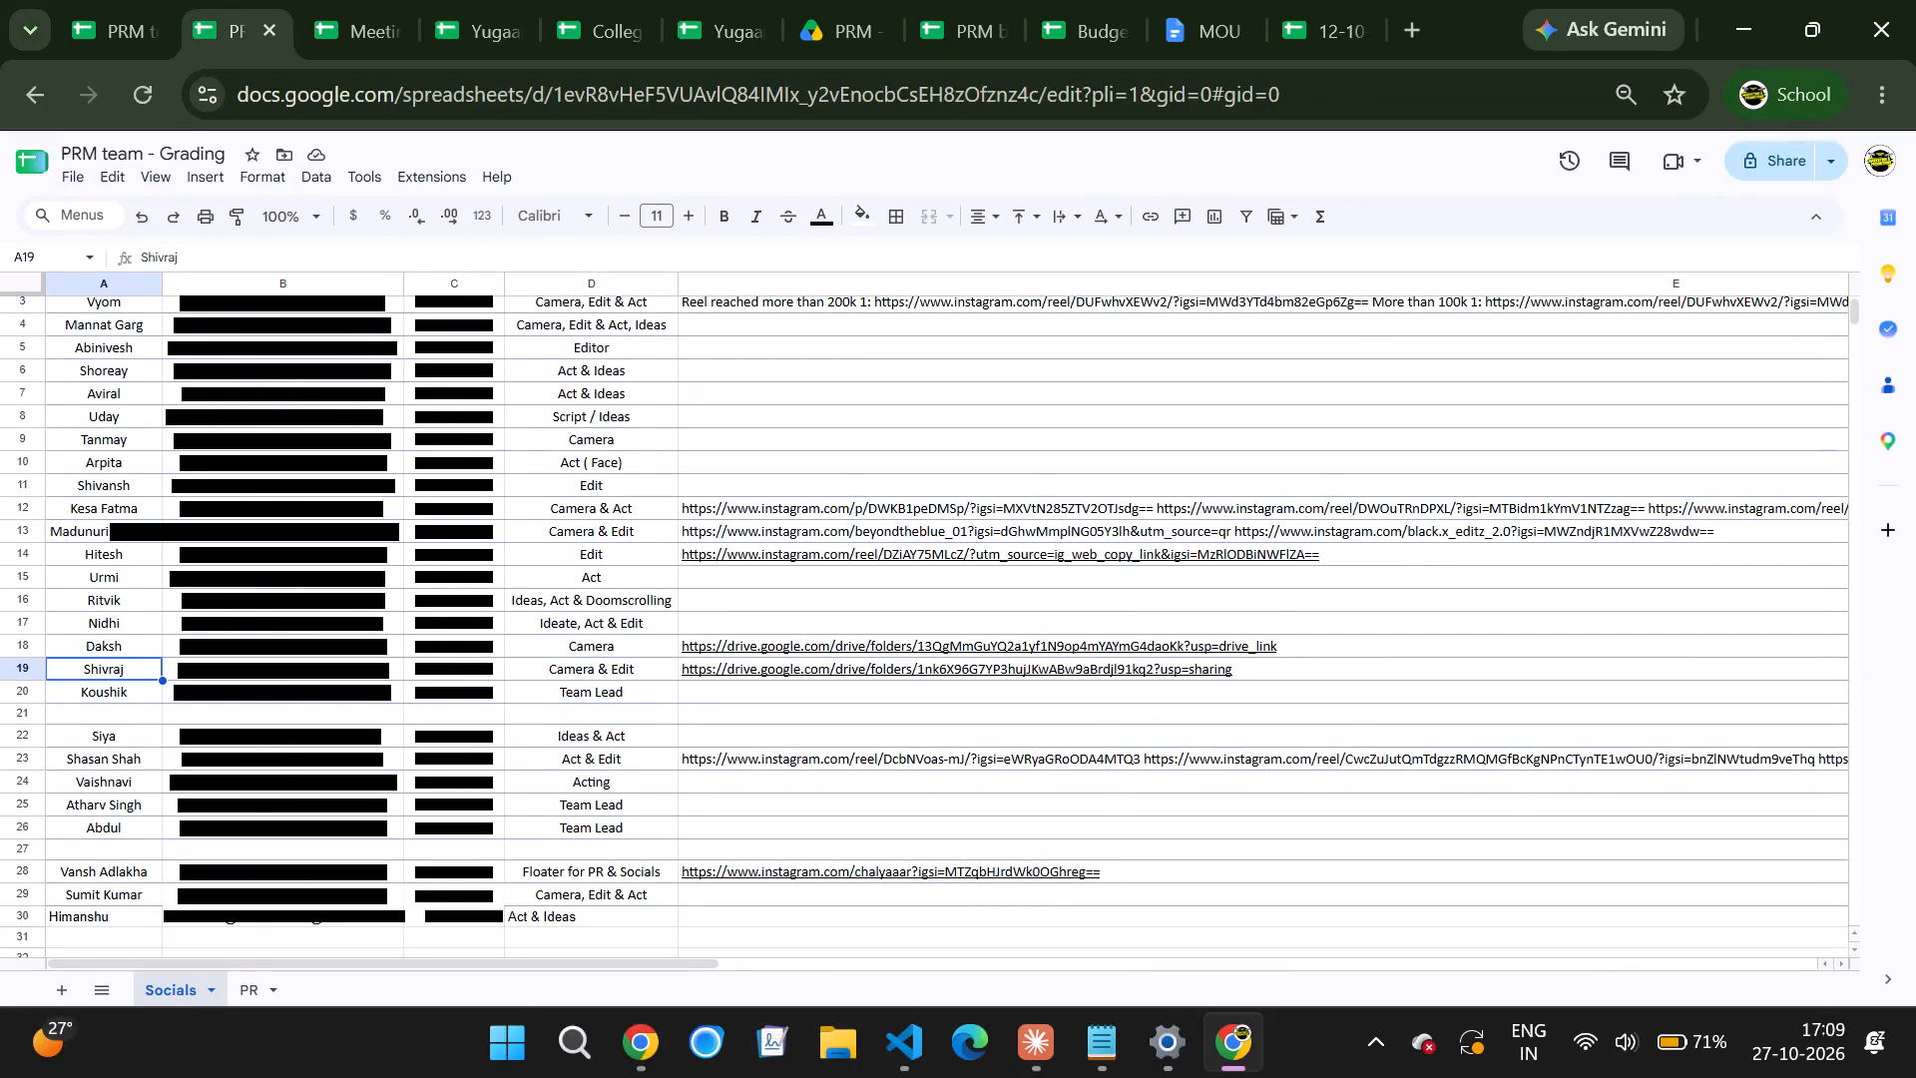
left_click(78, 760)
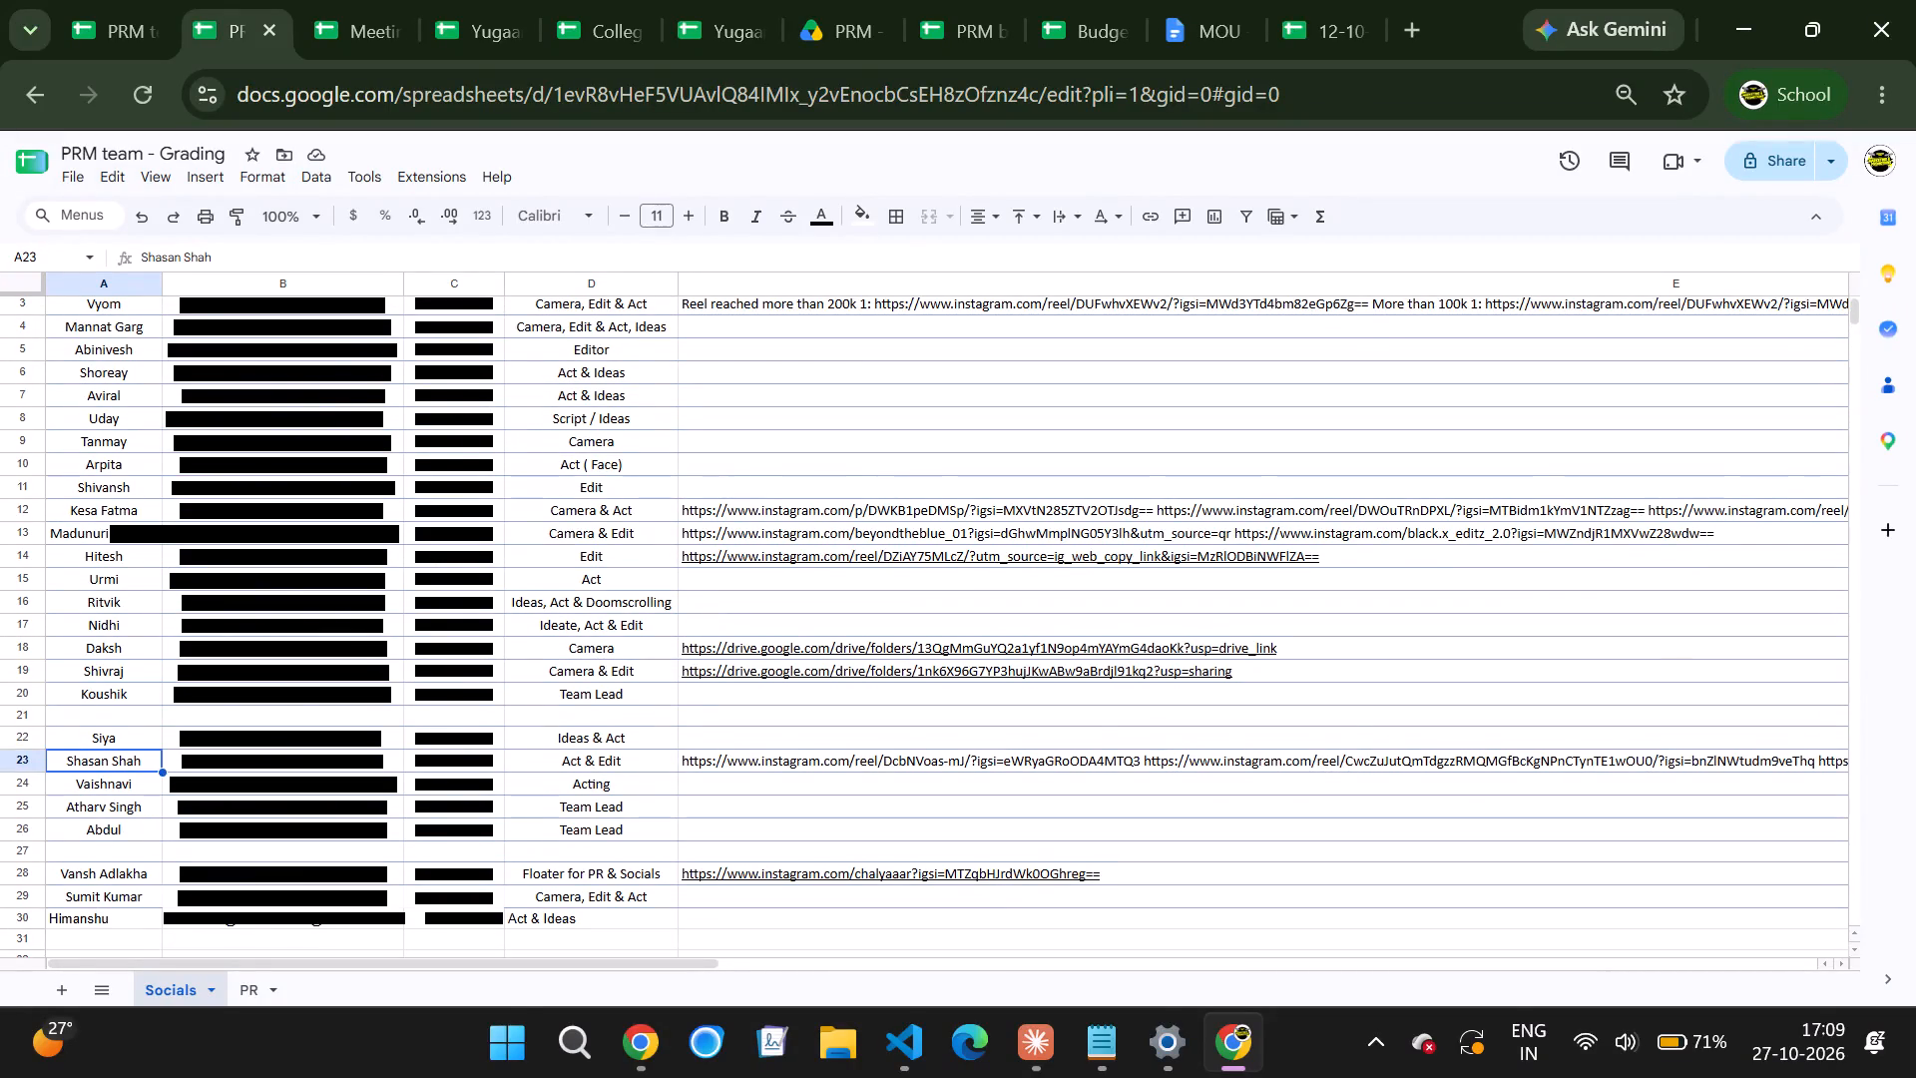
left_click(552, 764)
left_click_drag(552, 764, 119, 766)
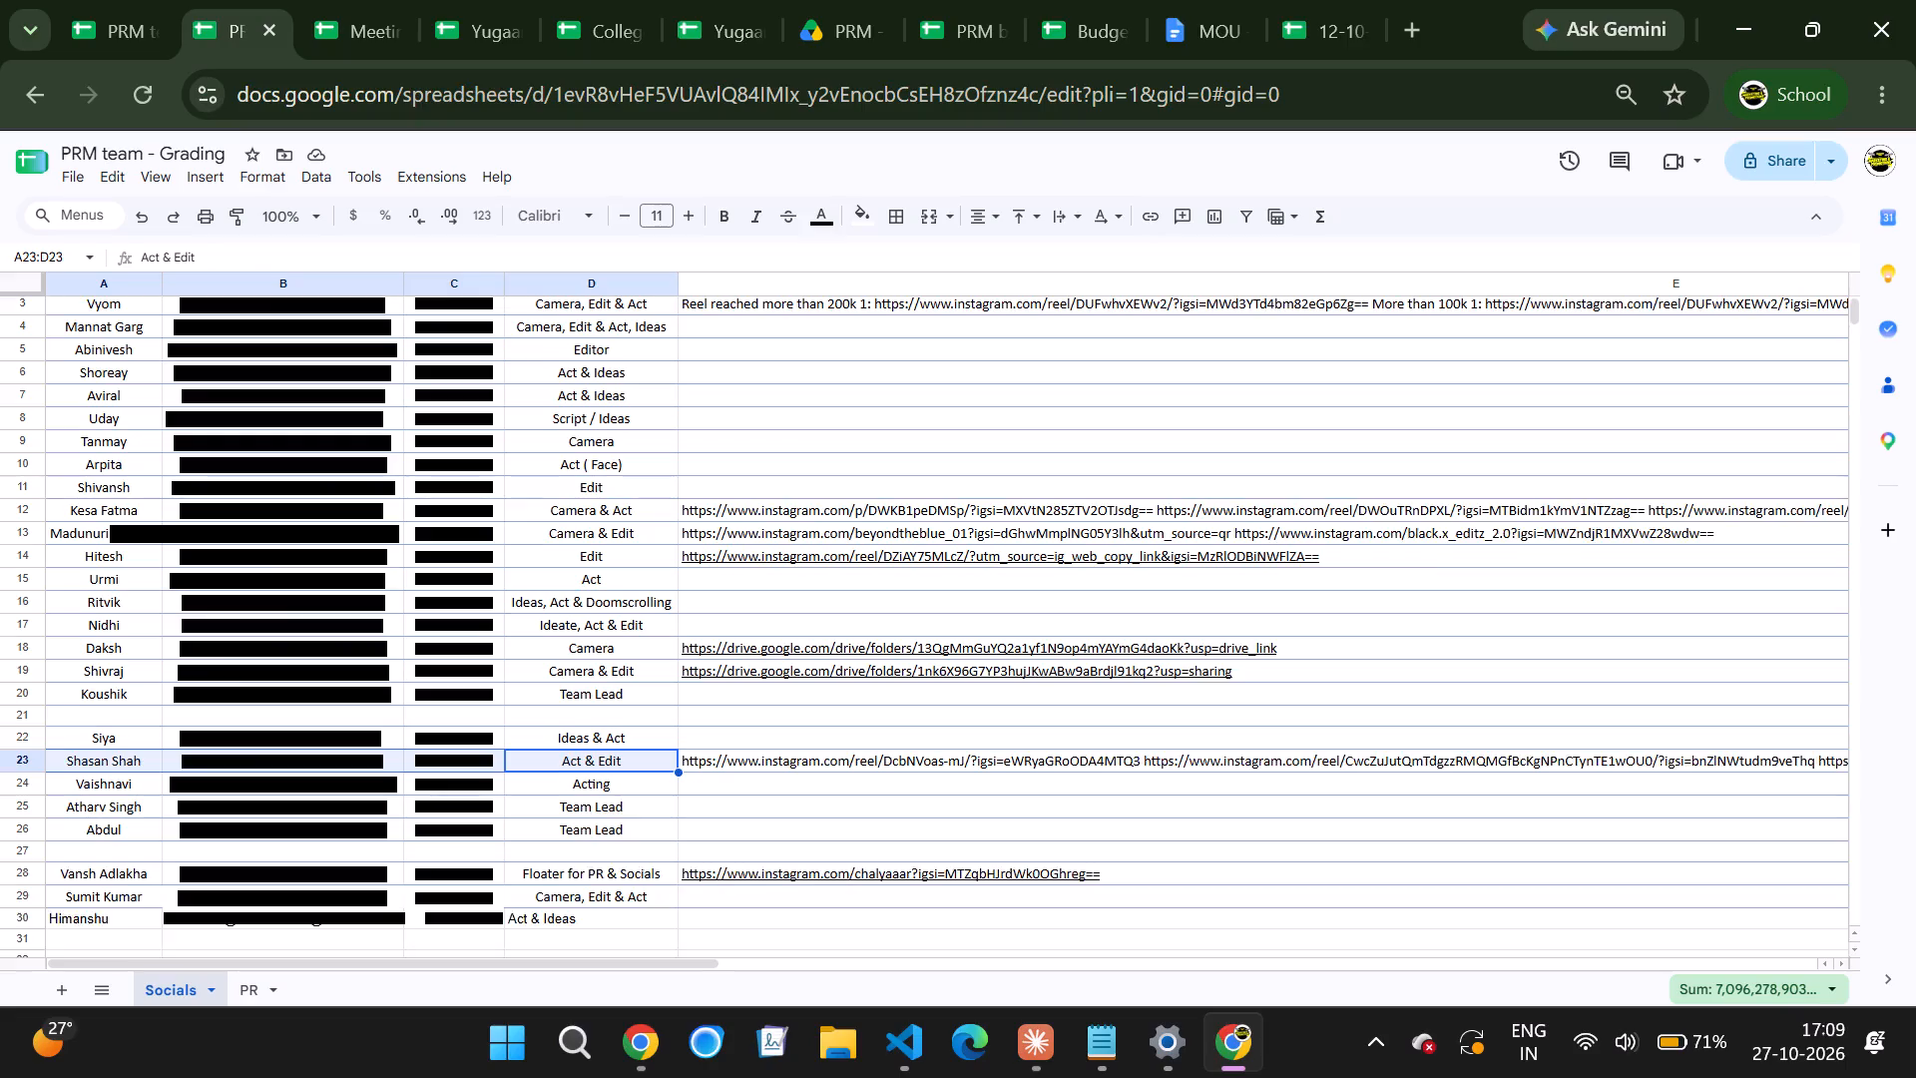
scroll(119, 766, "up", 1)
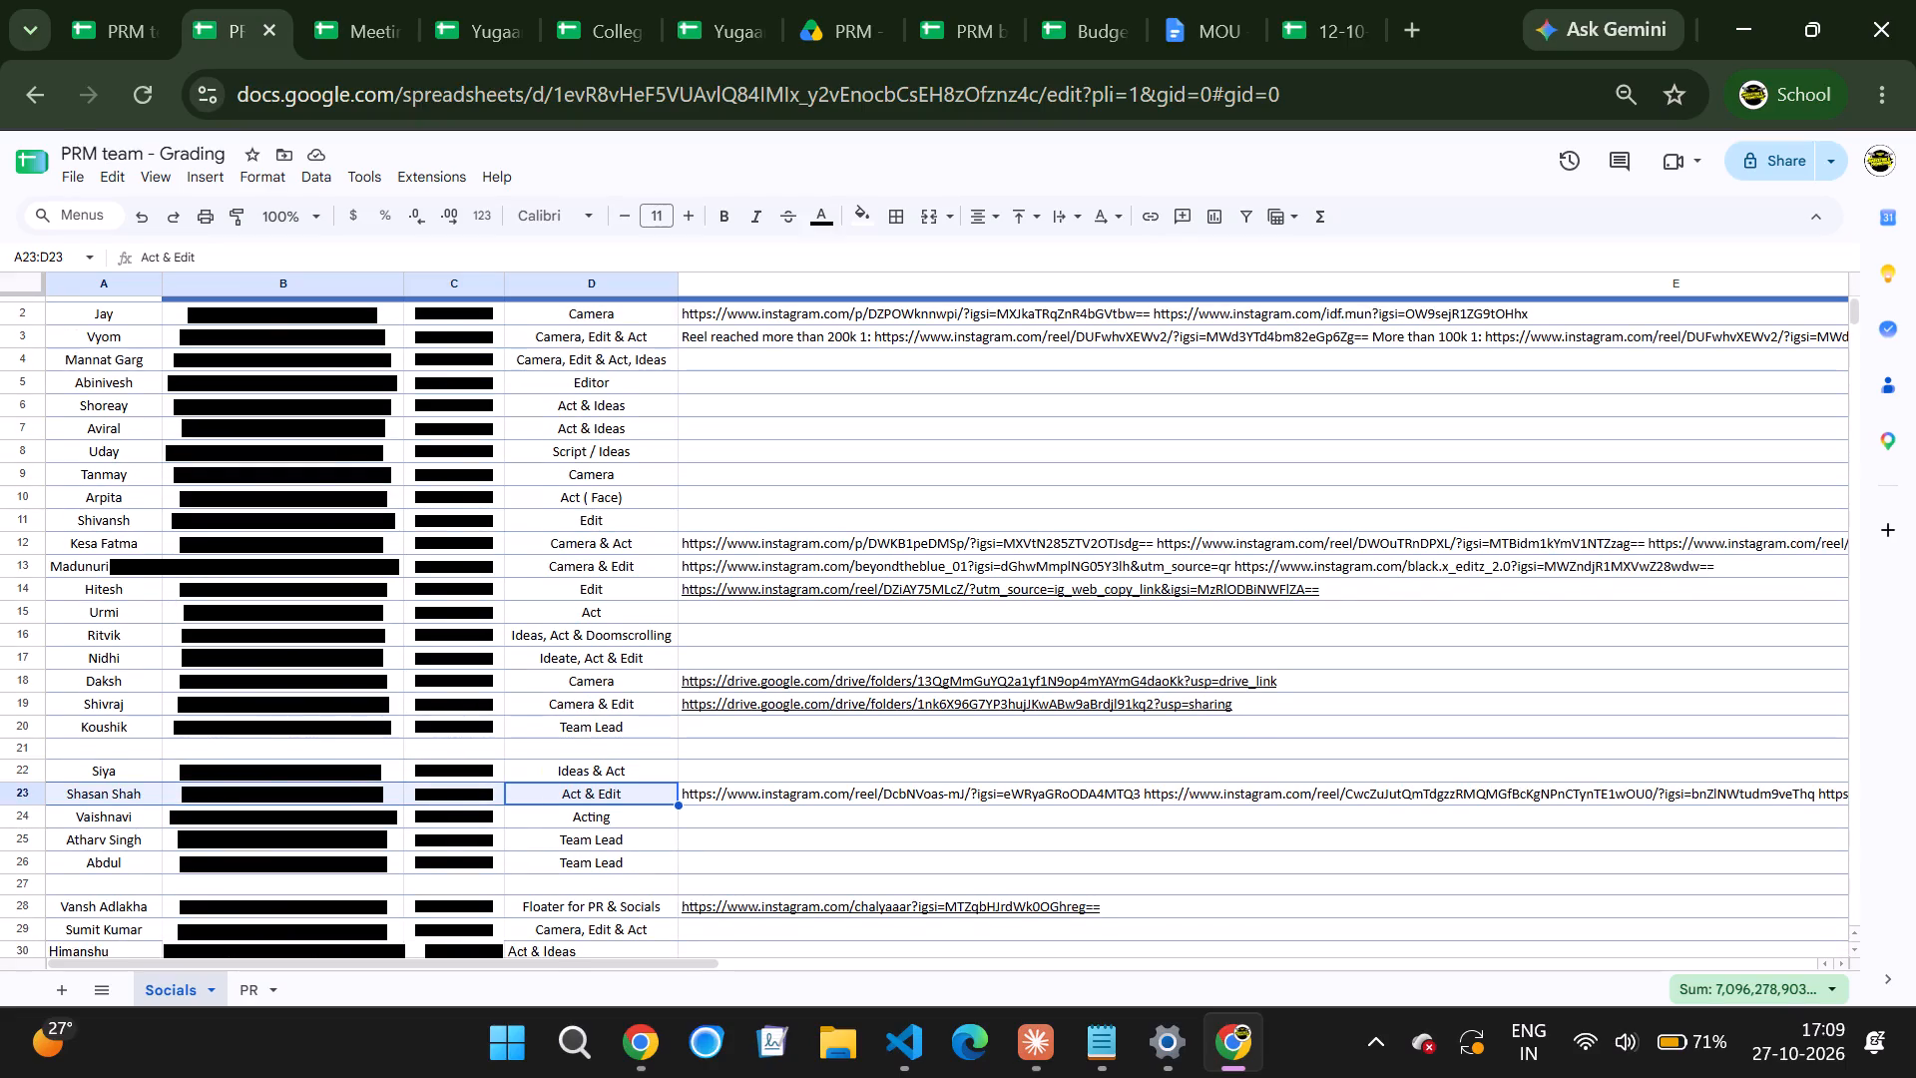
left_click_drag(612, 659, 103, 659)
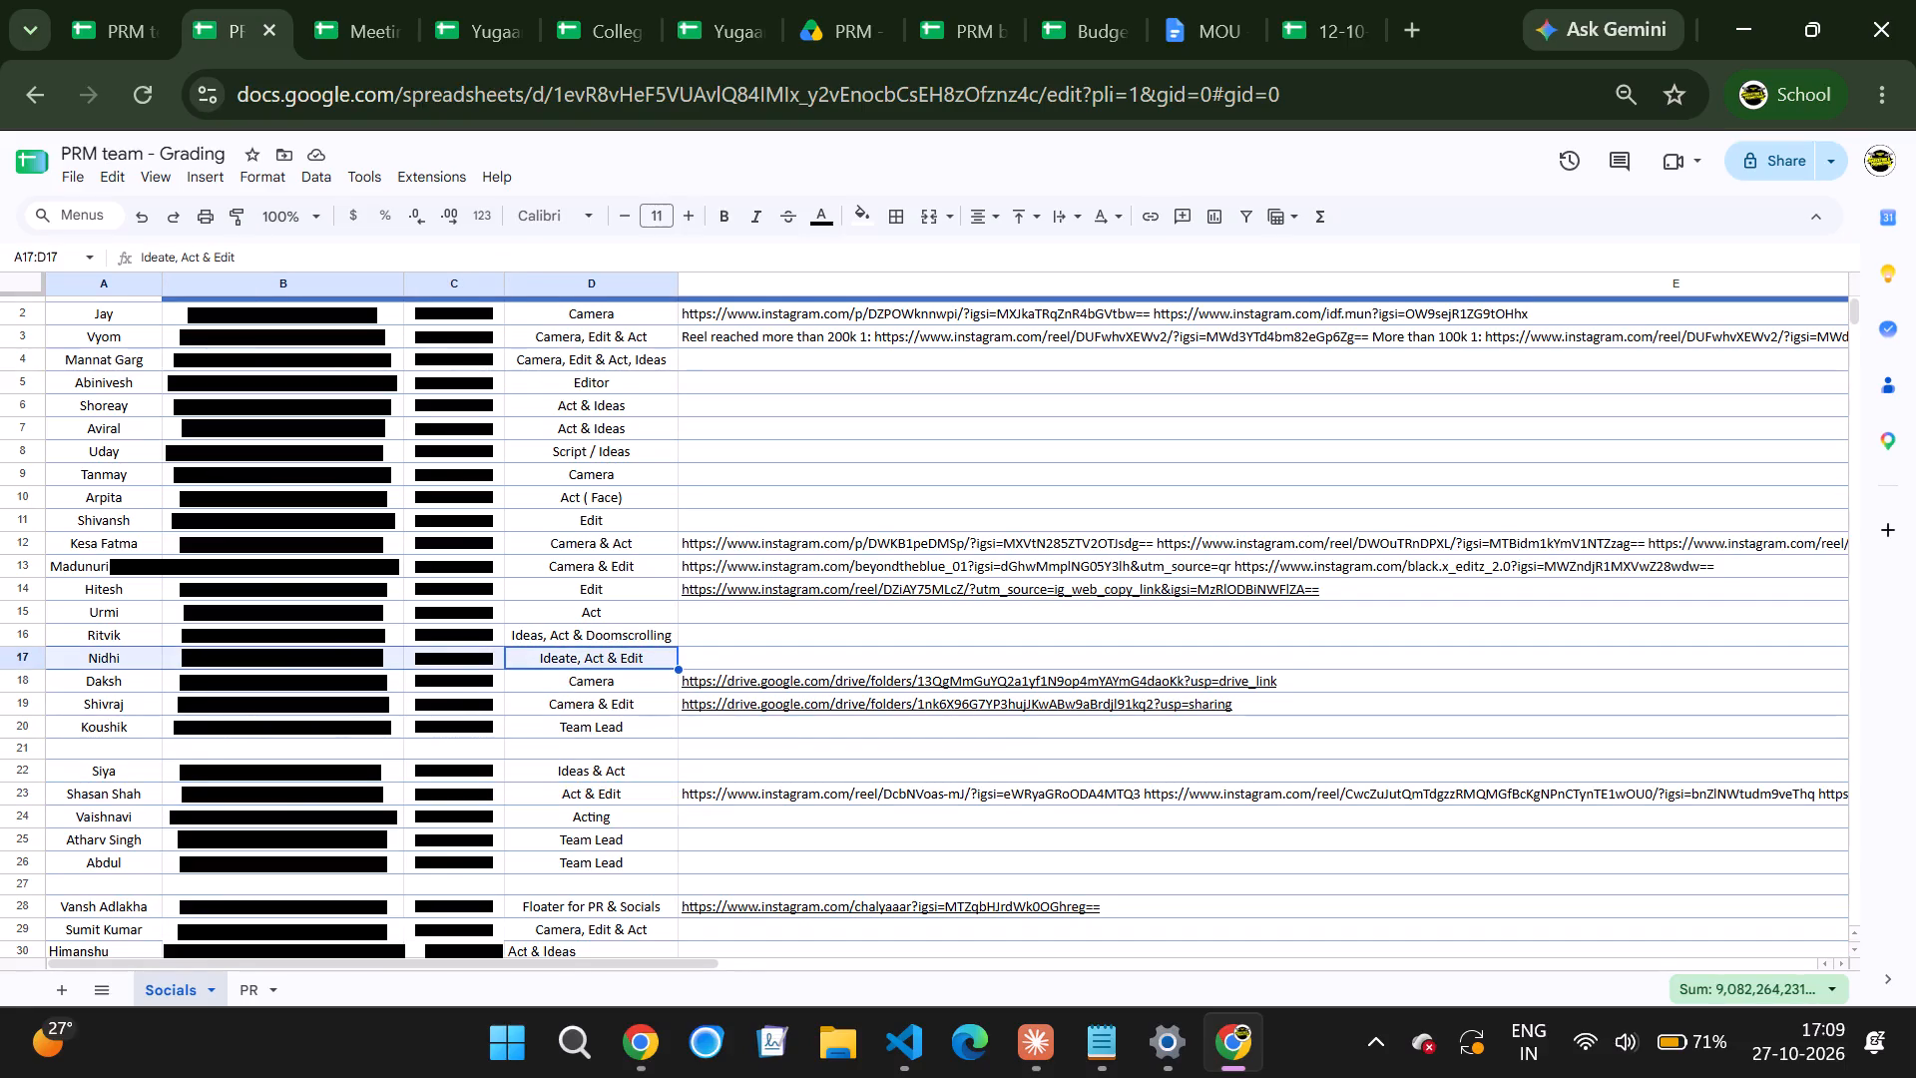
scroll(529, 628, "up", 1)
left_click_drag(580, 561, 172, 558)
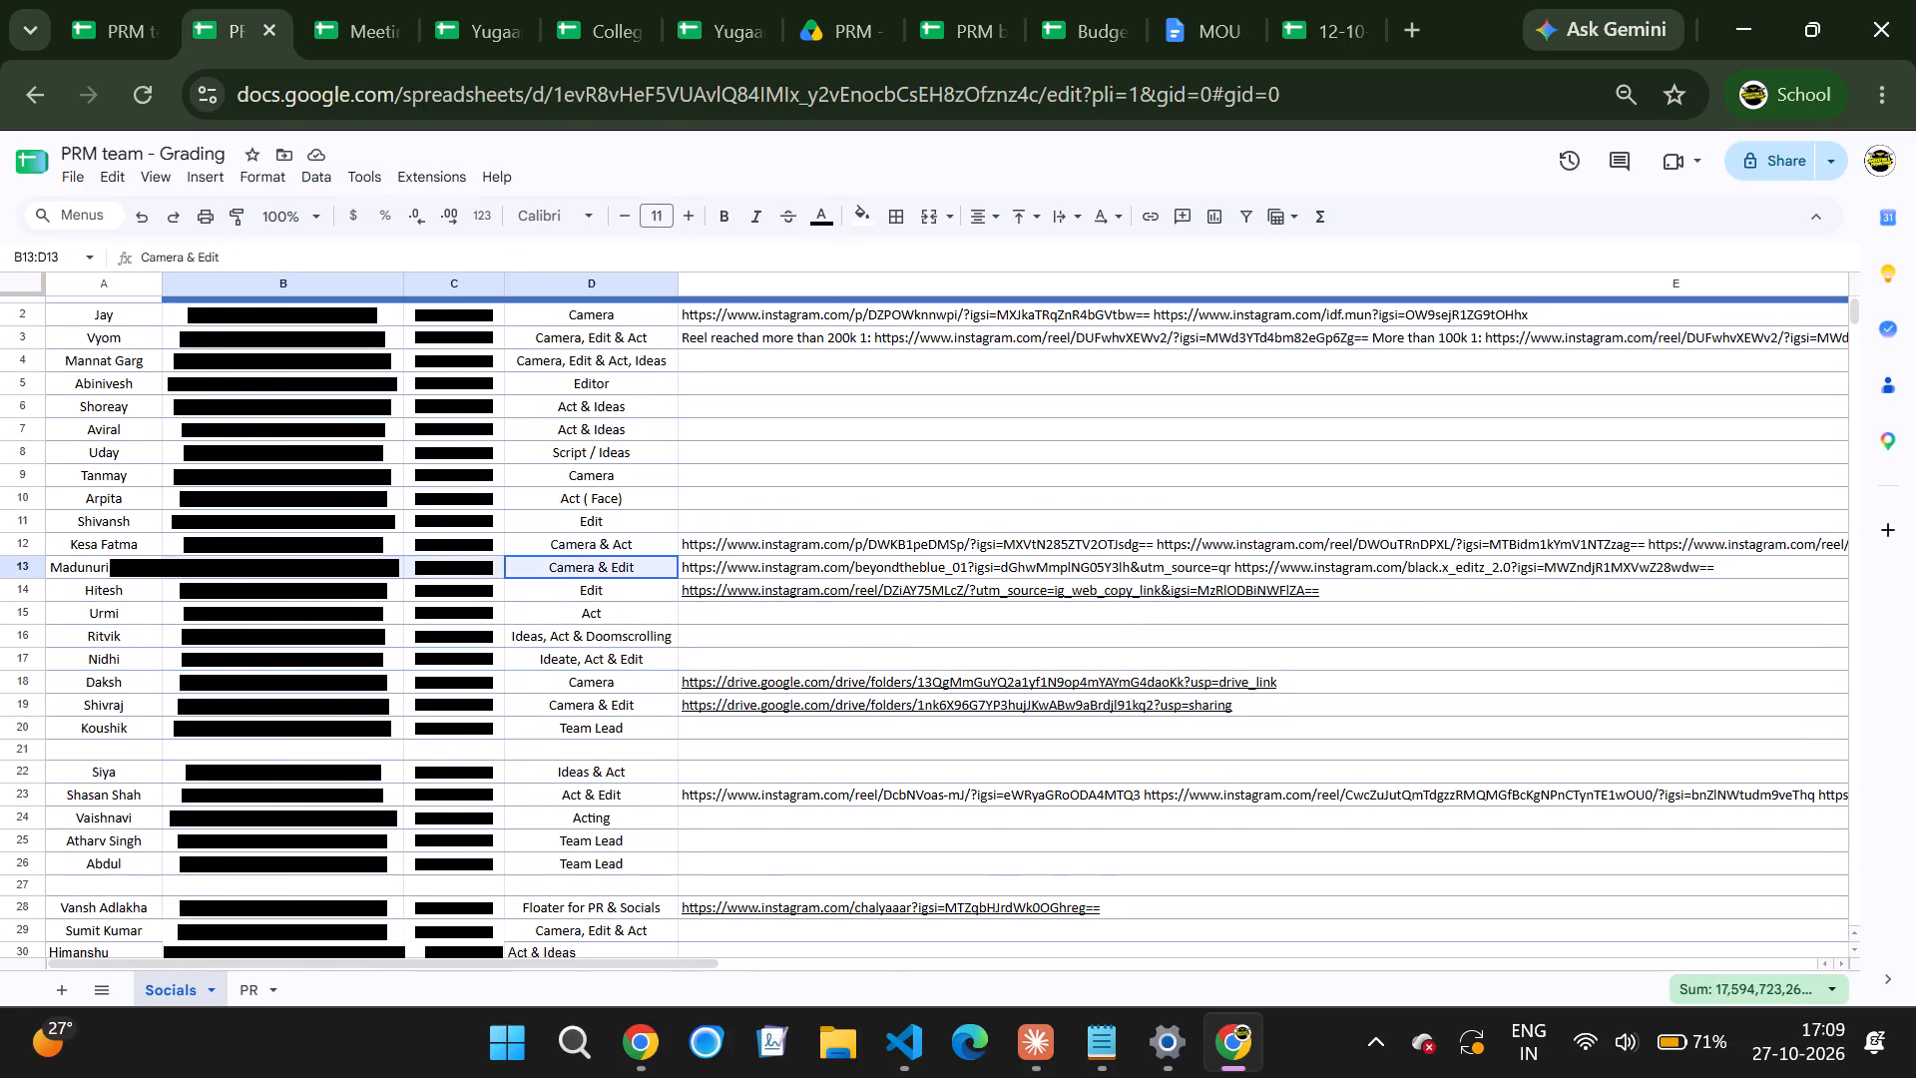
left_click_drag(172, 558, 144, 565)
scroll(144, 565, "up", 1)
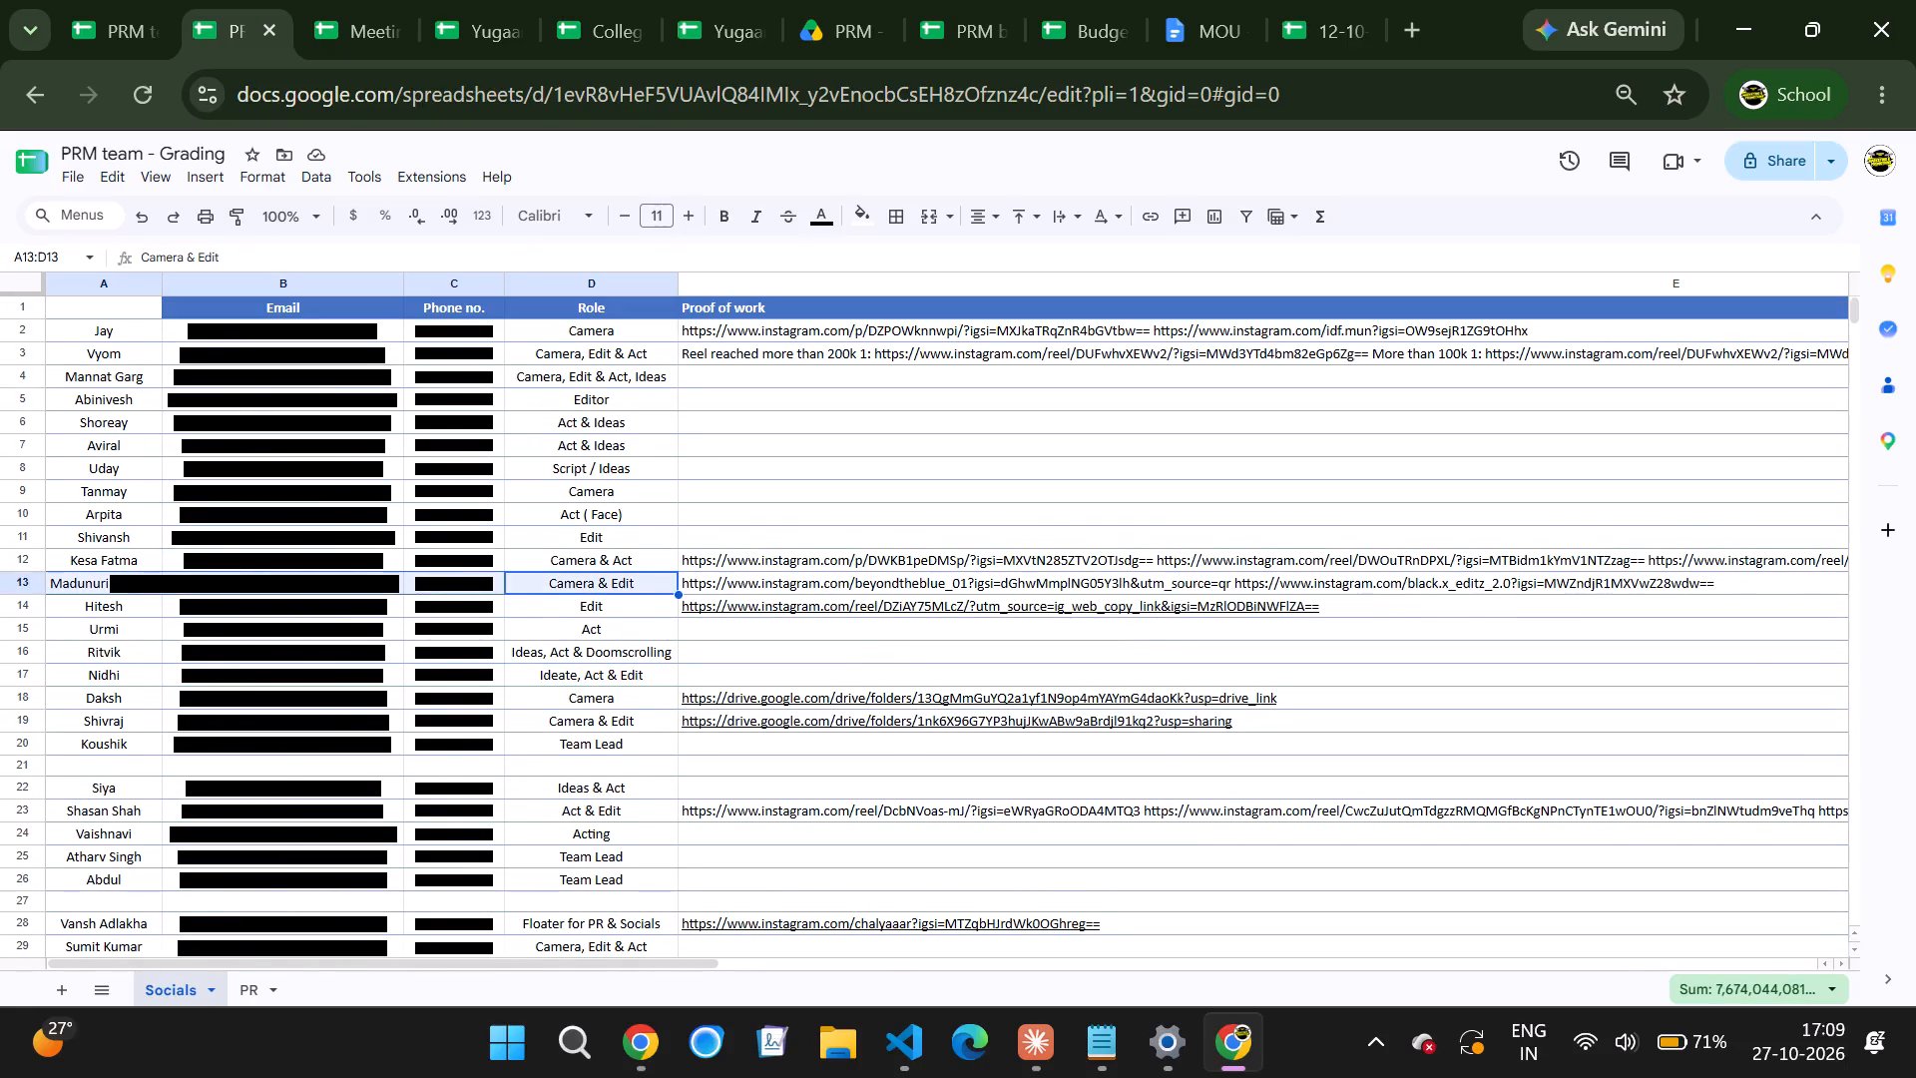
left_click_drag(579, 400, 143, 398)
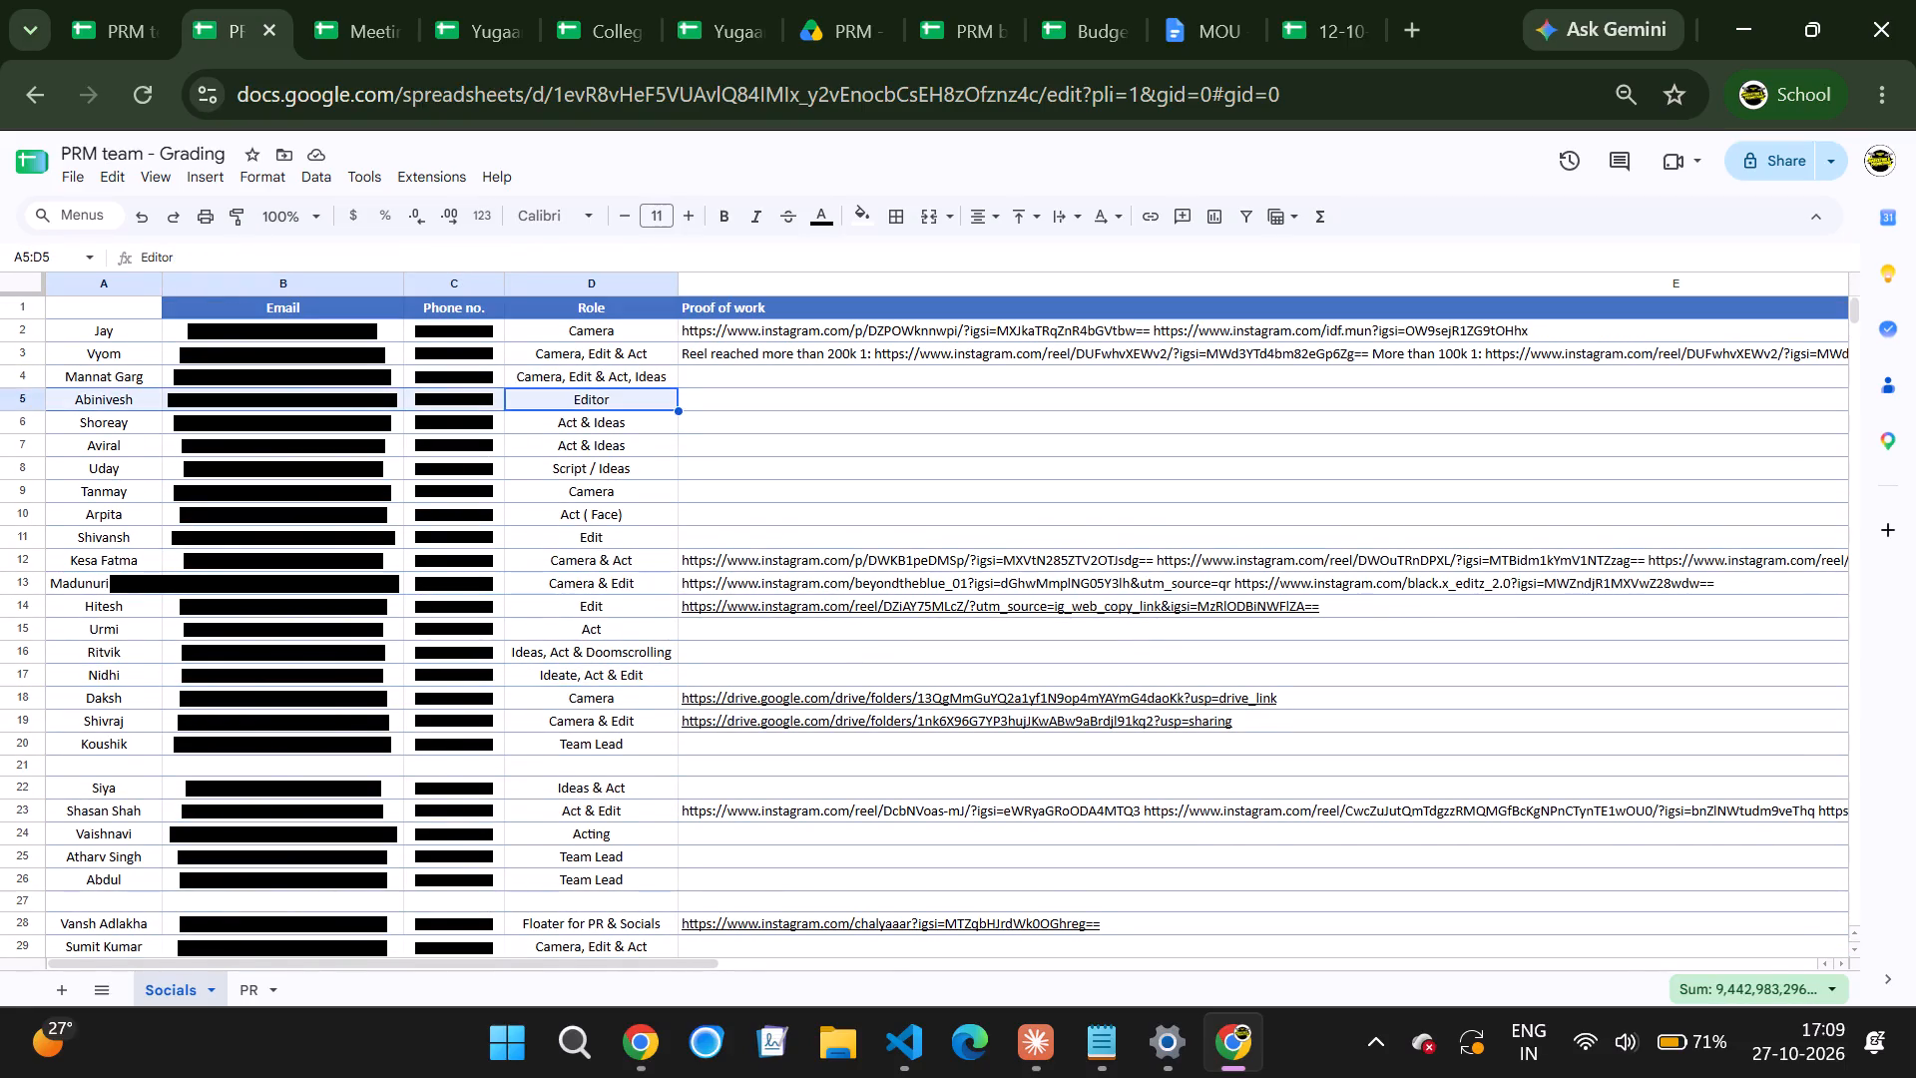
left_click_drag(600, 352, 133, 354)
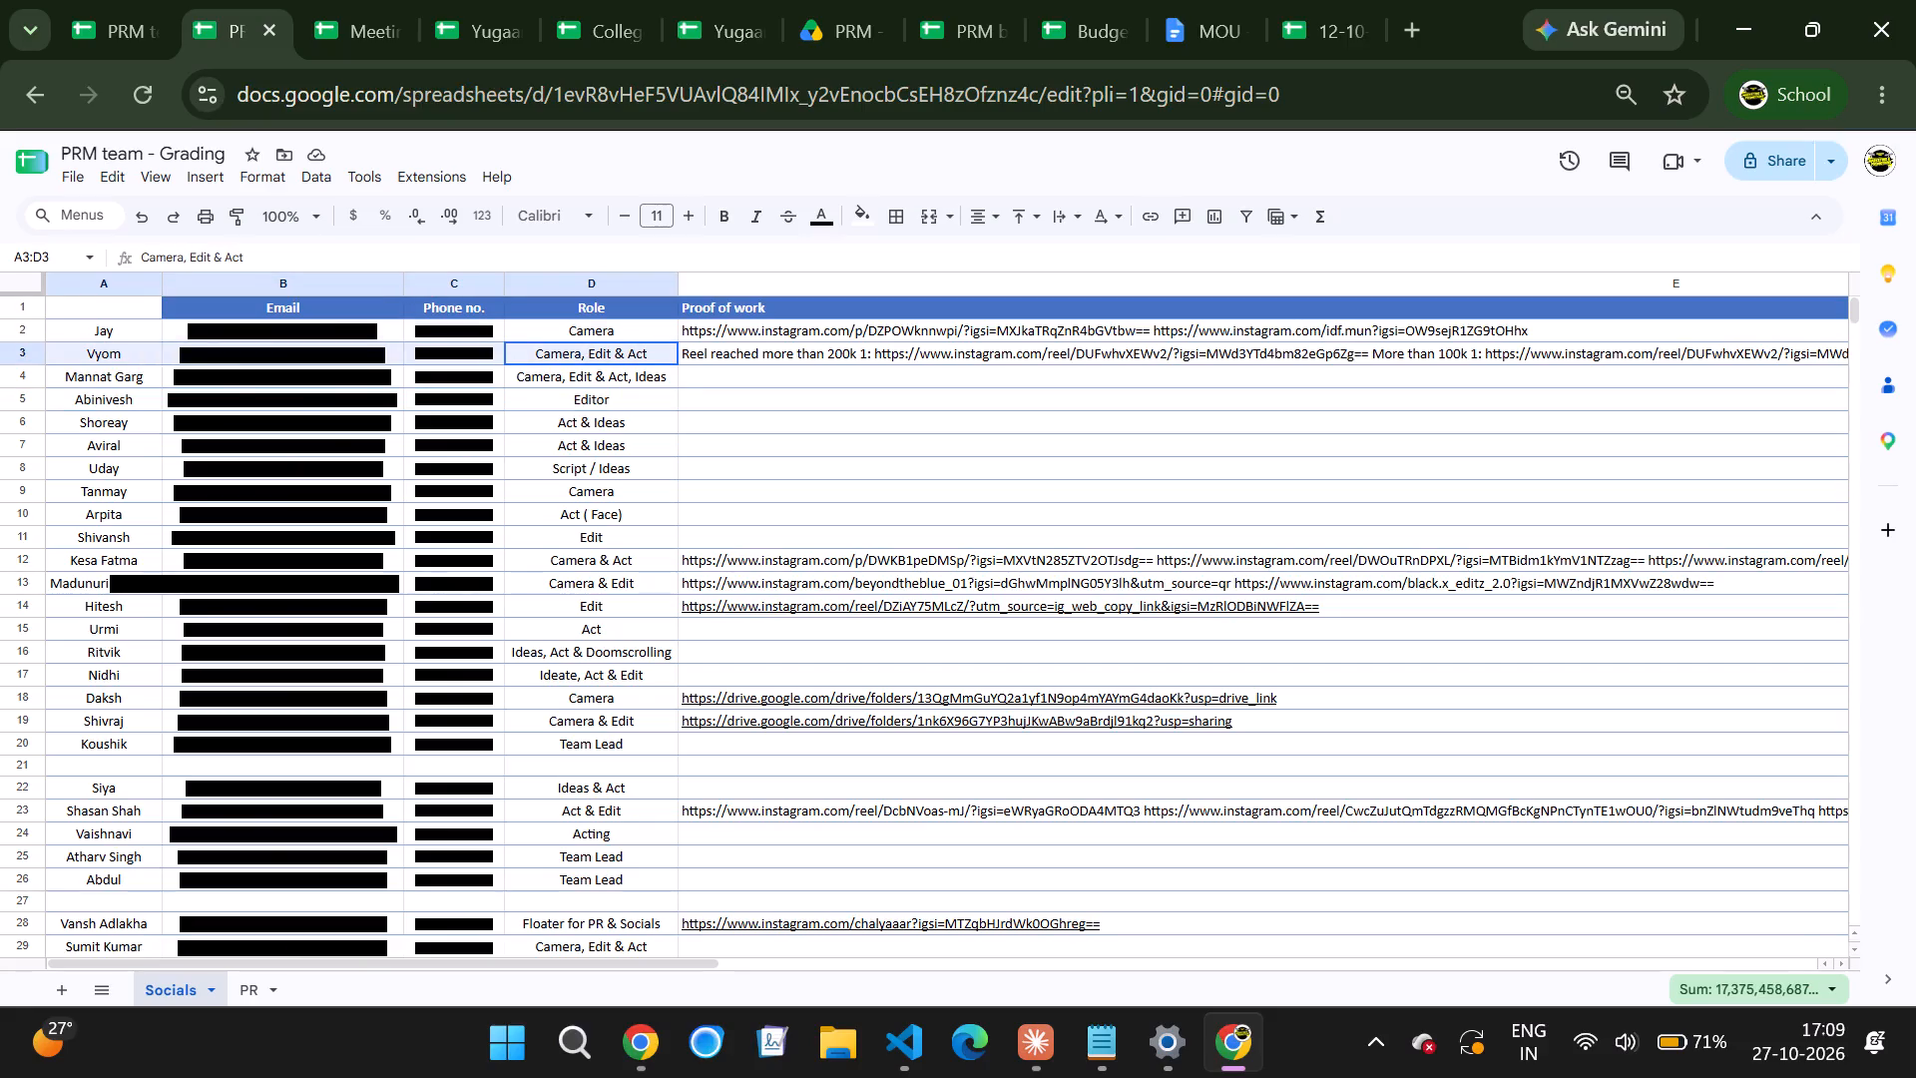
left_click_drag(133, 354, 123, 362)
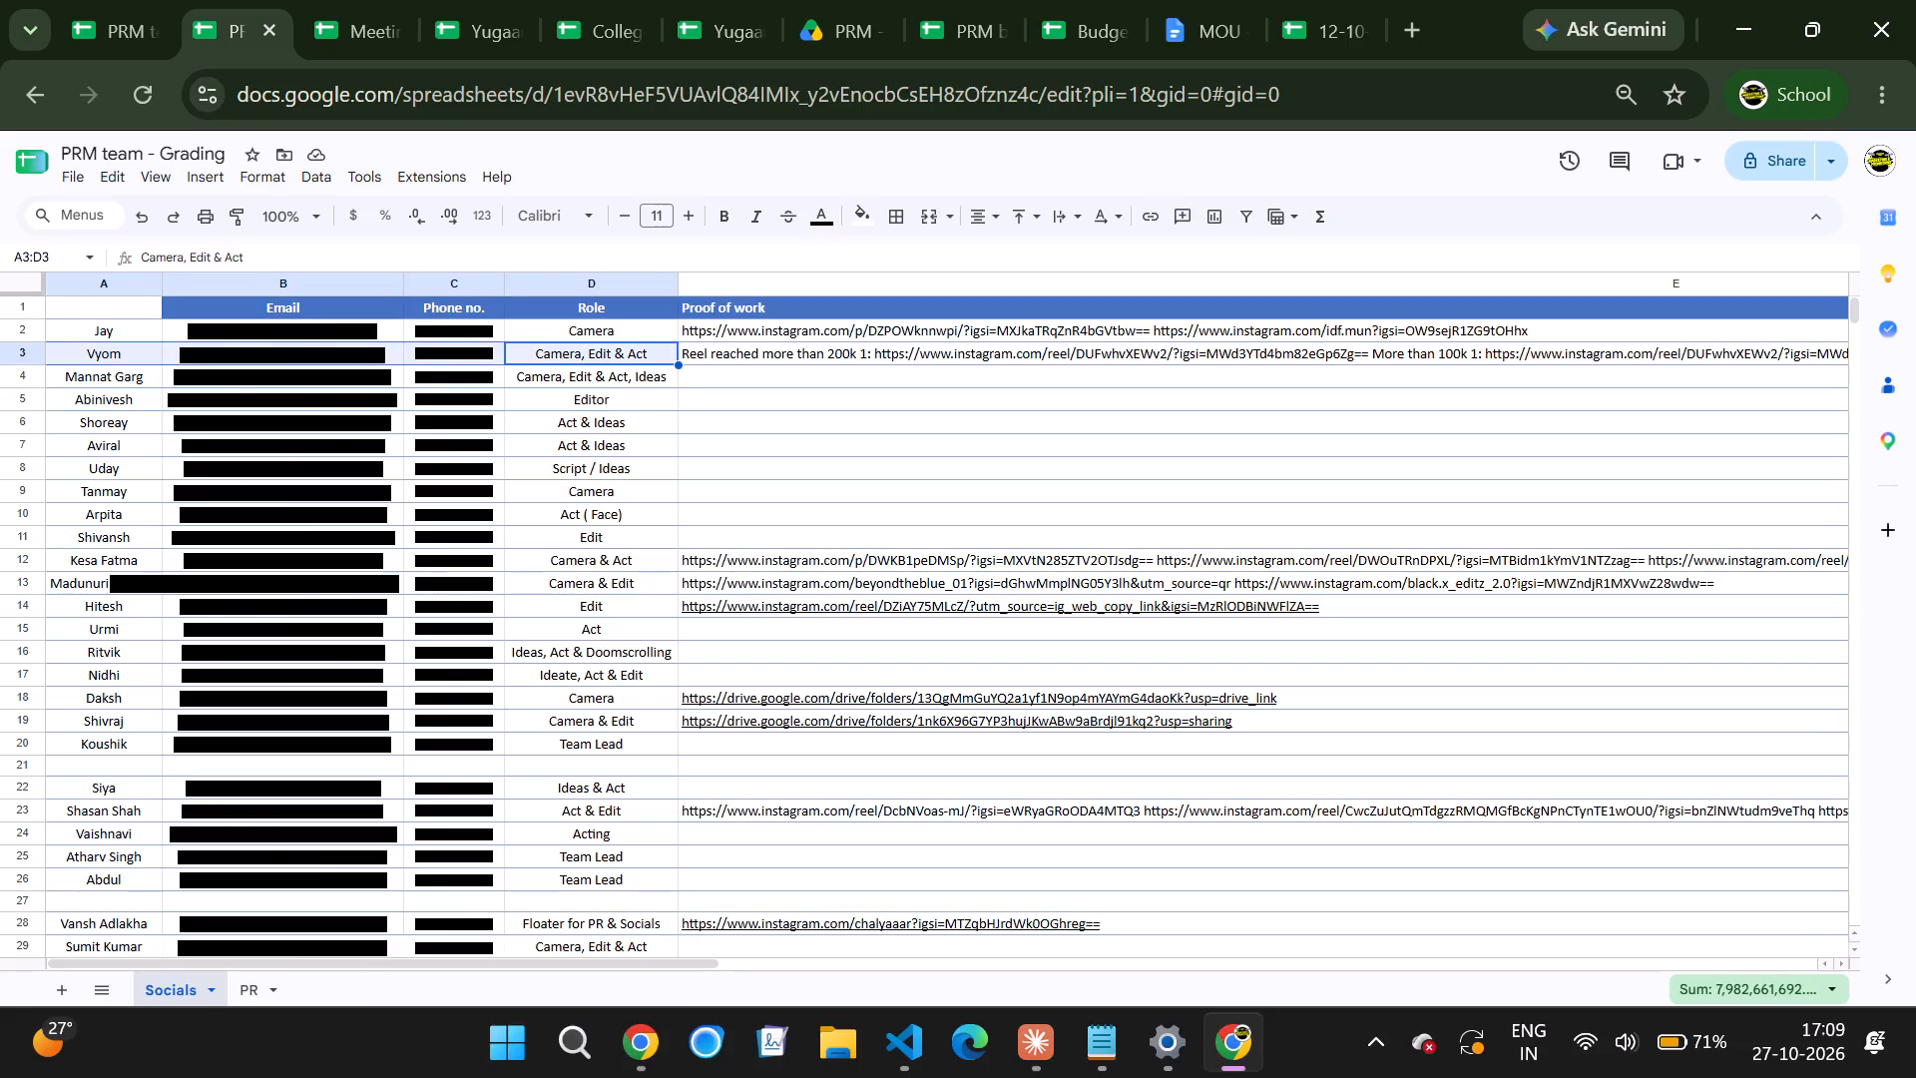
left_click_drag(92, 611, 618, 591)
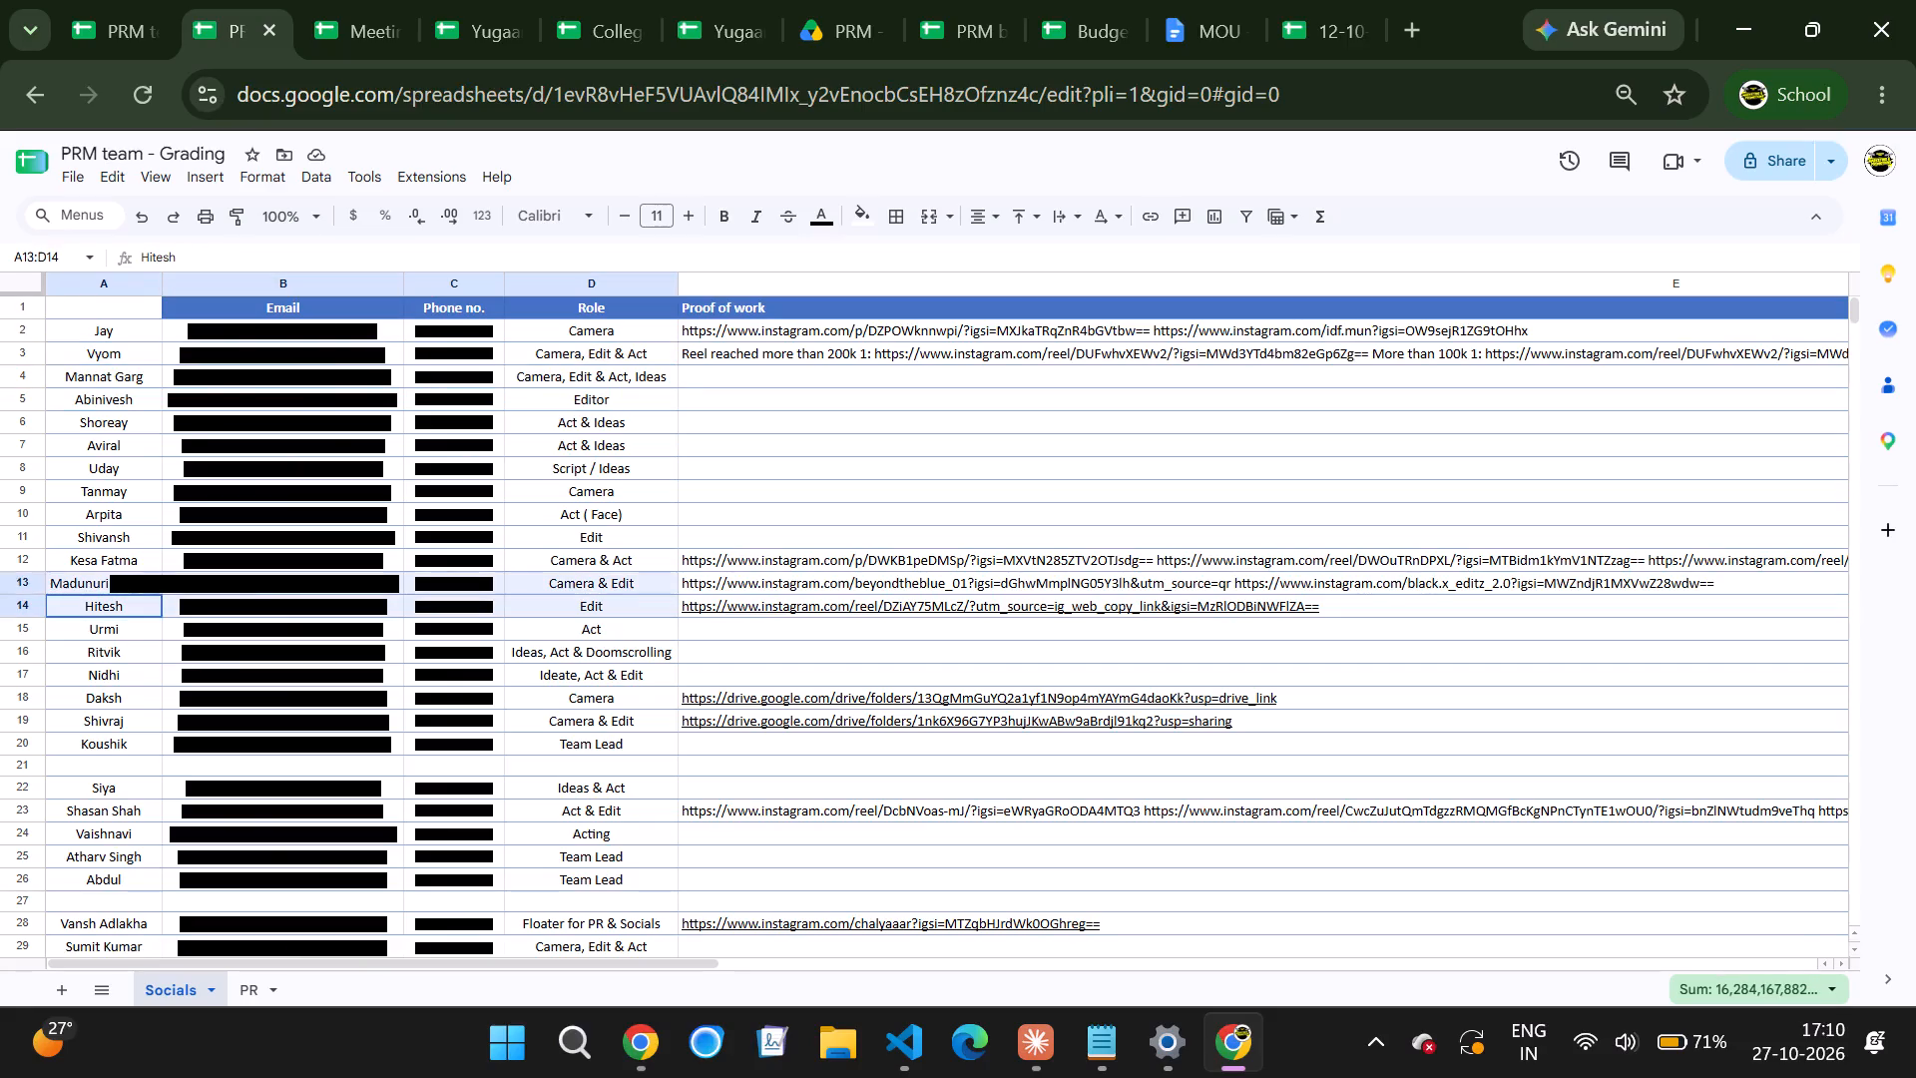
left_click_drag(618, 591, 621, 604)
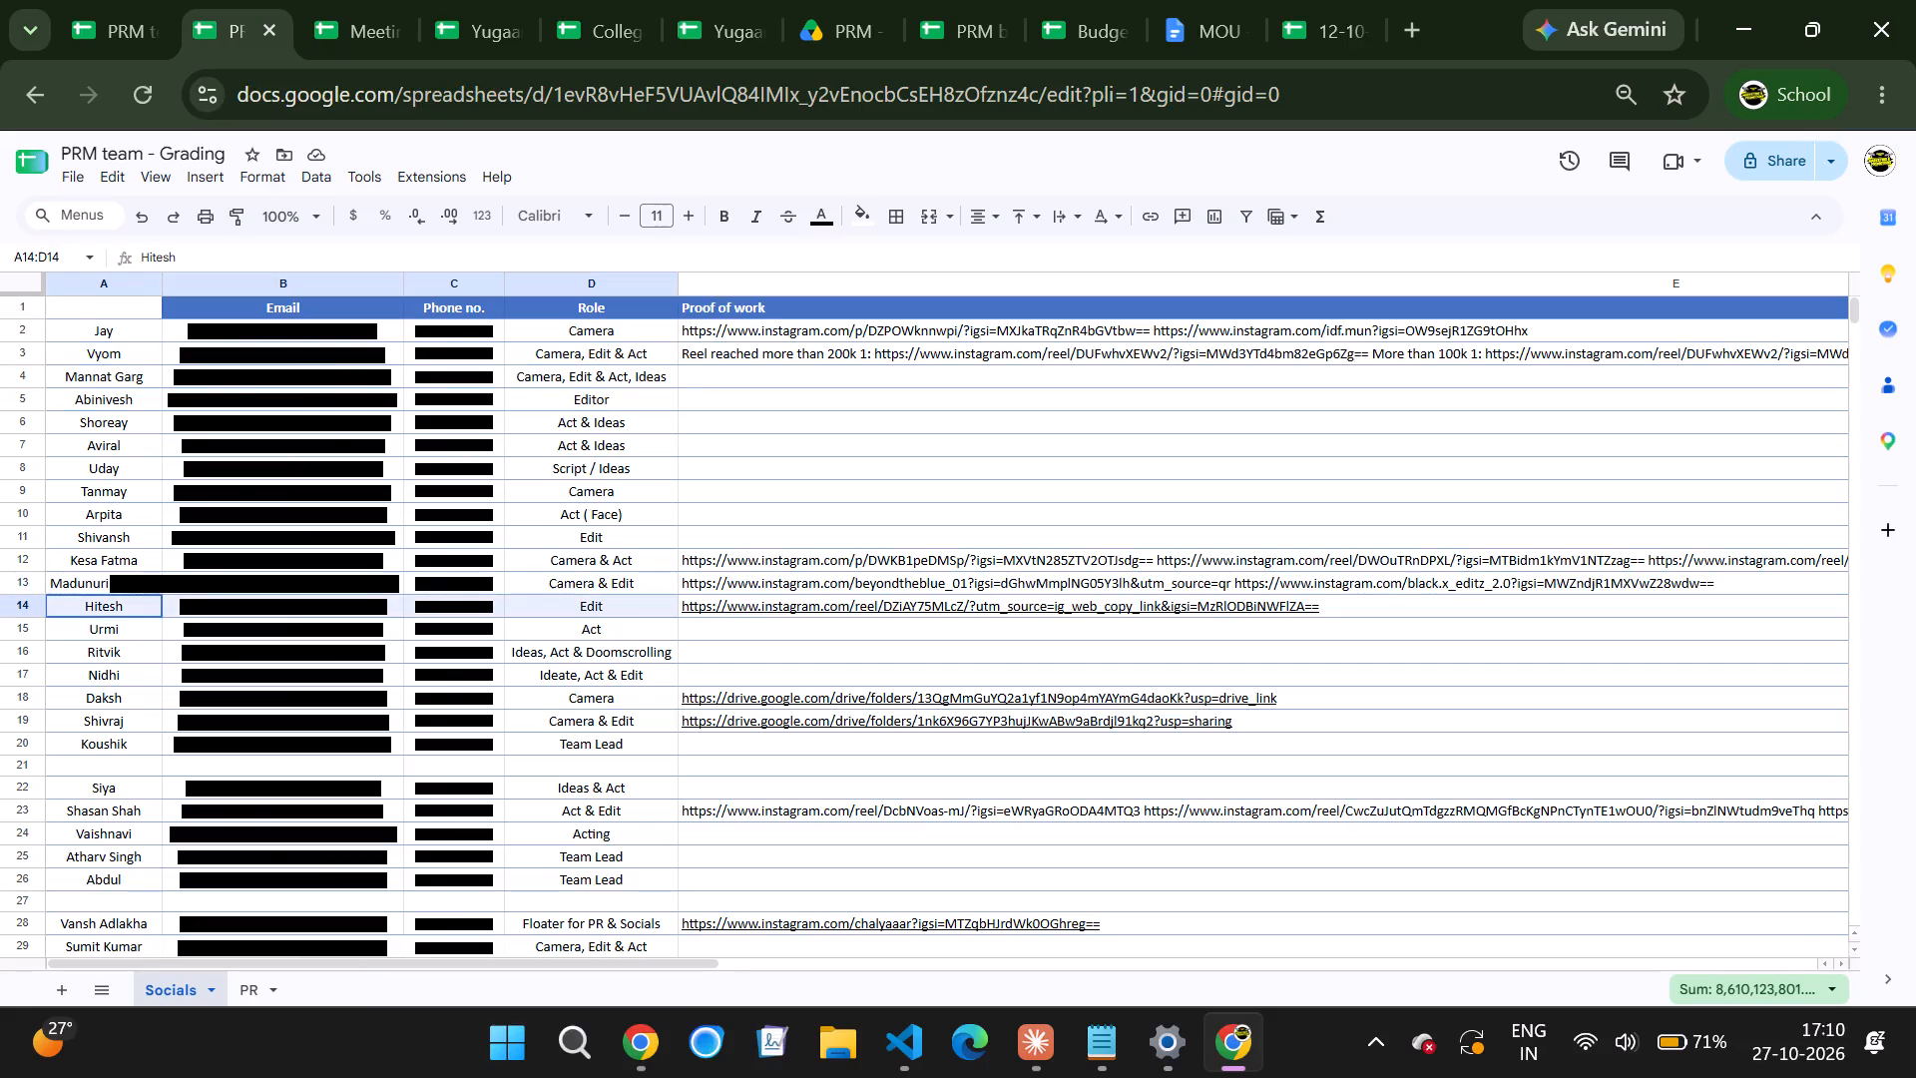
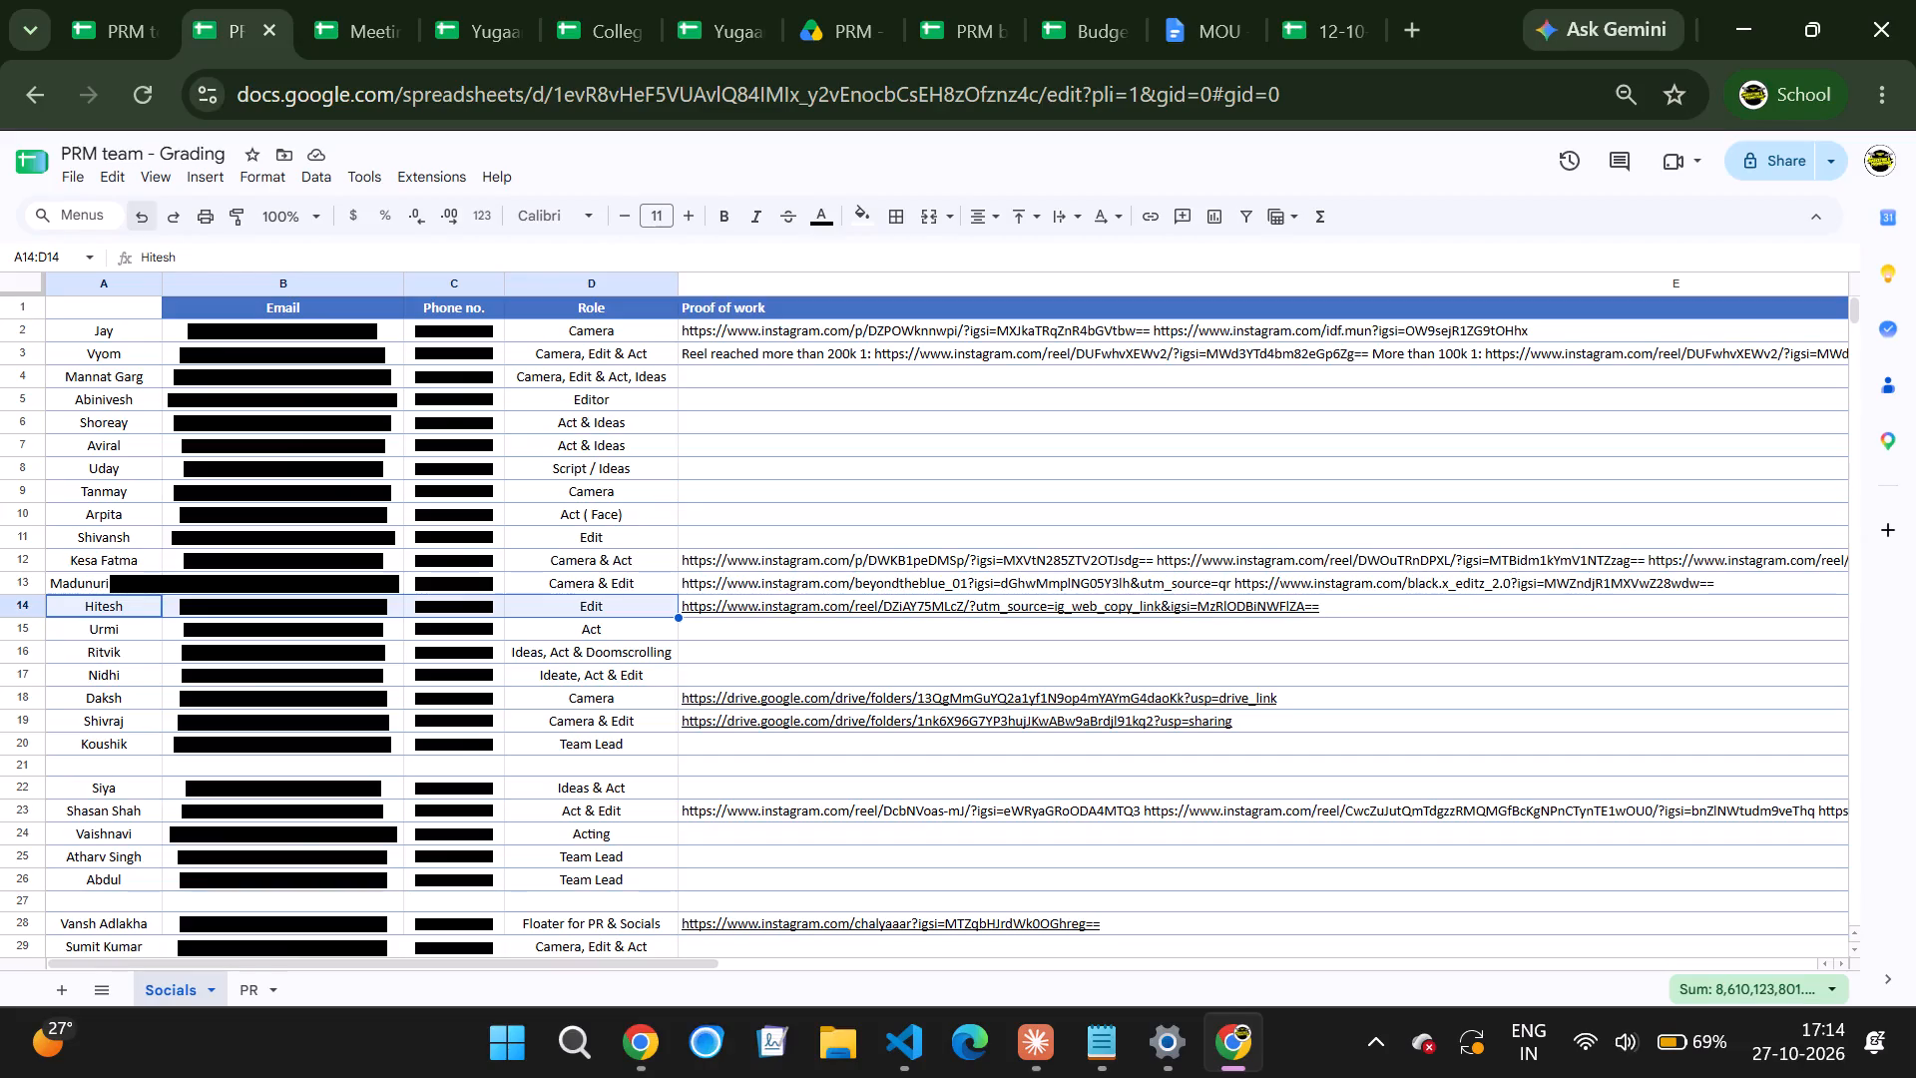
Switch to the other Chrome window, where Instagram is open, and open a new tab there.
left_click(623, 1042)
left_click(436, 25)
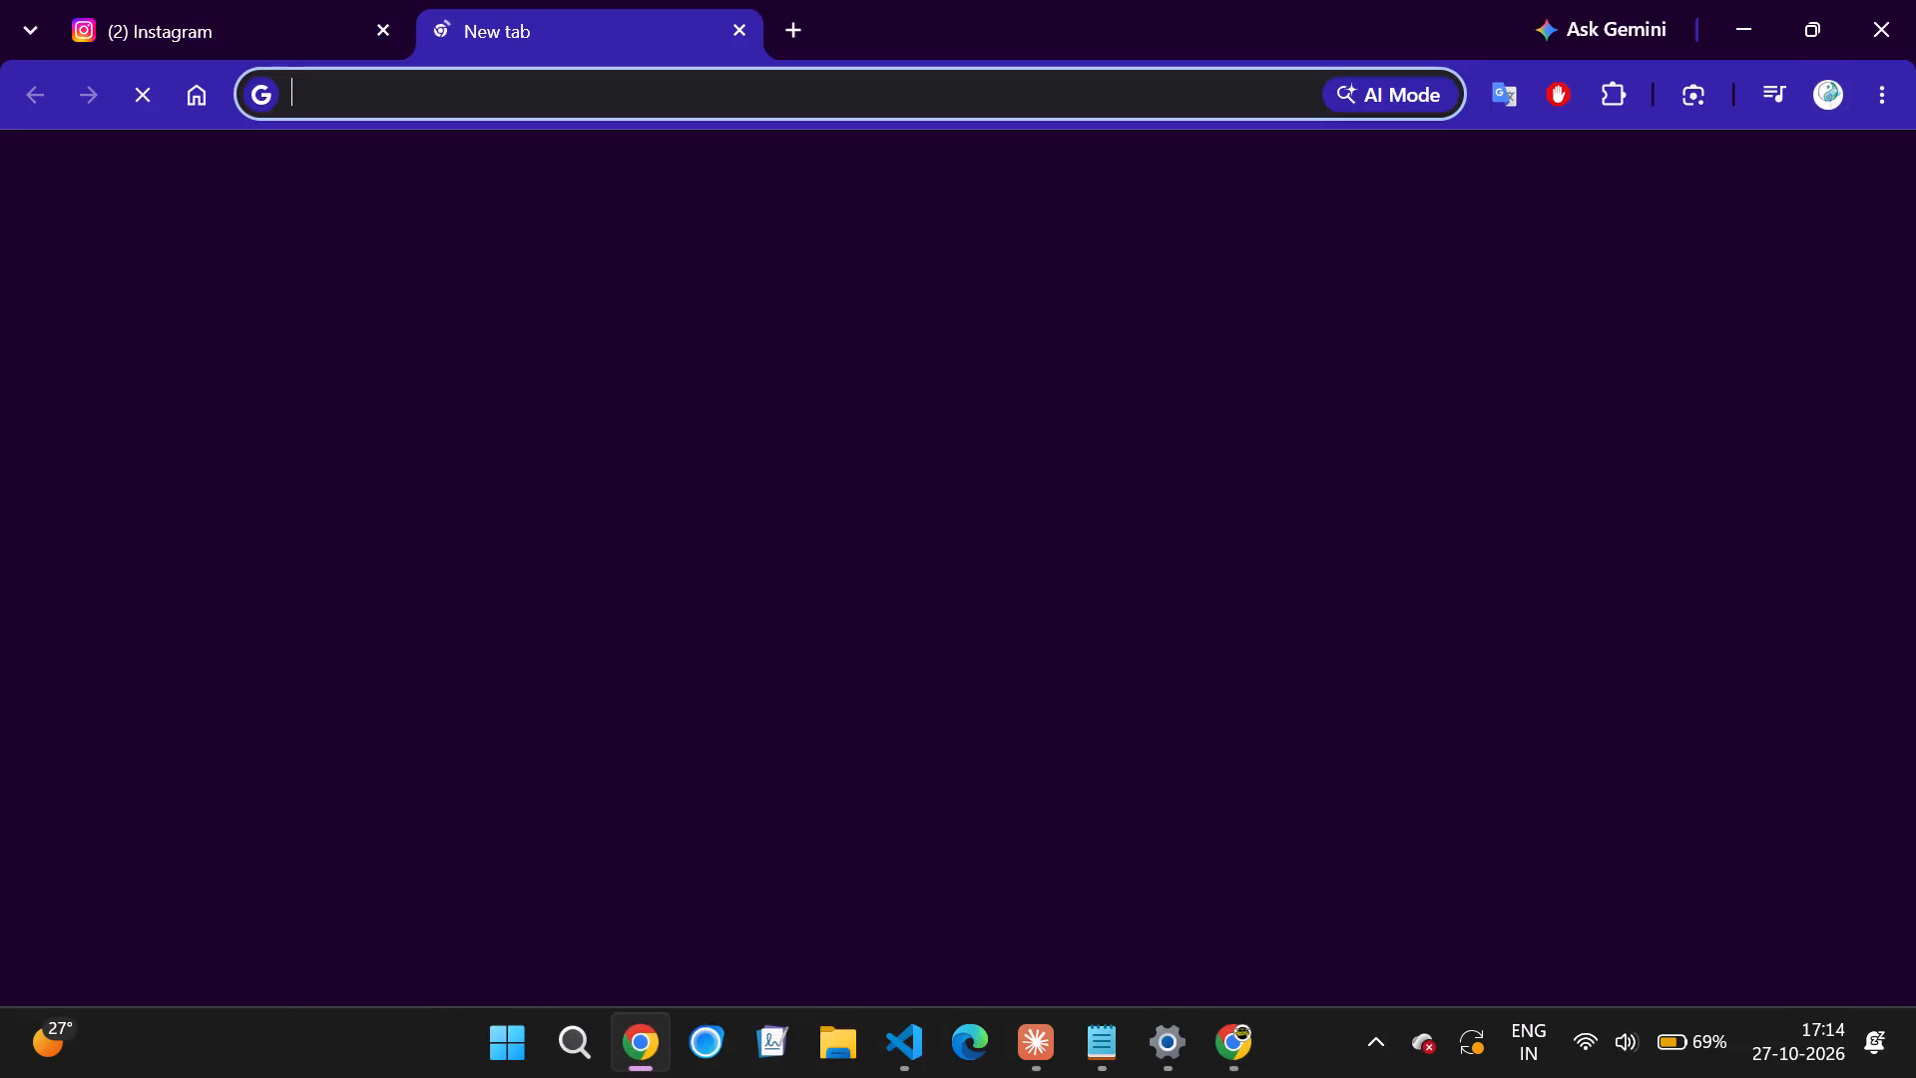
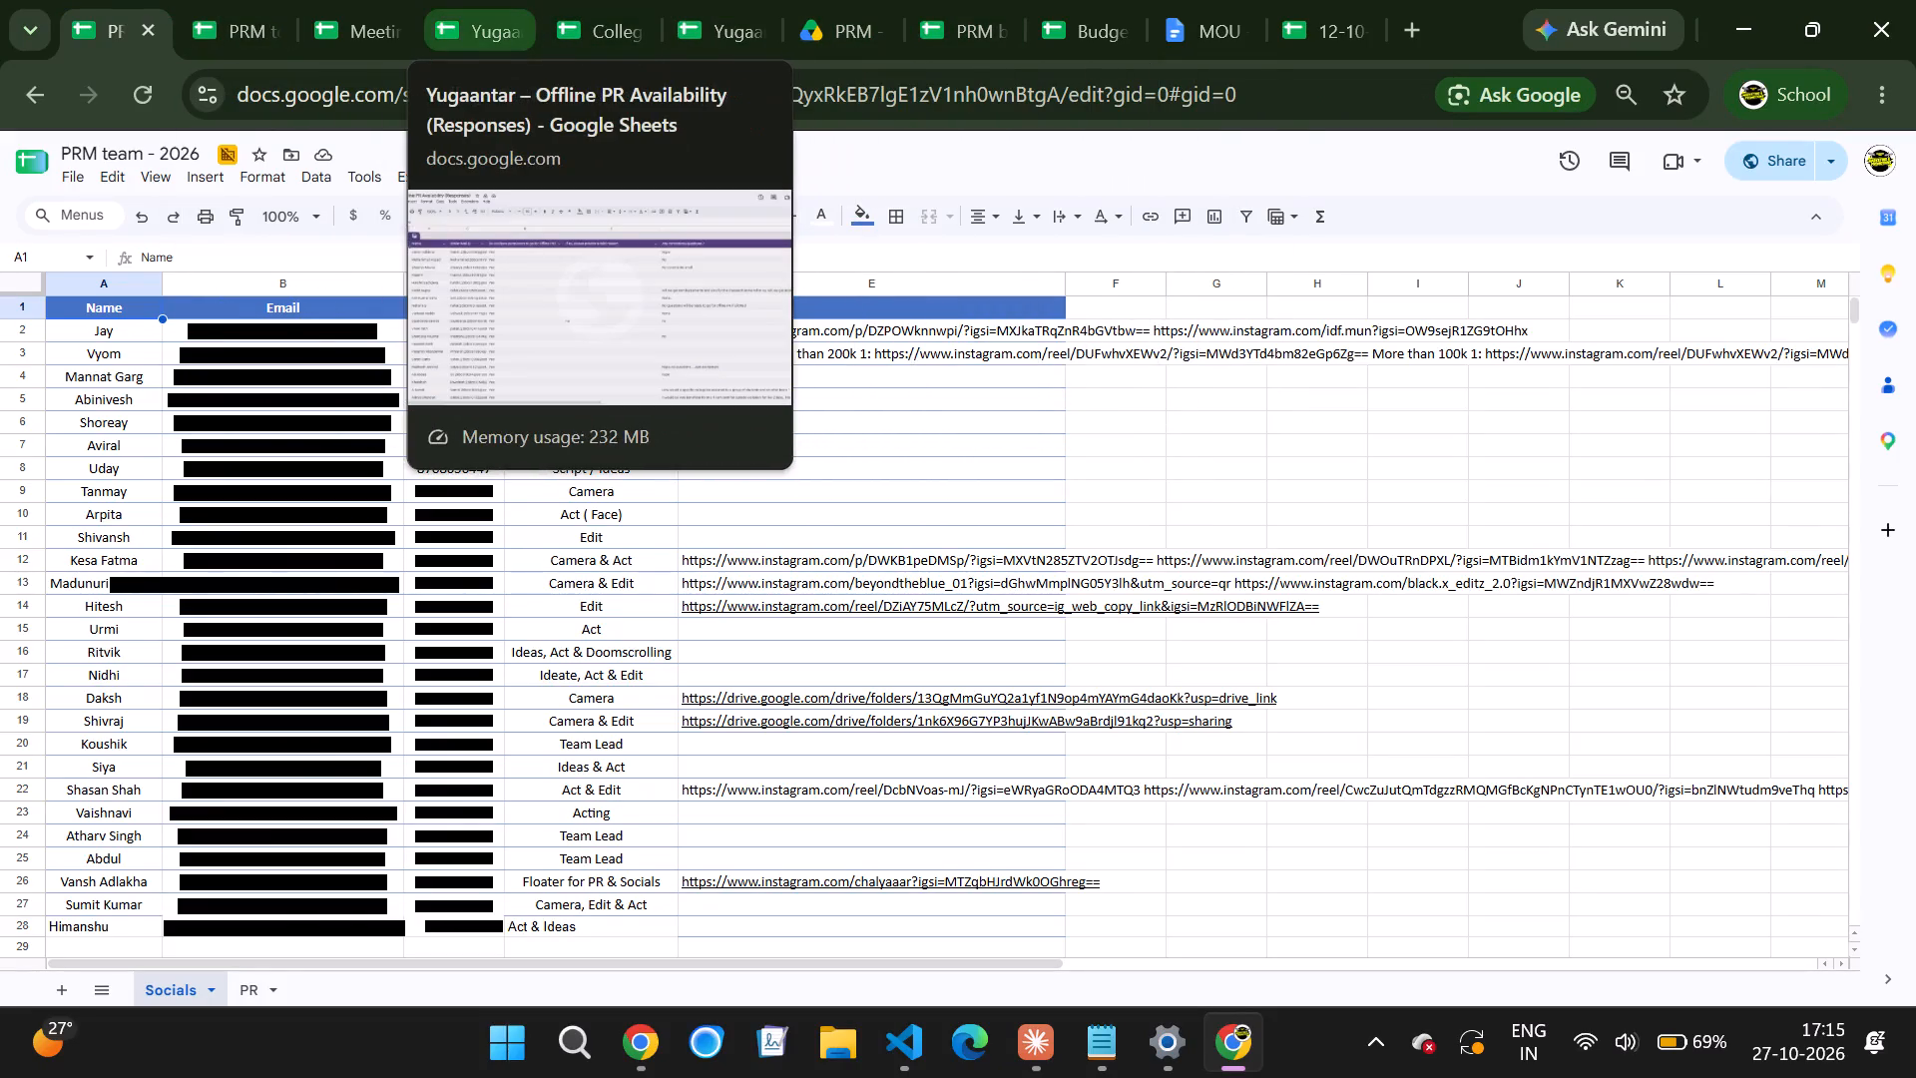
In the Meeting Tracker's PR sheet, clear and delete the two adjacent red-highlighted member rows, 4 and 5.
left_click(353, 0)
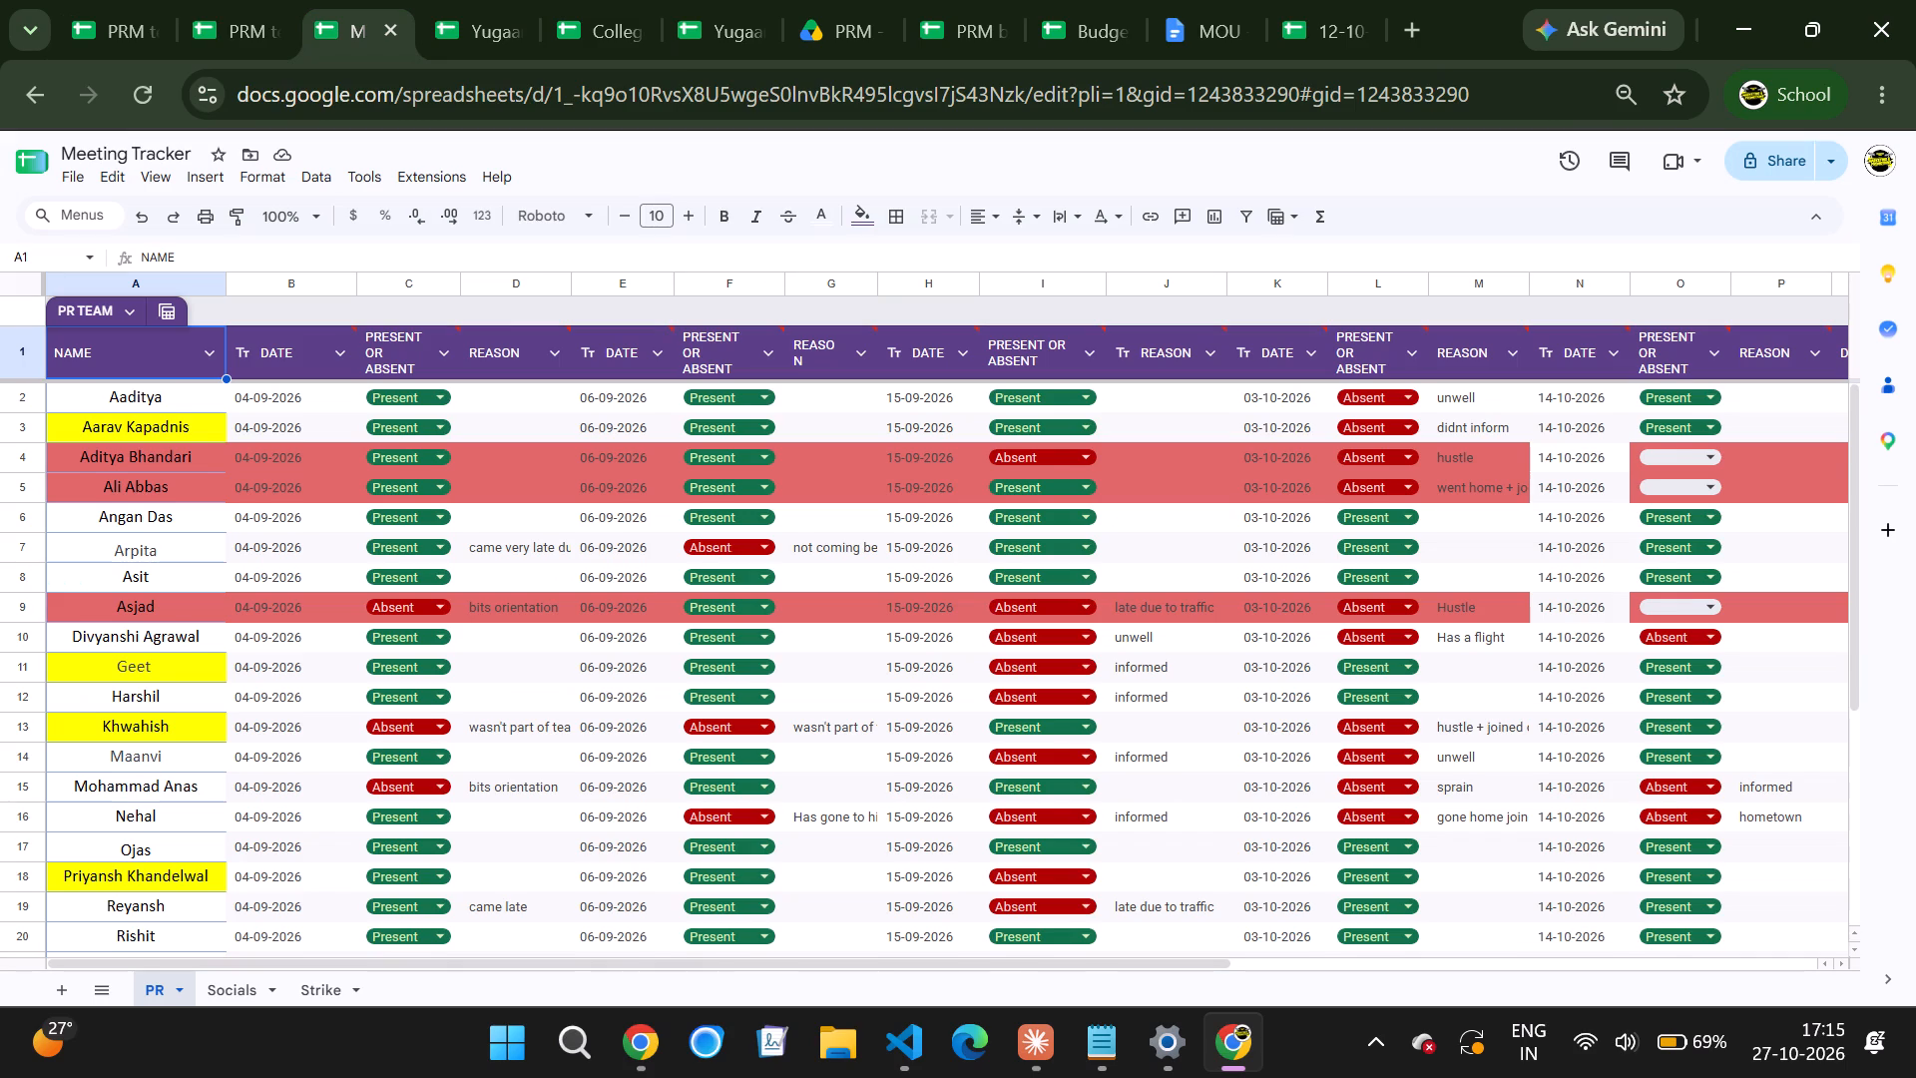
scroll(803, 412, "down", 1)
scroll(803, 412, "up", 1)
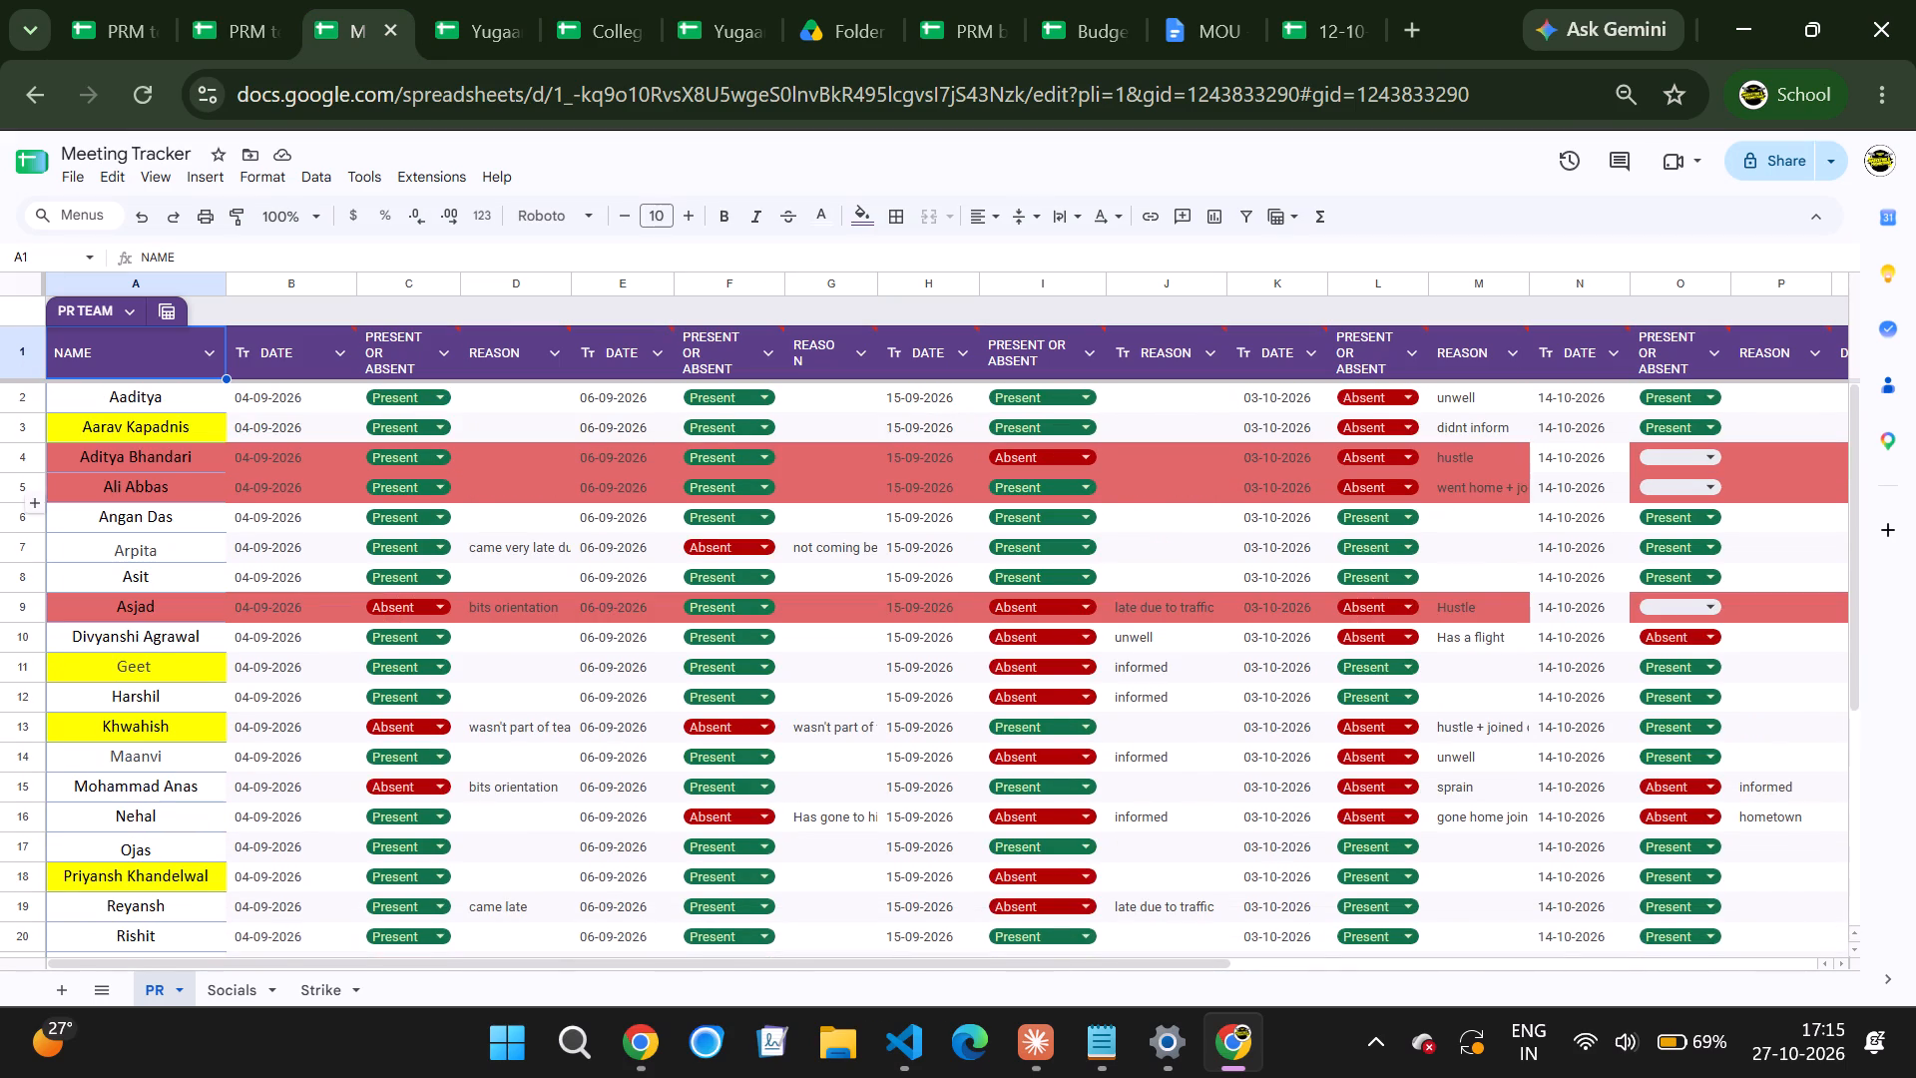
left_click_drag(15, 455, 29, 483)
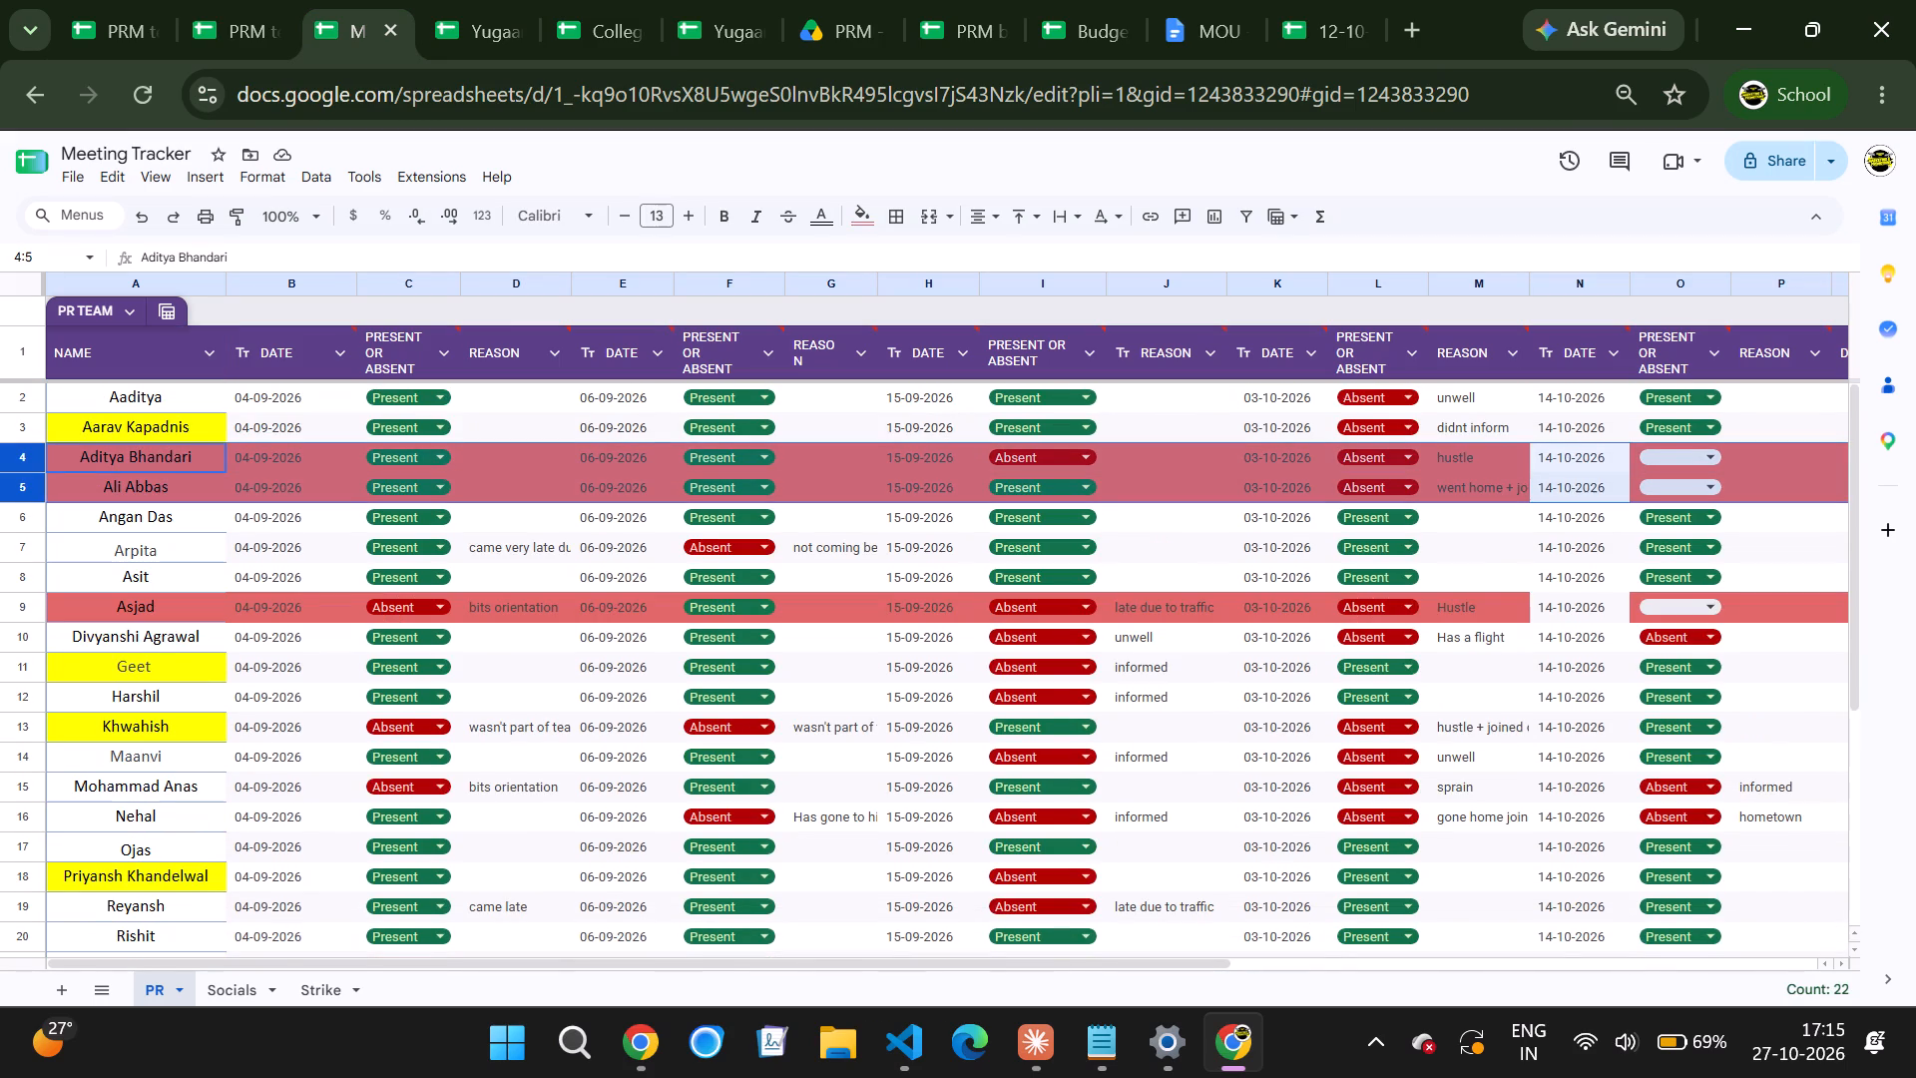
key("Delete")
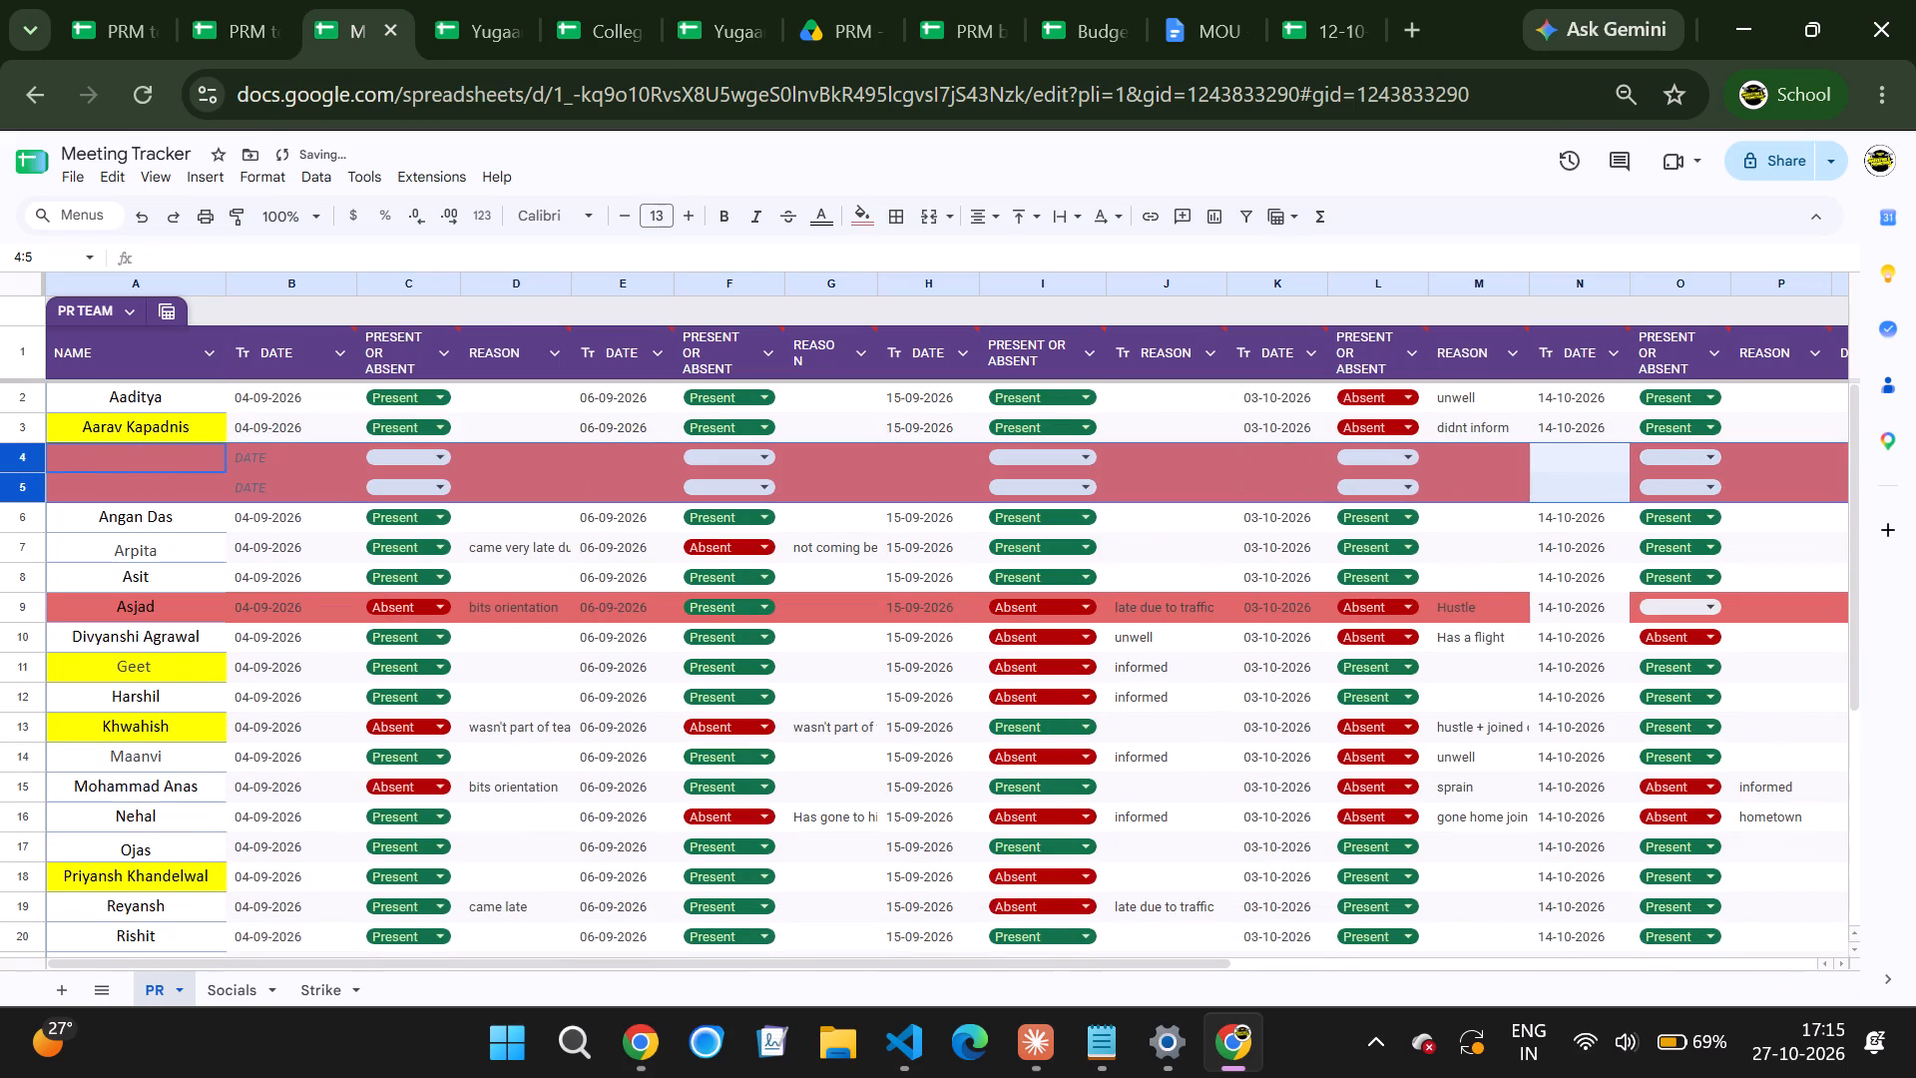
right_click(33, 491)
left_click(128, 708)
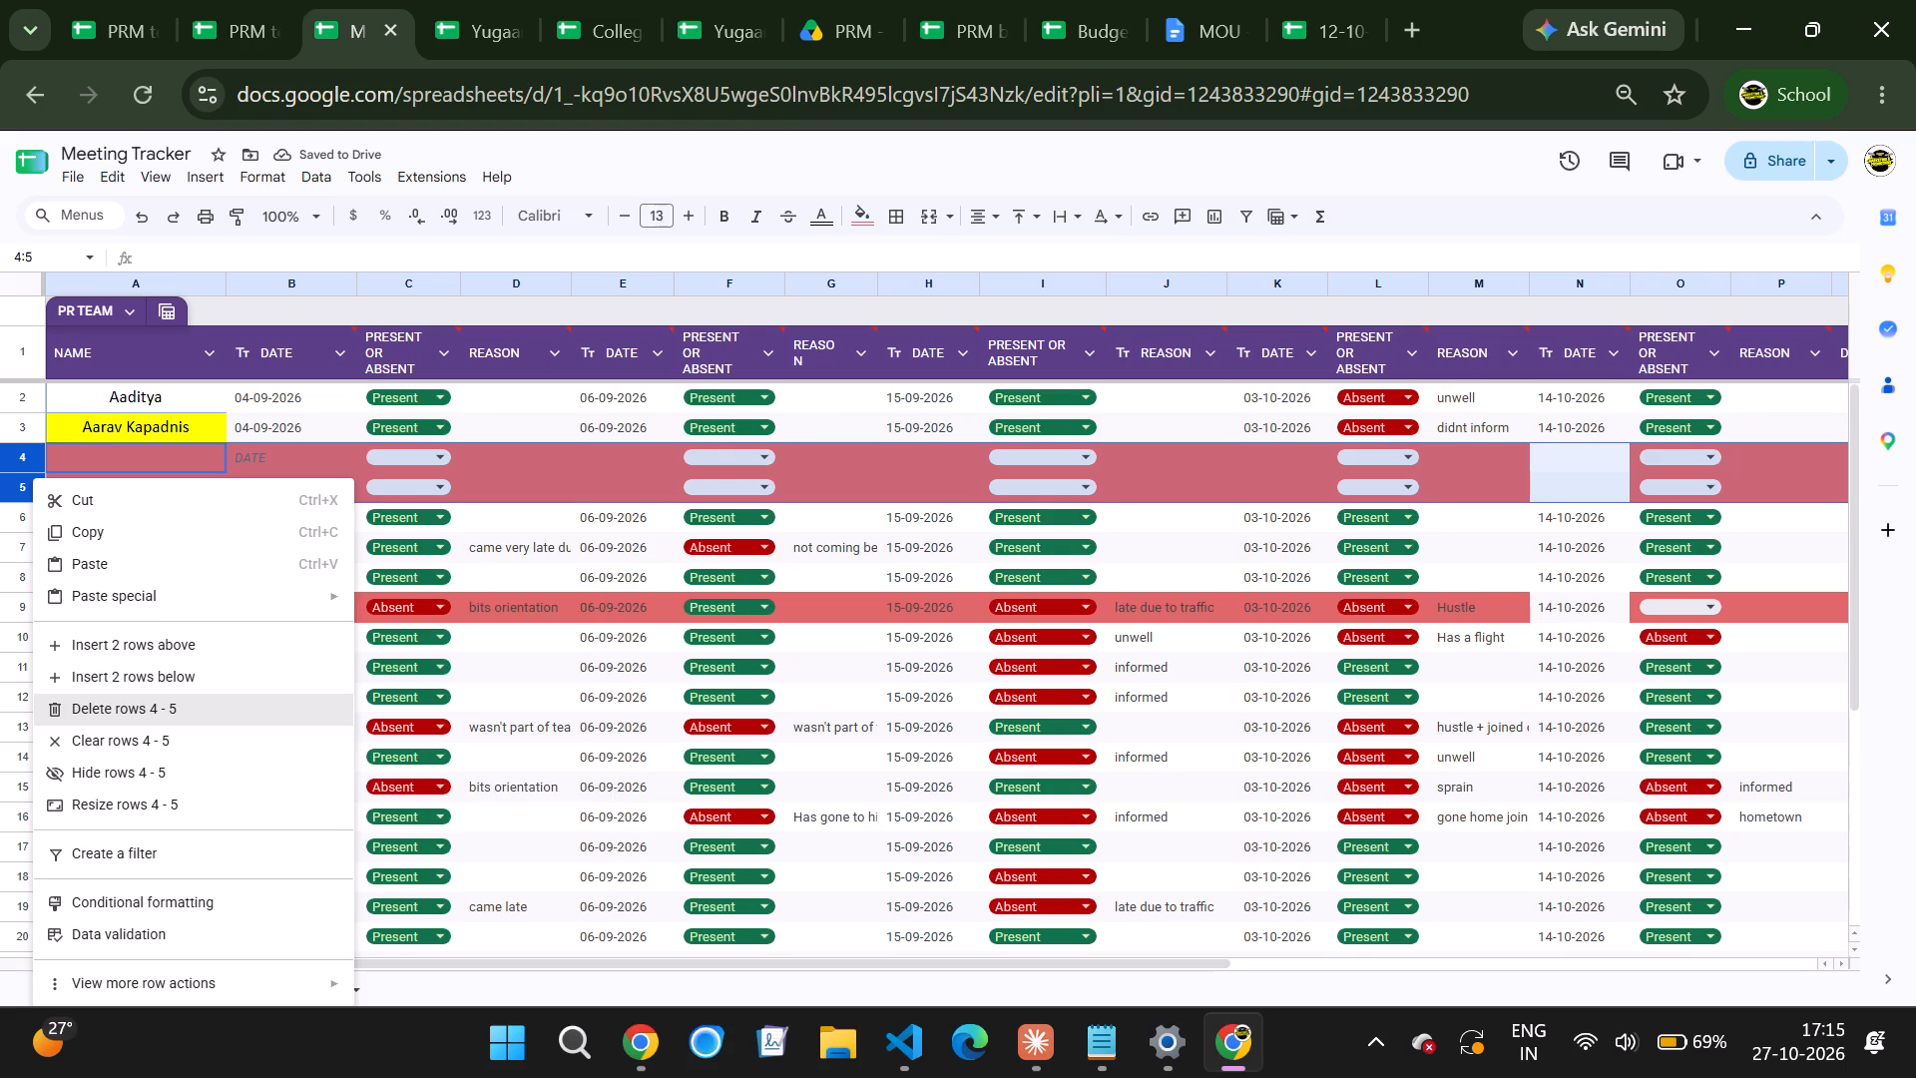
Select the red-highlighted member row 7 in the PR attendance table.
left_click(13, 539)
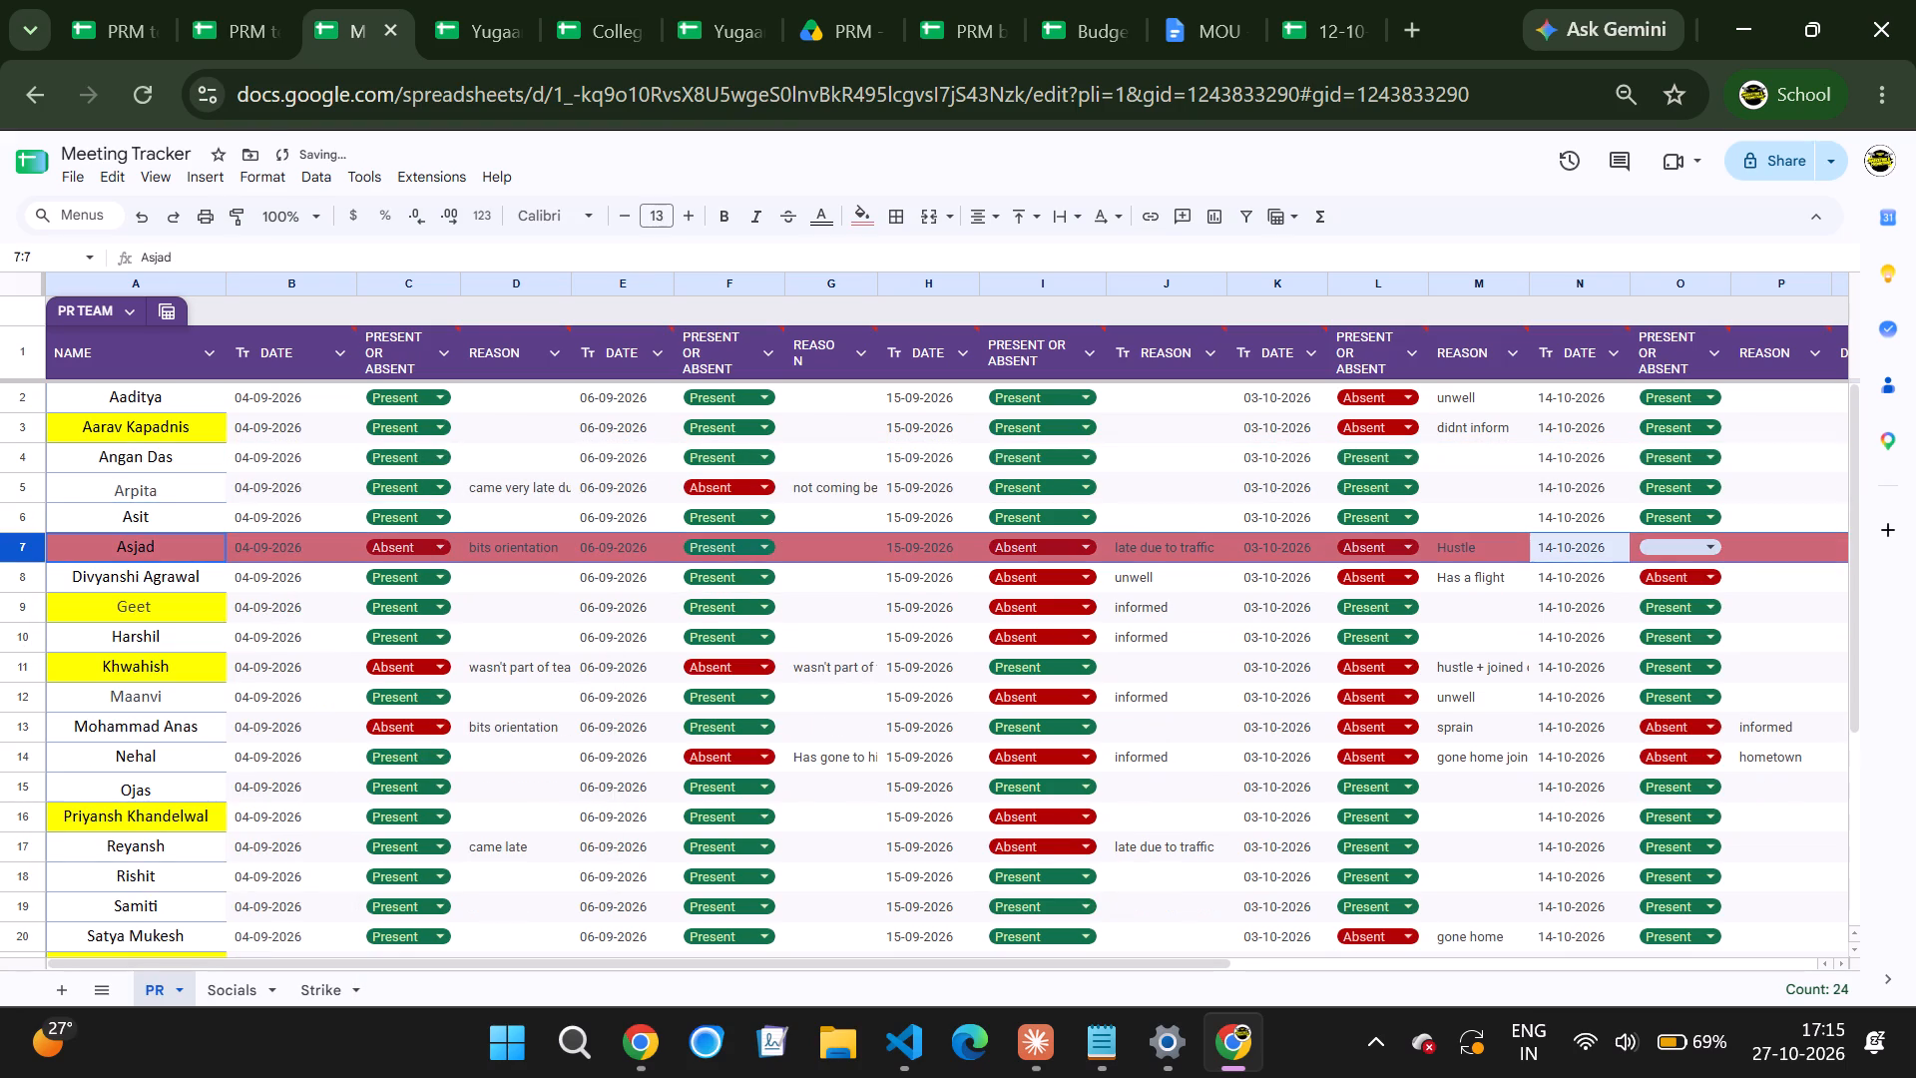
Clear and delete the red-highlighted row 7 for Asjad from the PR team attendance table in the Meeting Tracker.
key("Delete")
right_click(13, 539)
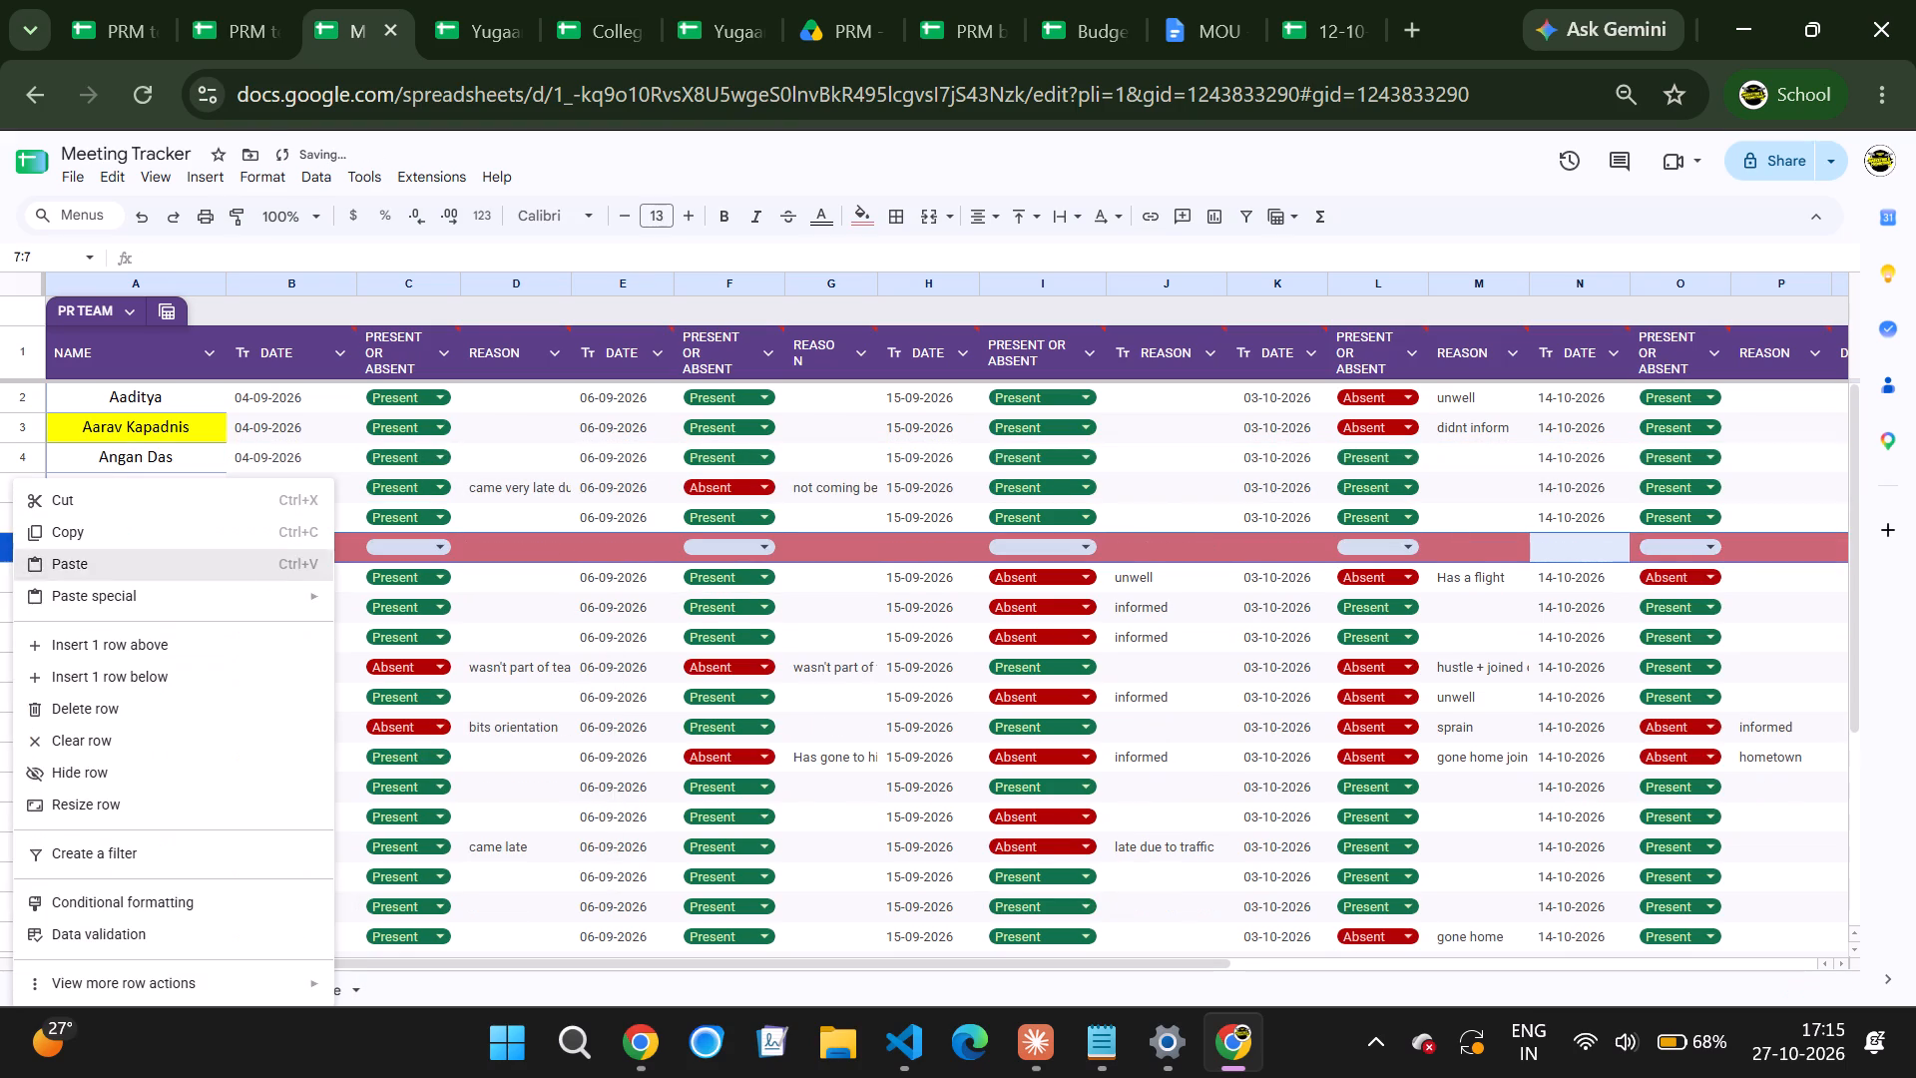
left_click(103, 701)
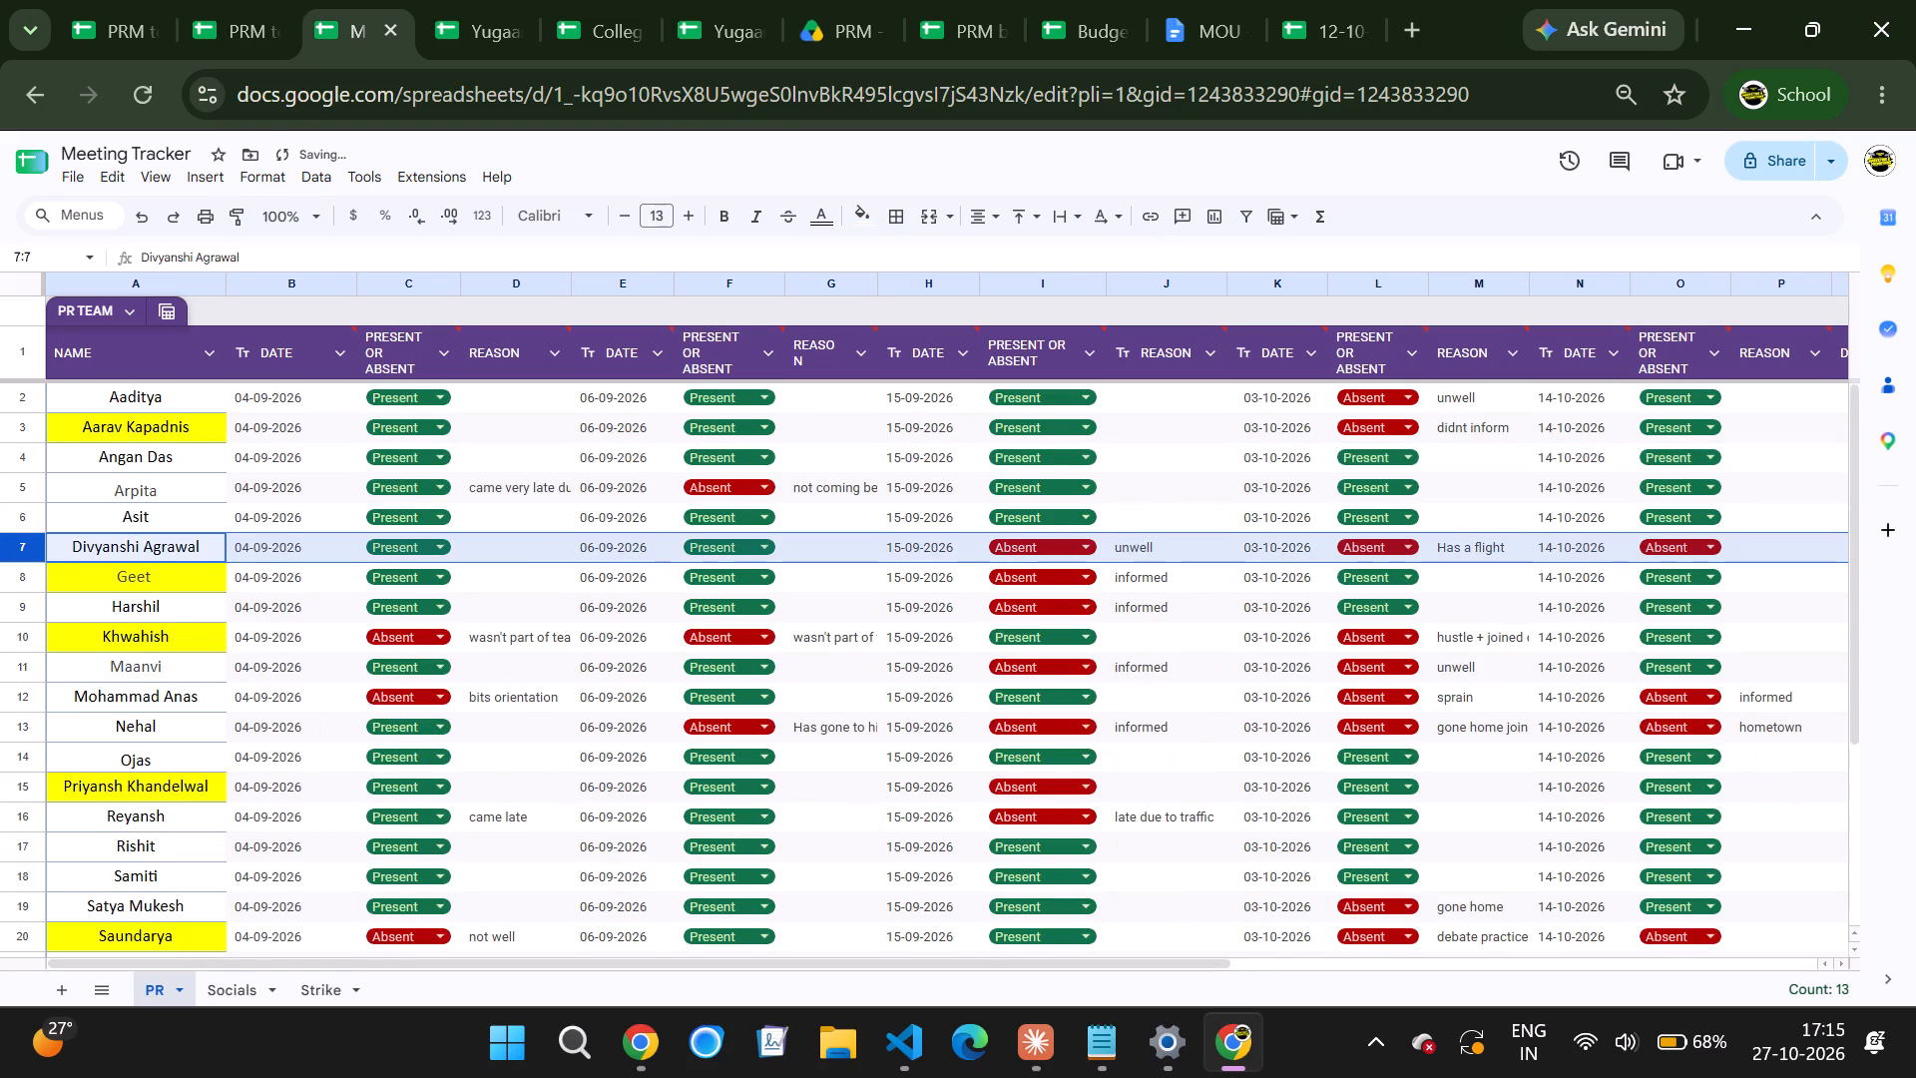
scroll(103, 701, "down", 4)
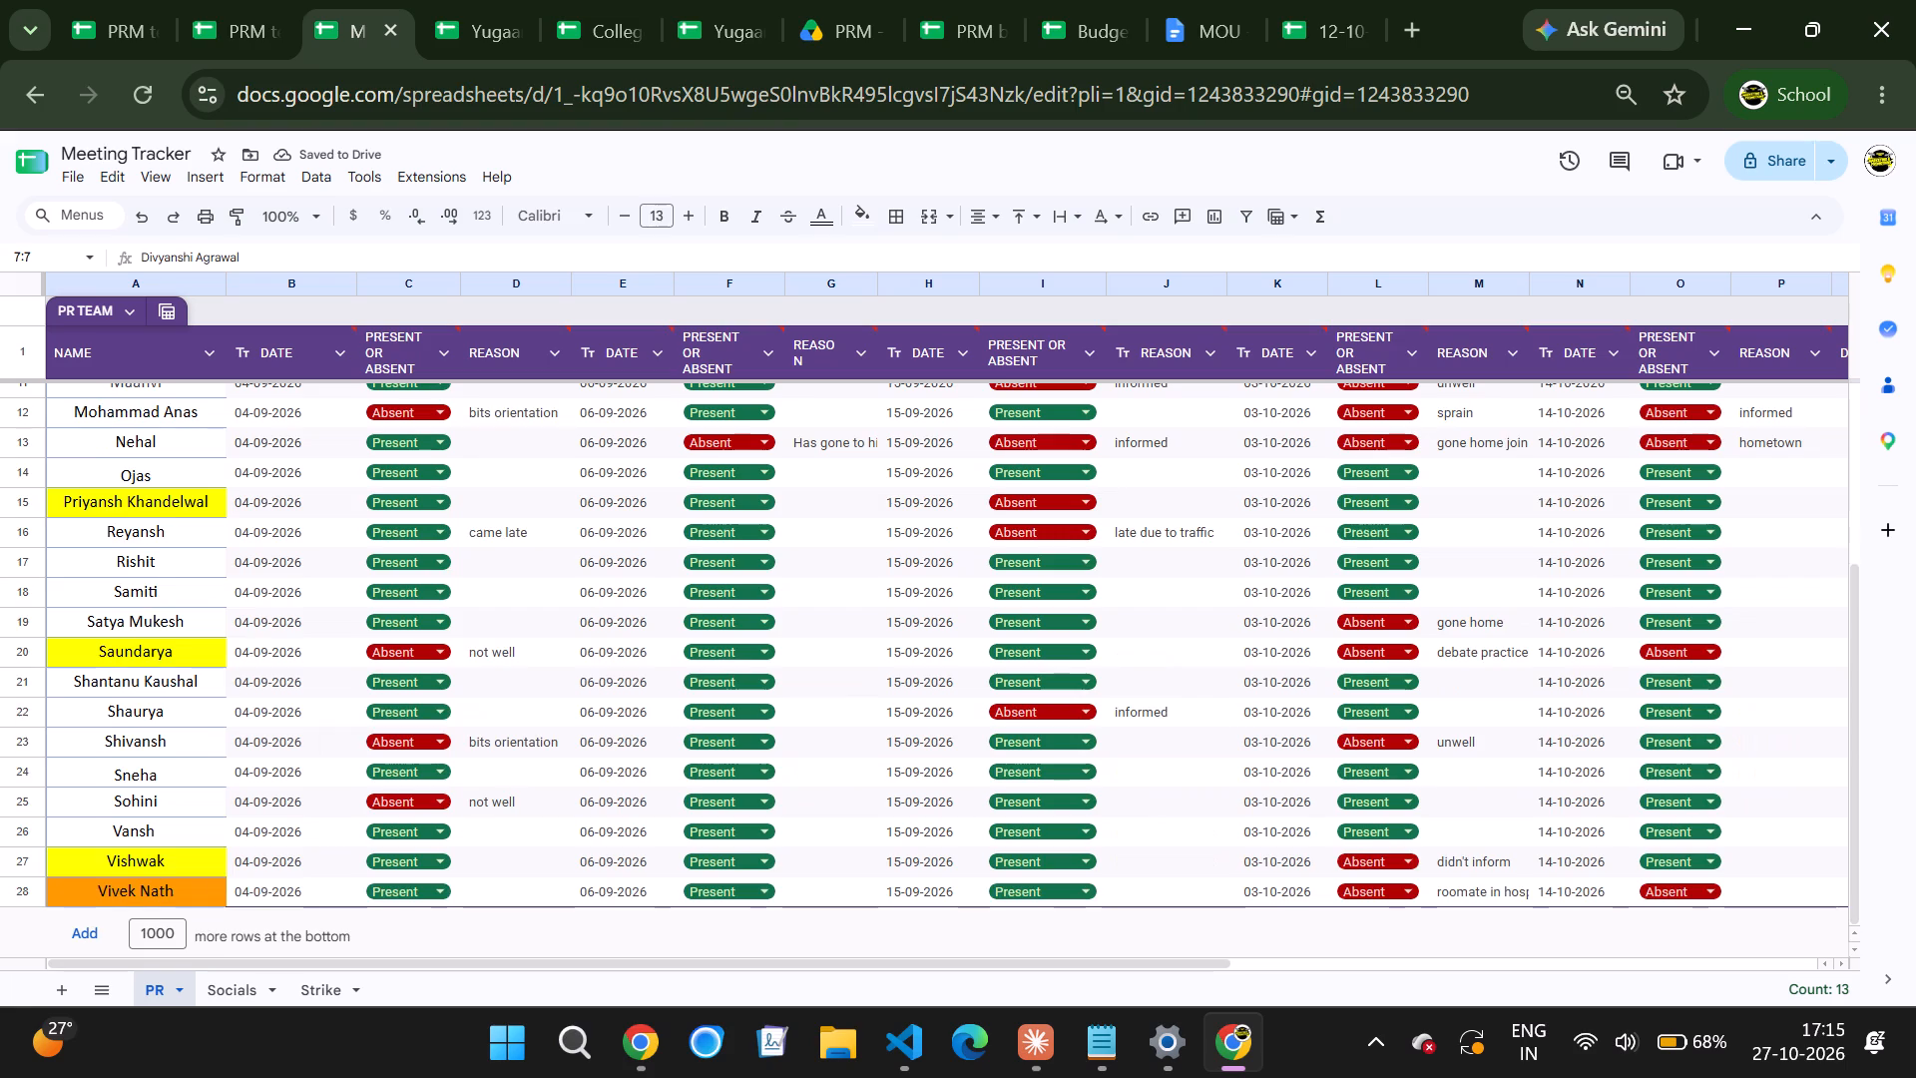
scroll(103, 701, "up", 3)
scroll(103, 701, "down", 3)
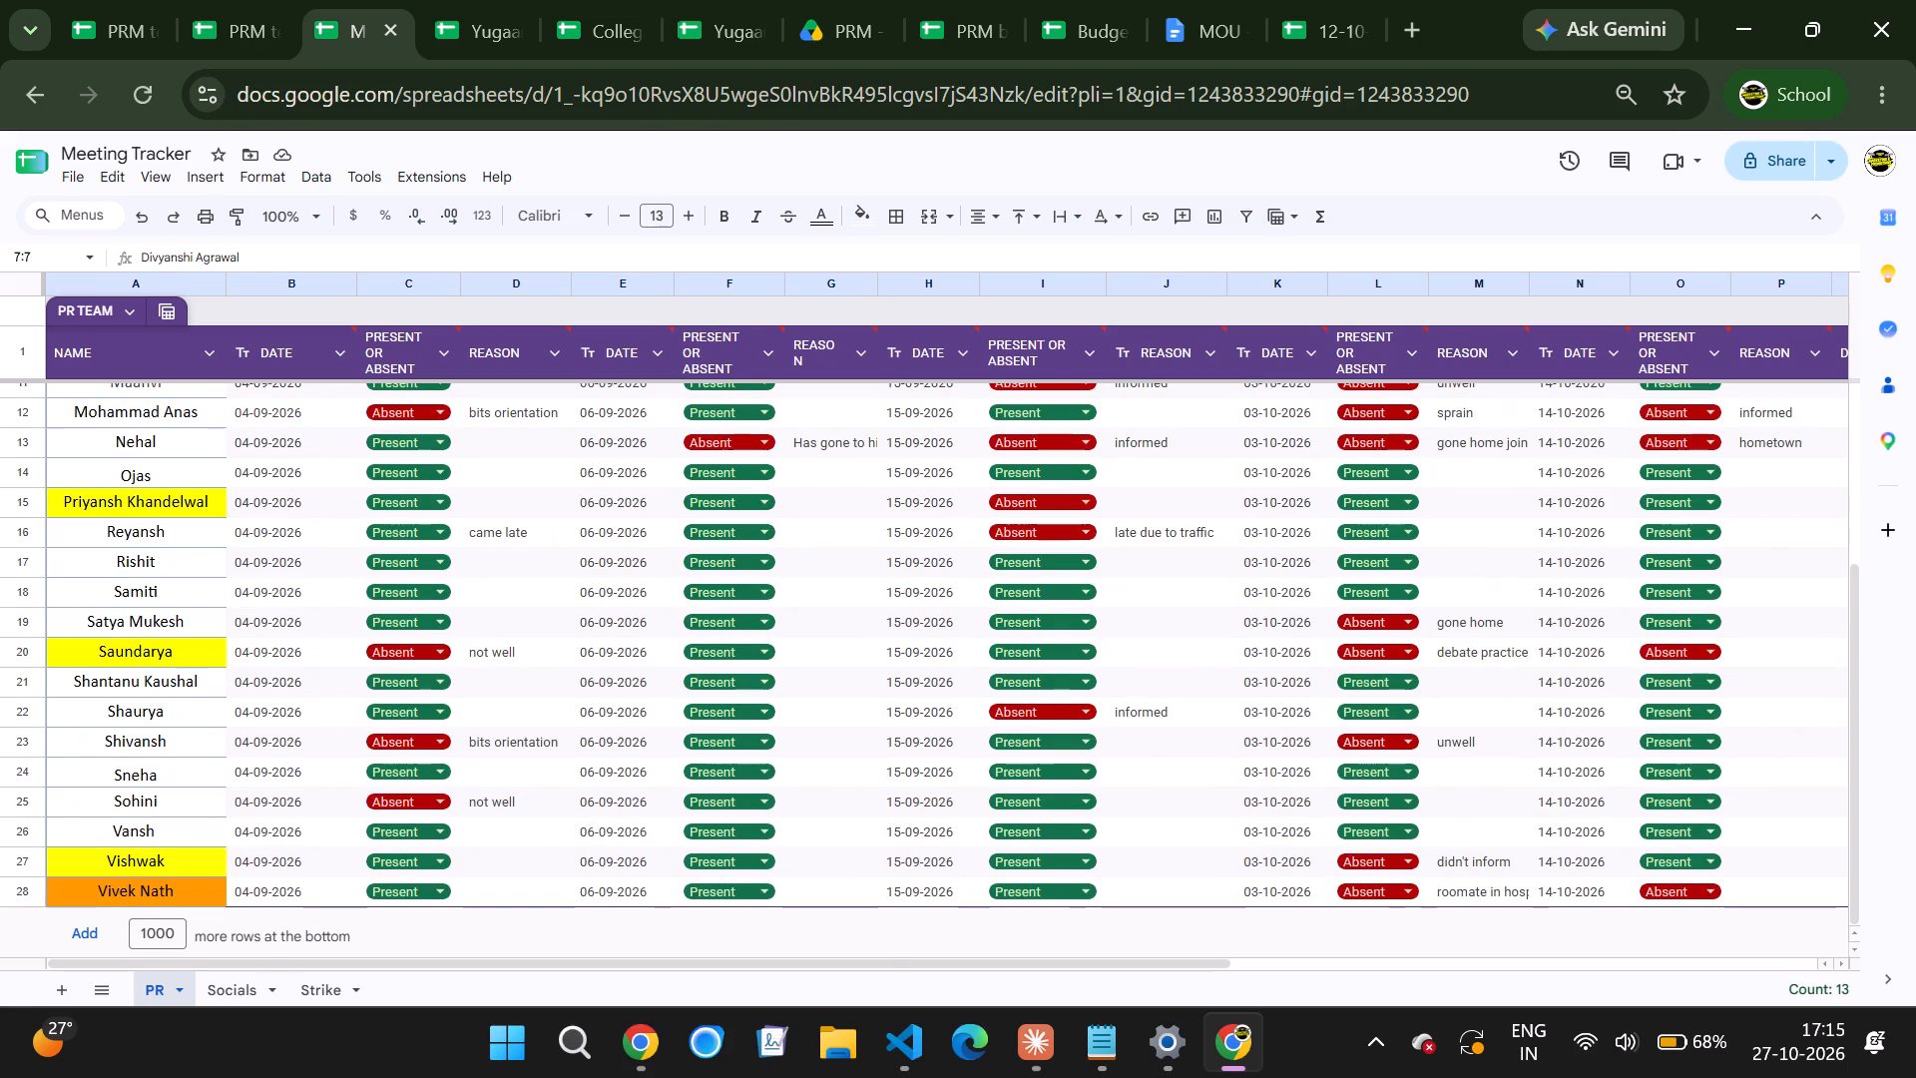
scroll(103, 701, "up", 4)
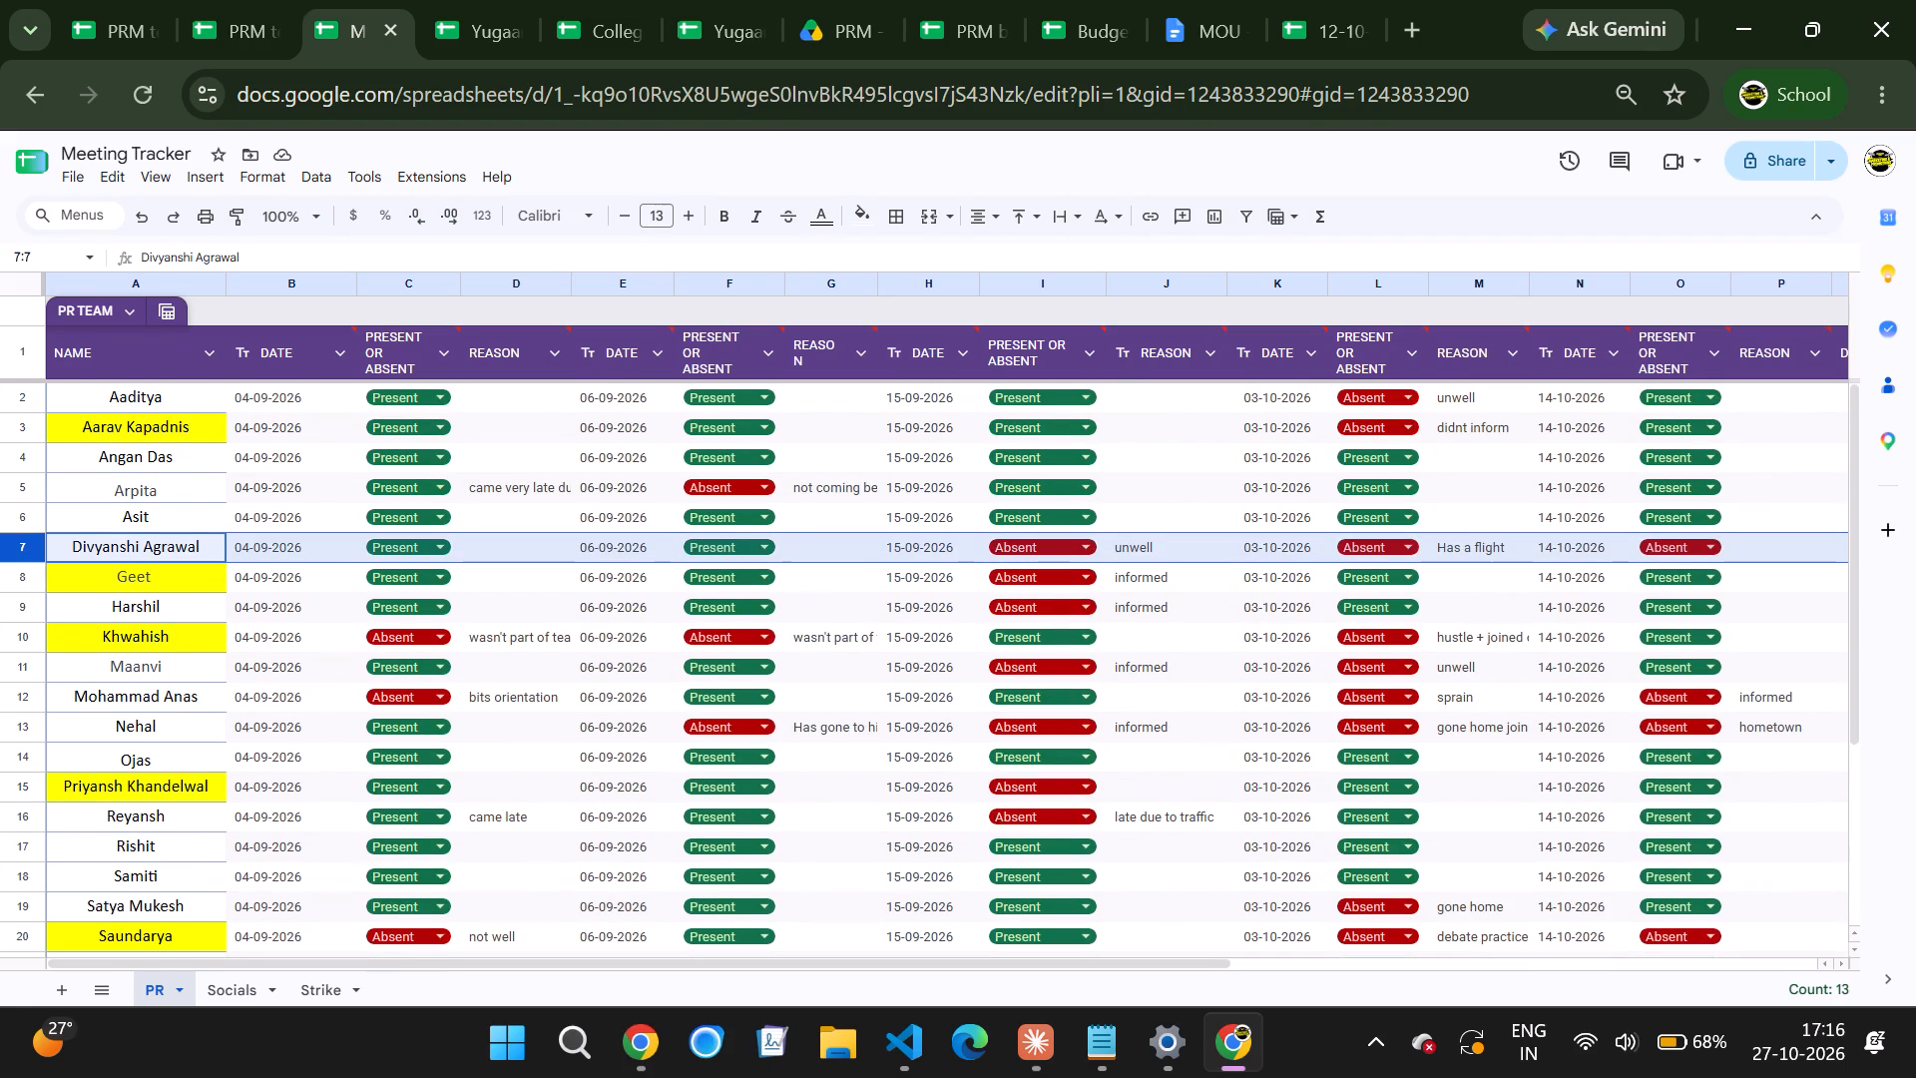
Start a new entry in row 17 of the Strike sheet with team PR and date 26-10-2026.
left_click(301, 981)
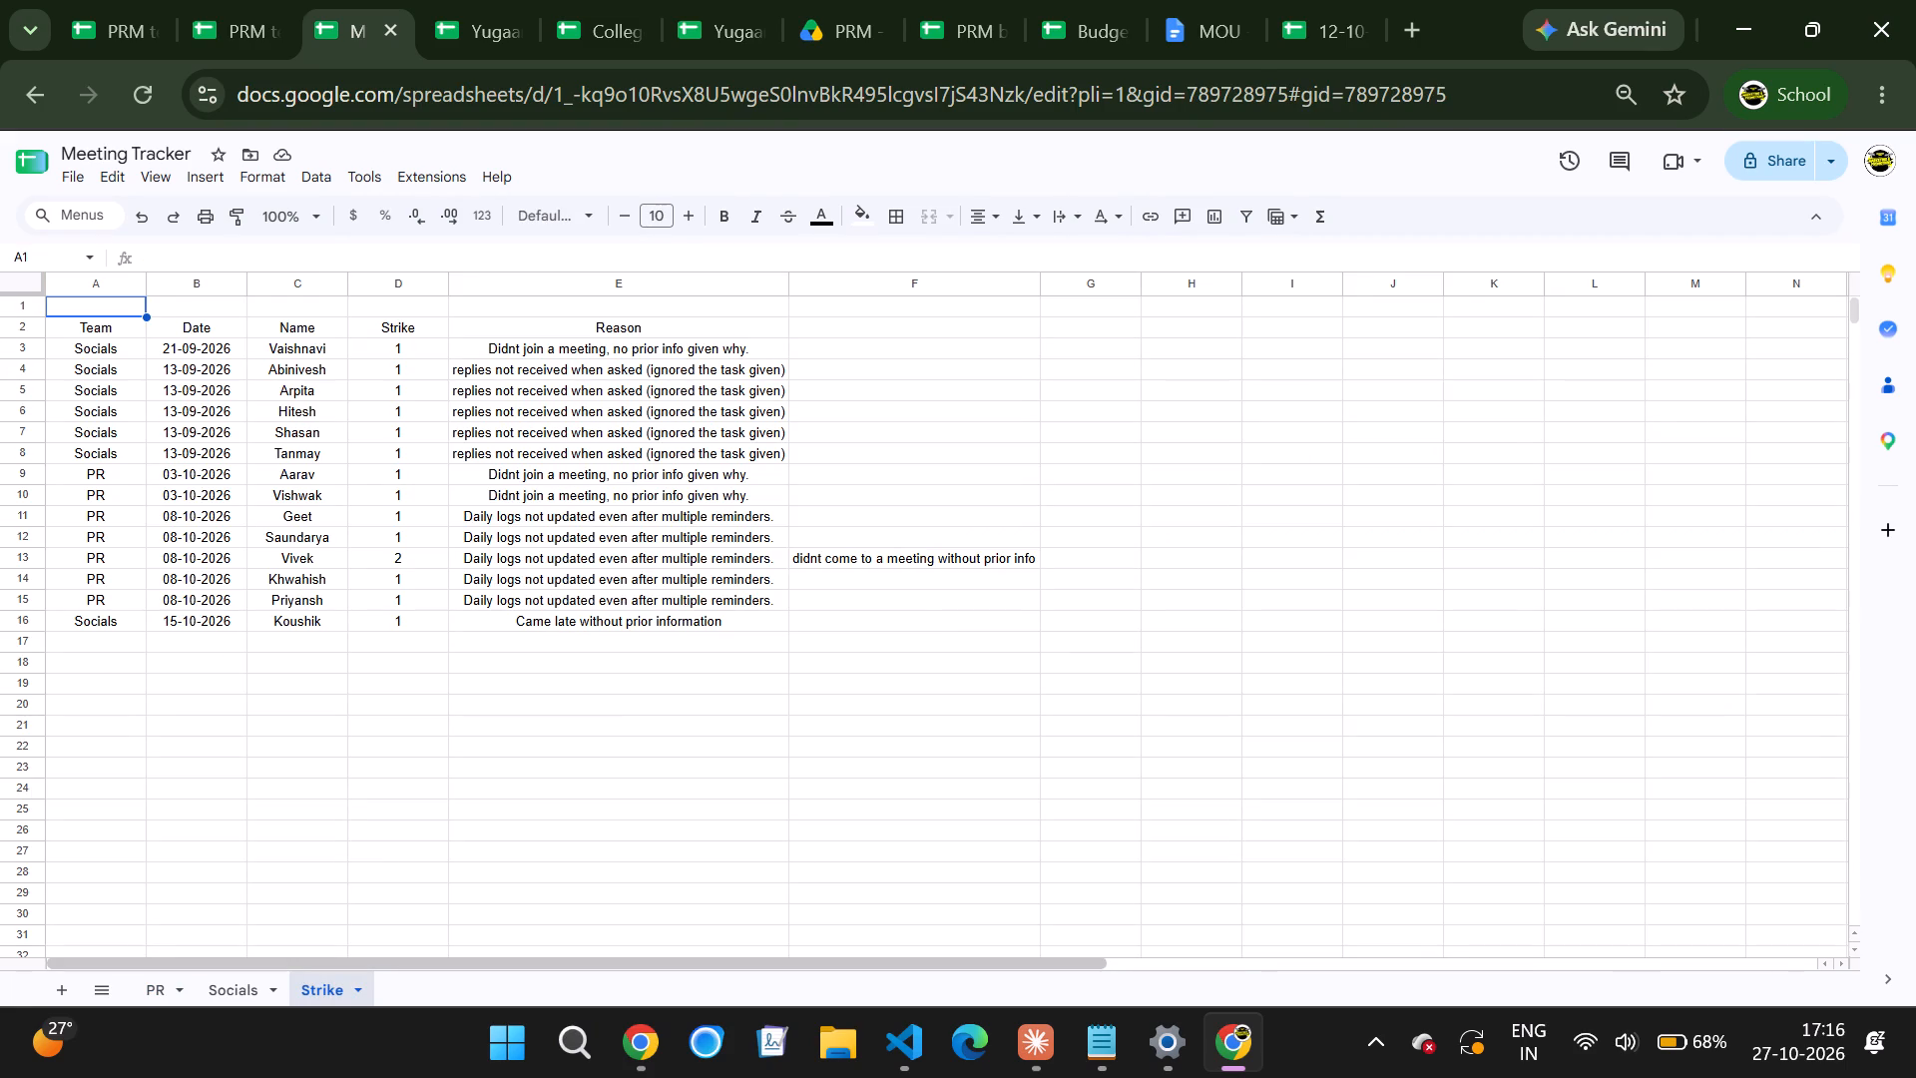
left_click(108, 638)
type("PR")
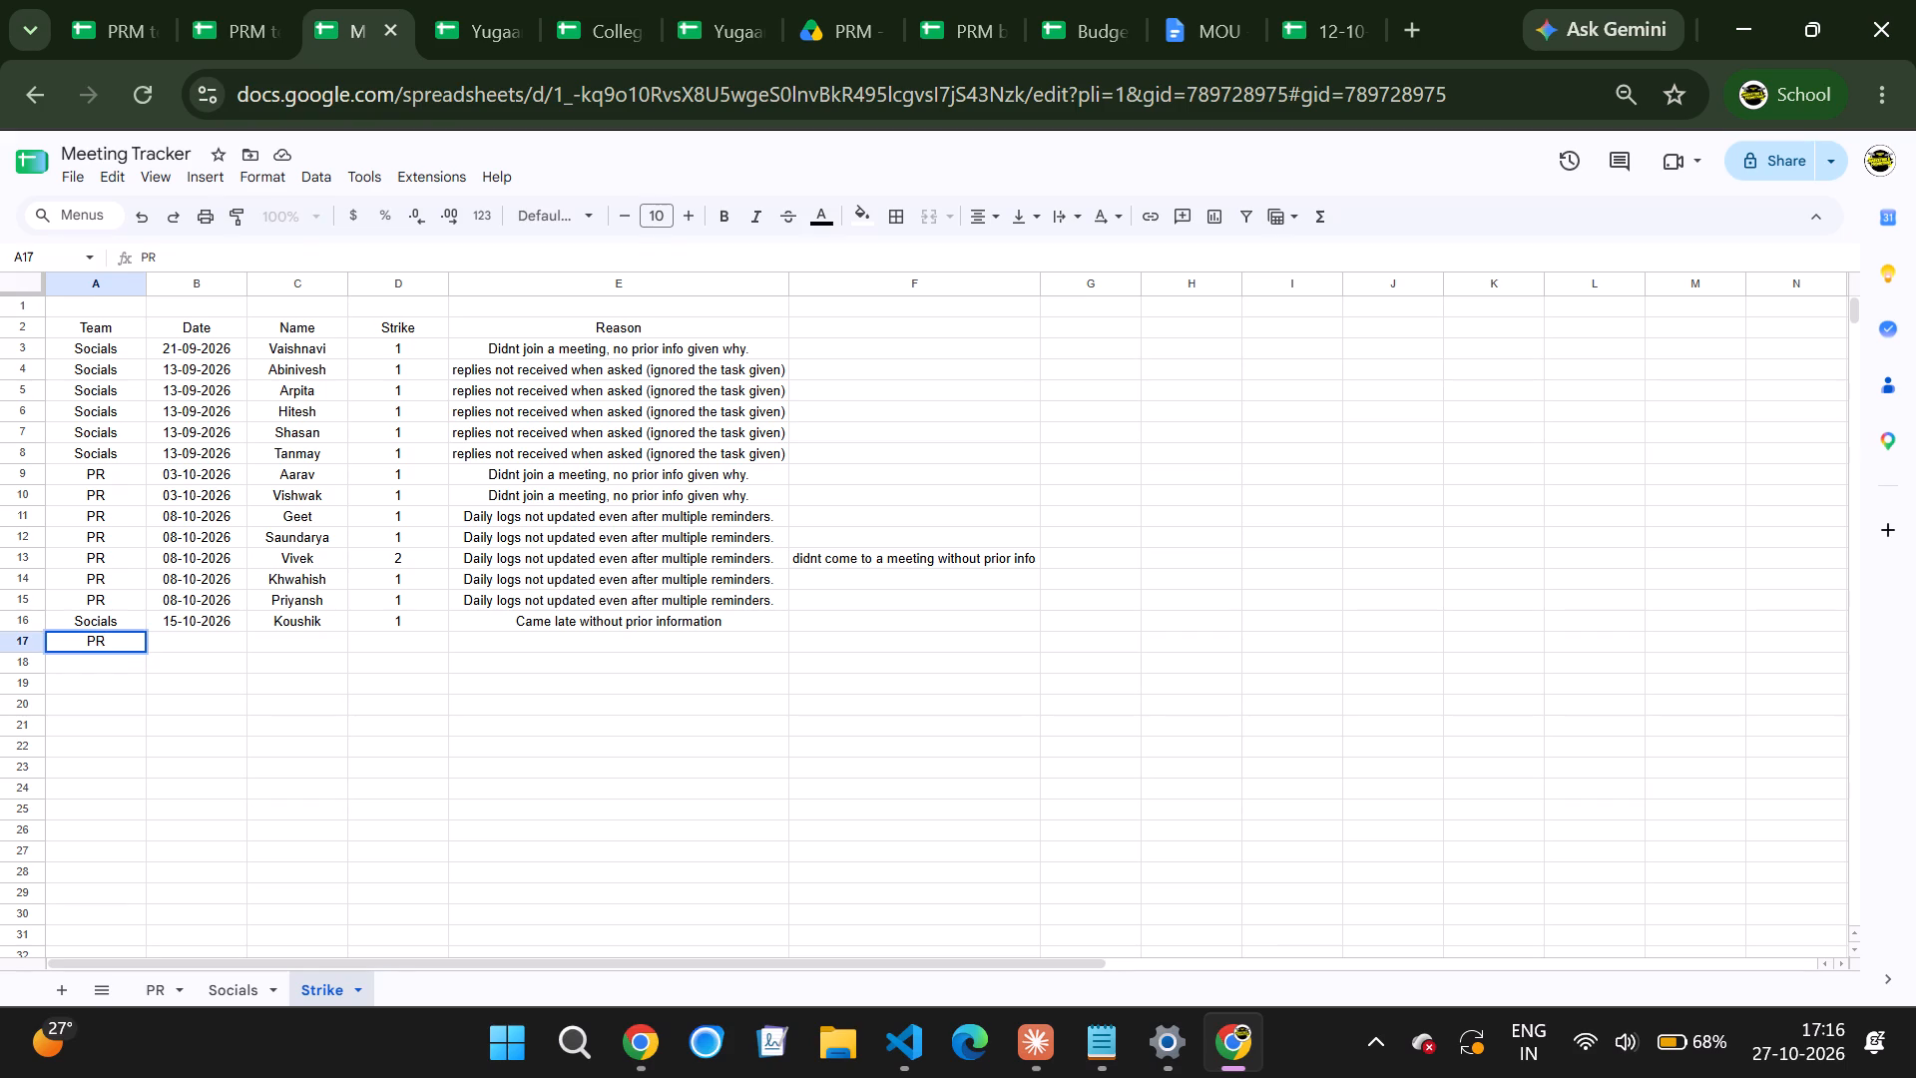
left_click(206, 649)
type("26-10-1")
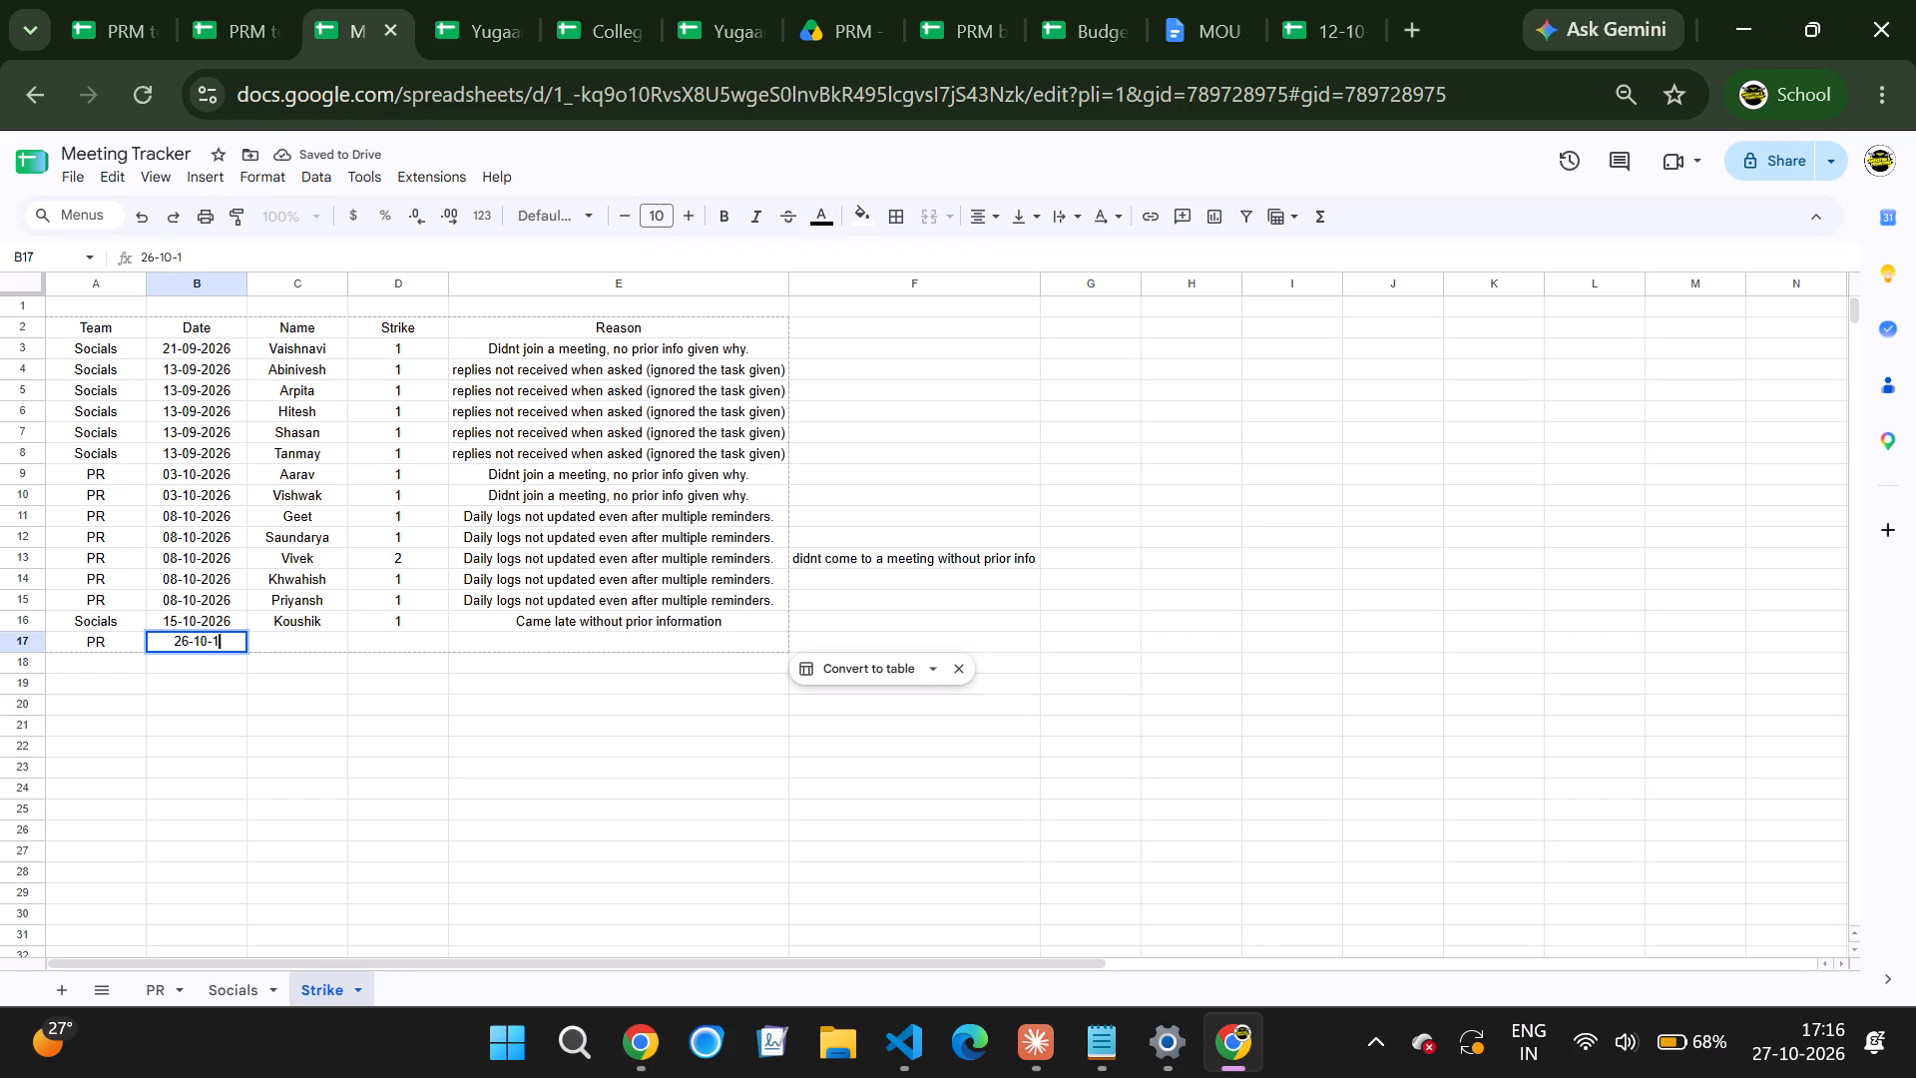
key("BackSpace")
key("2")
type("026")
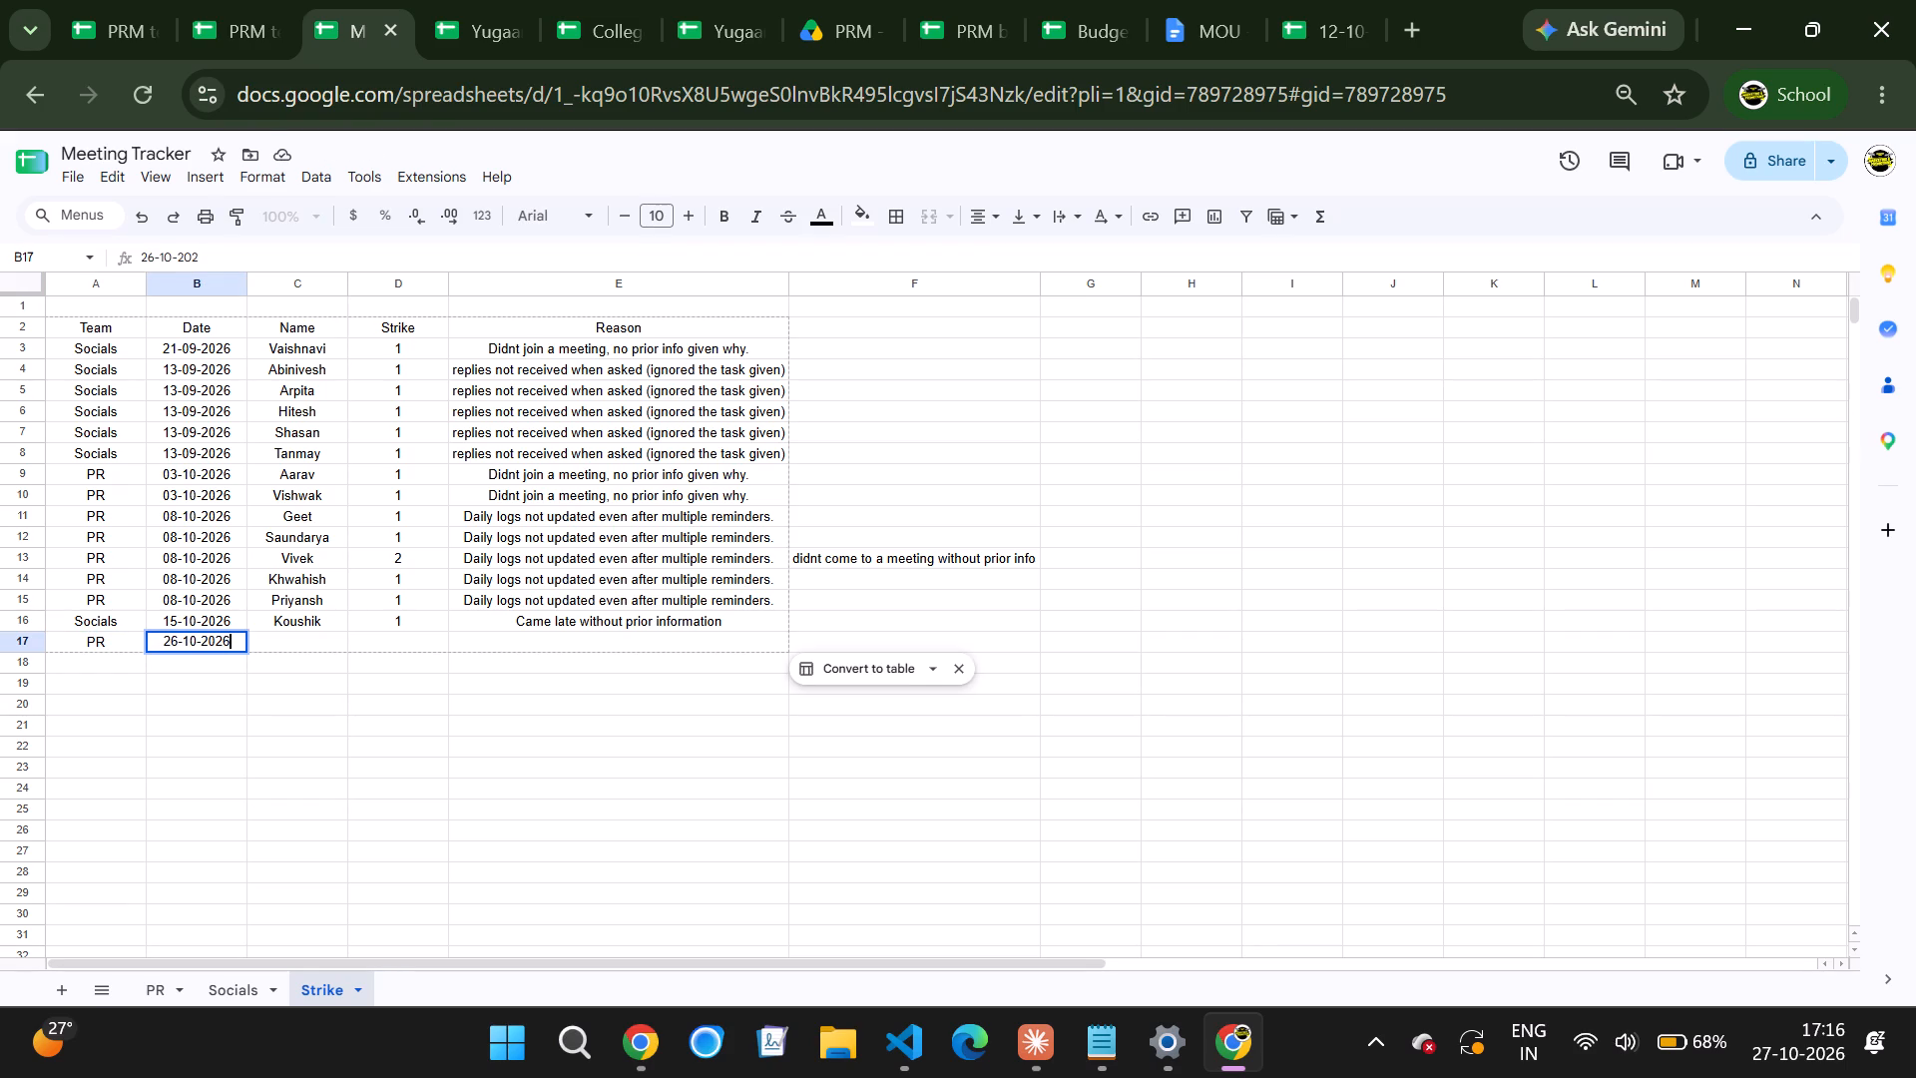
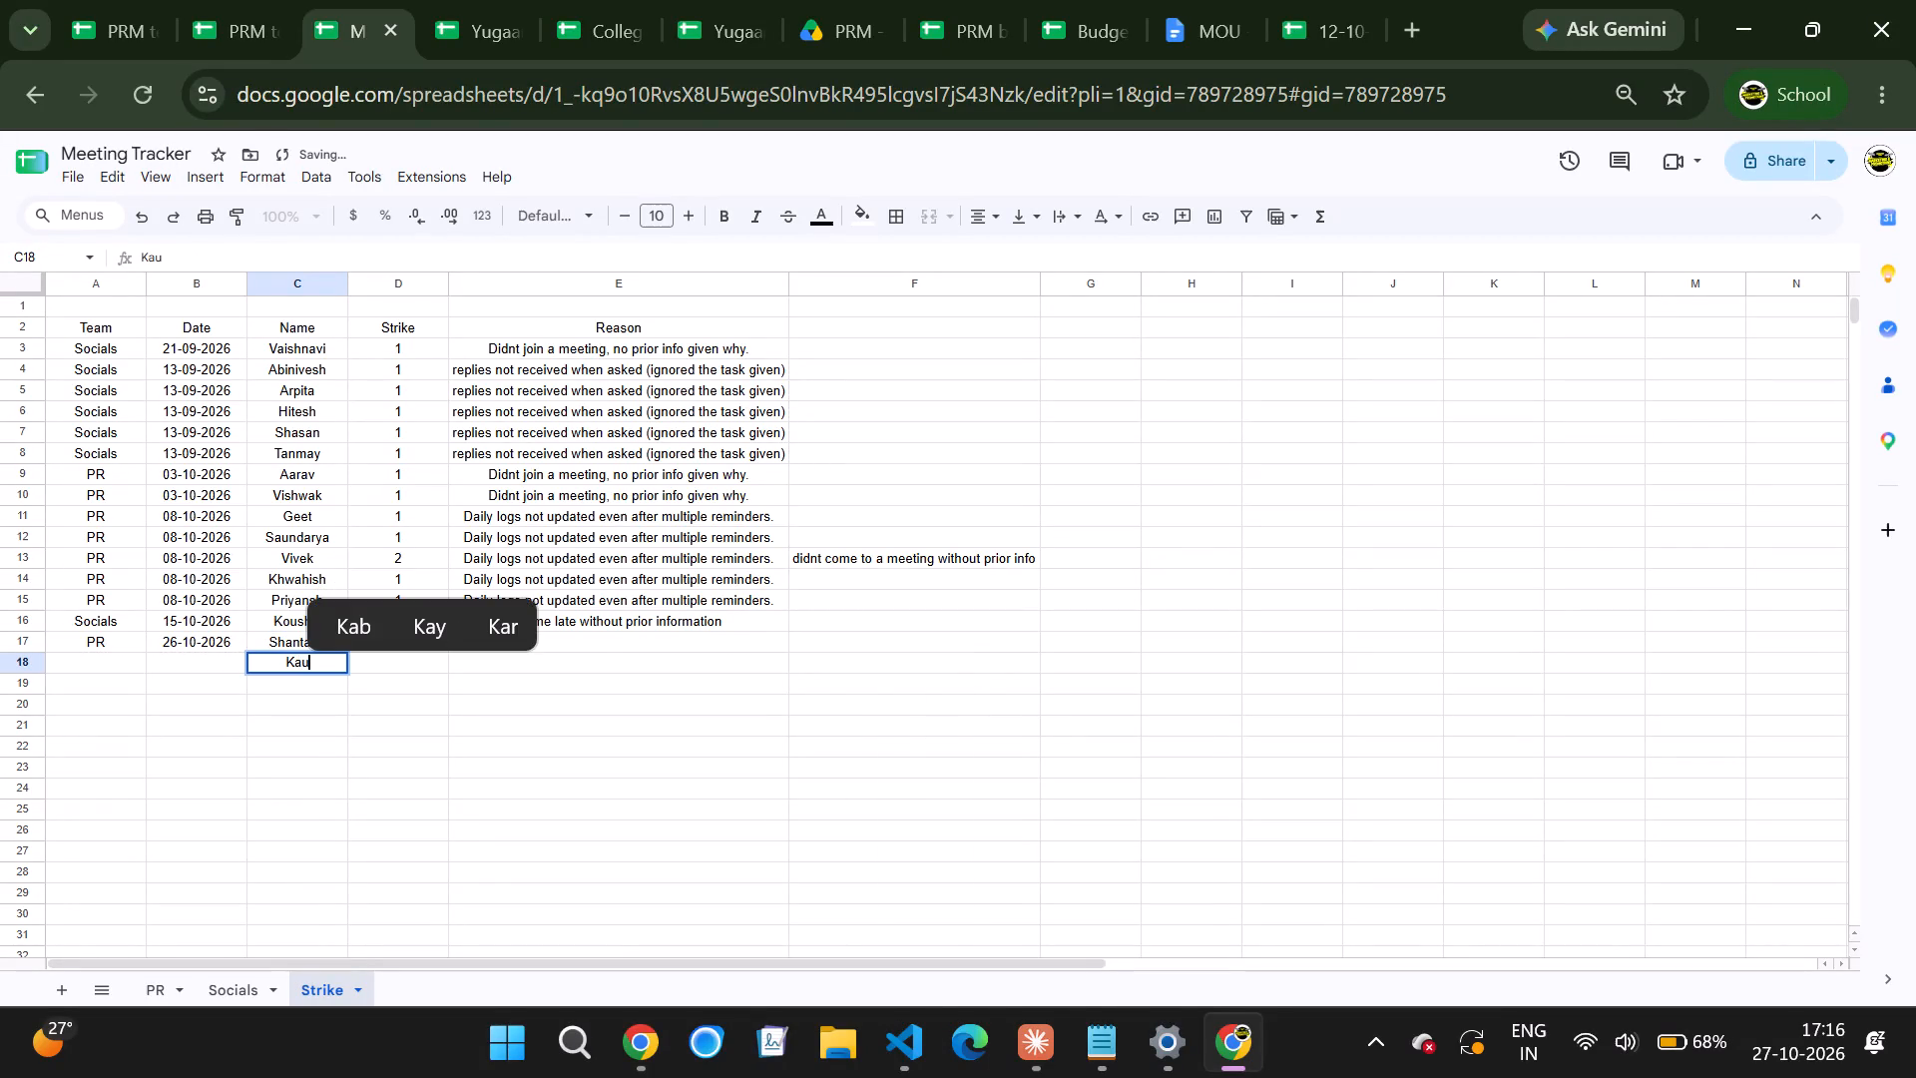
Enter Khwahish in the Name column of row 18 on the Strike sheet, replacing the mistyped letters.
key("BackSpace")
key("BackSpace")
type("hwa")
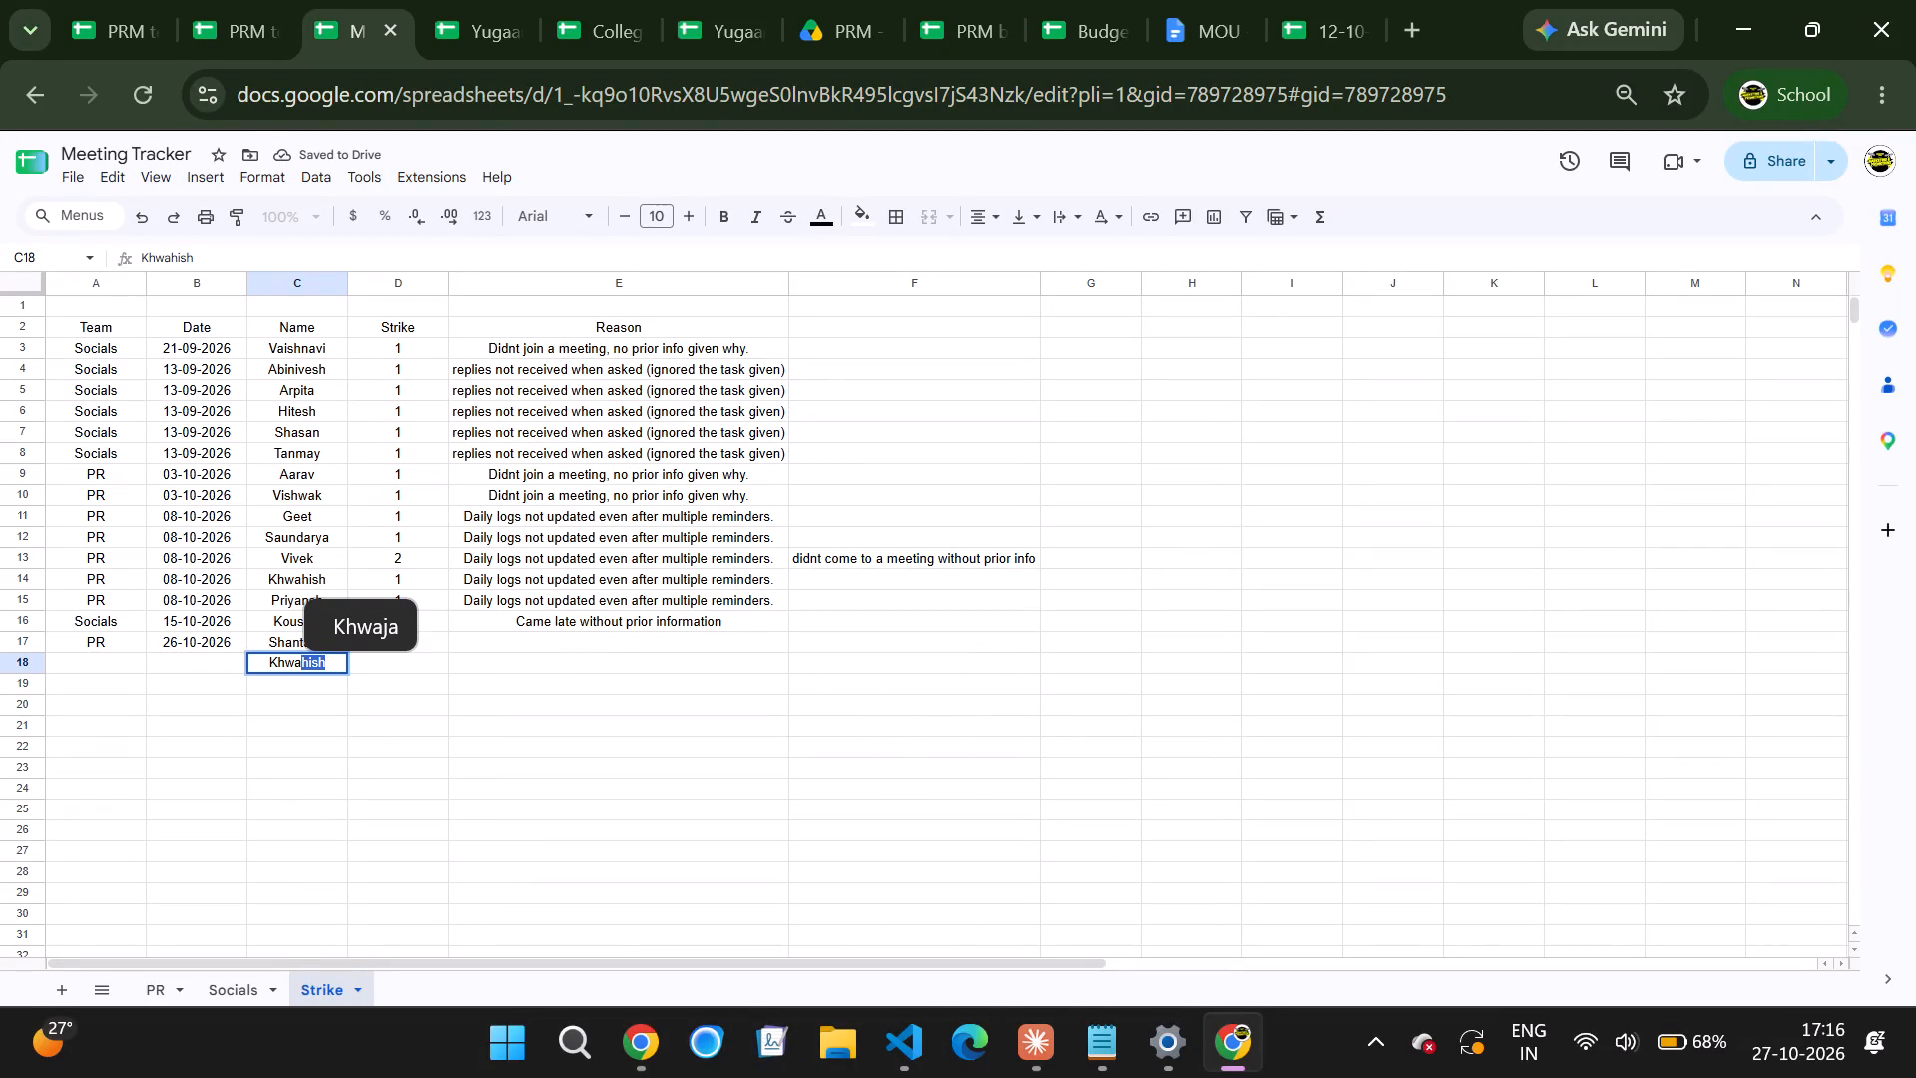
key("Tab")
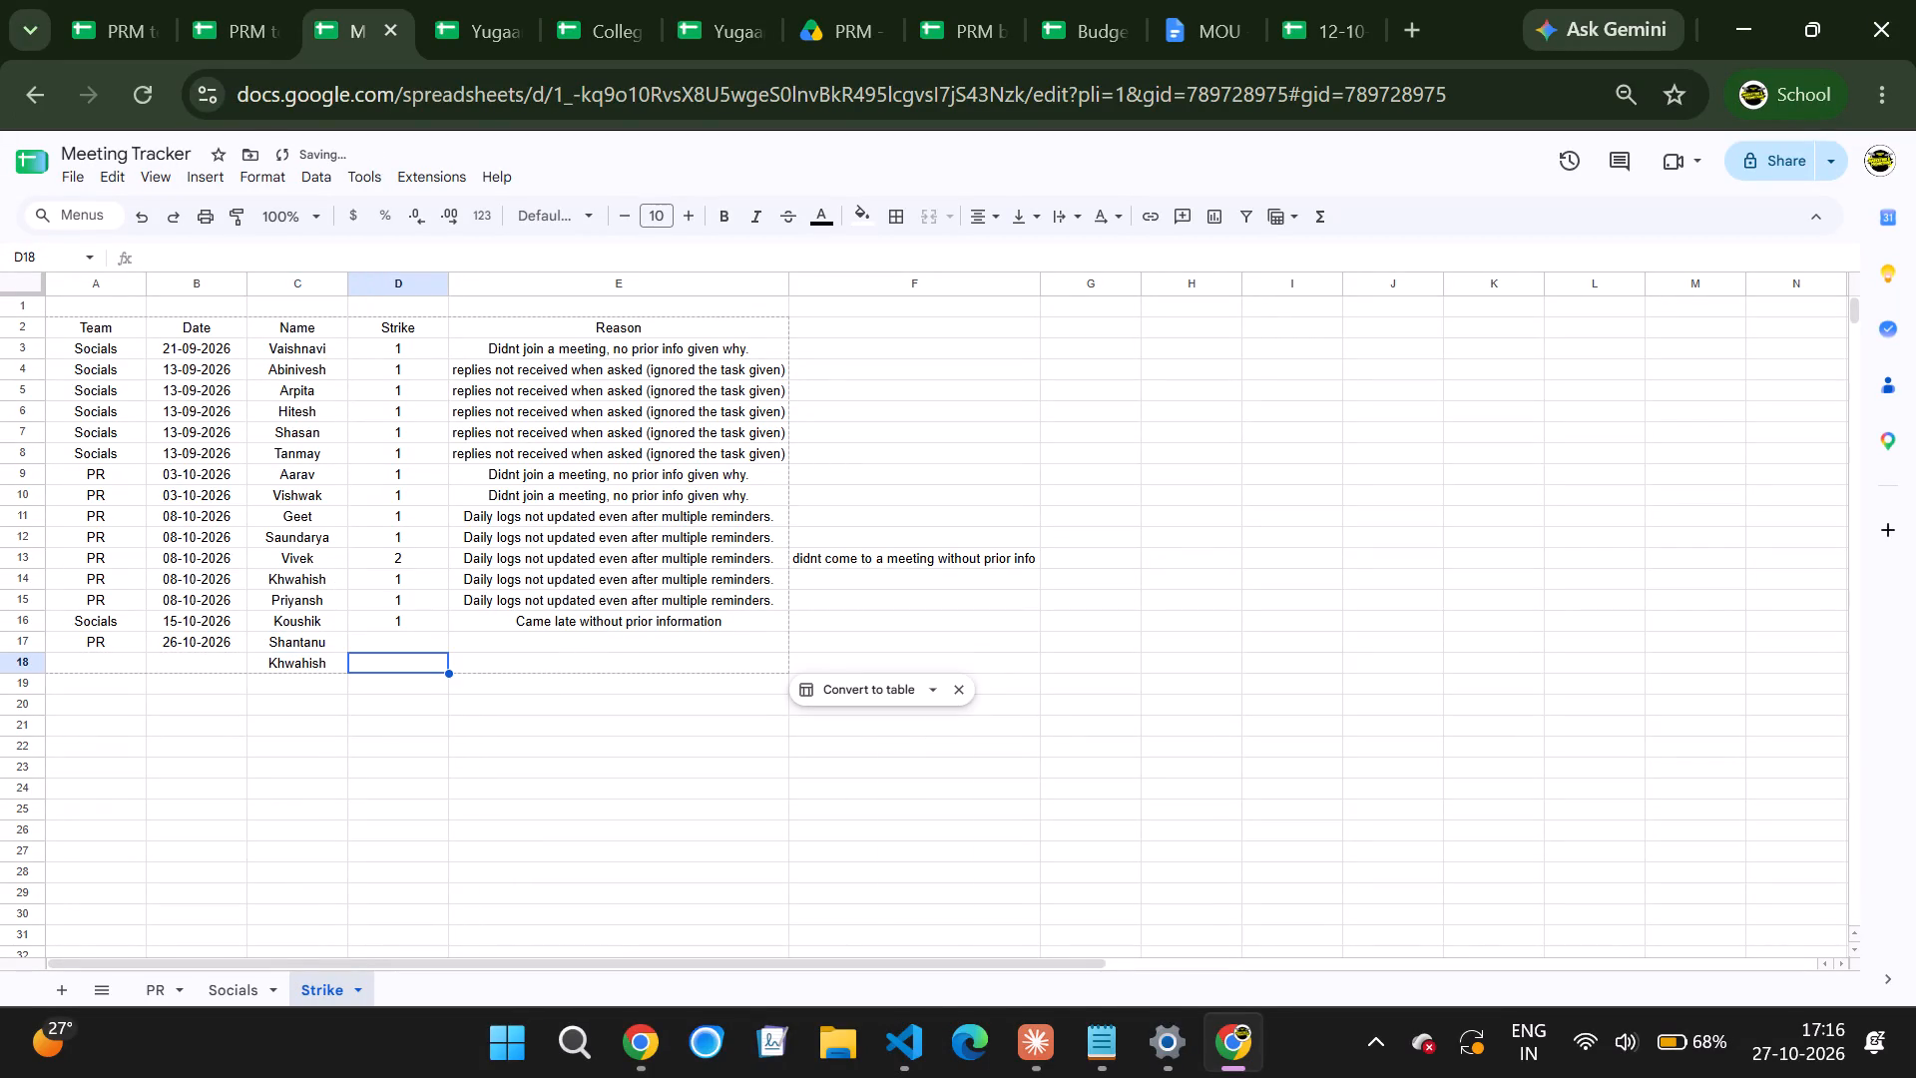
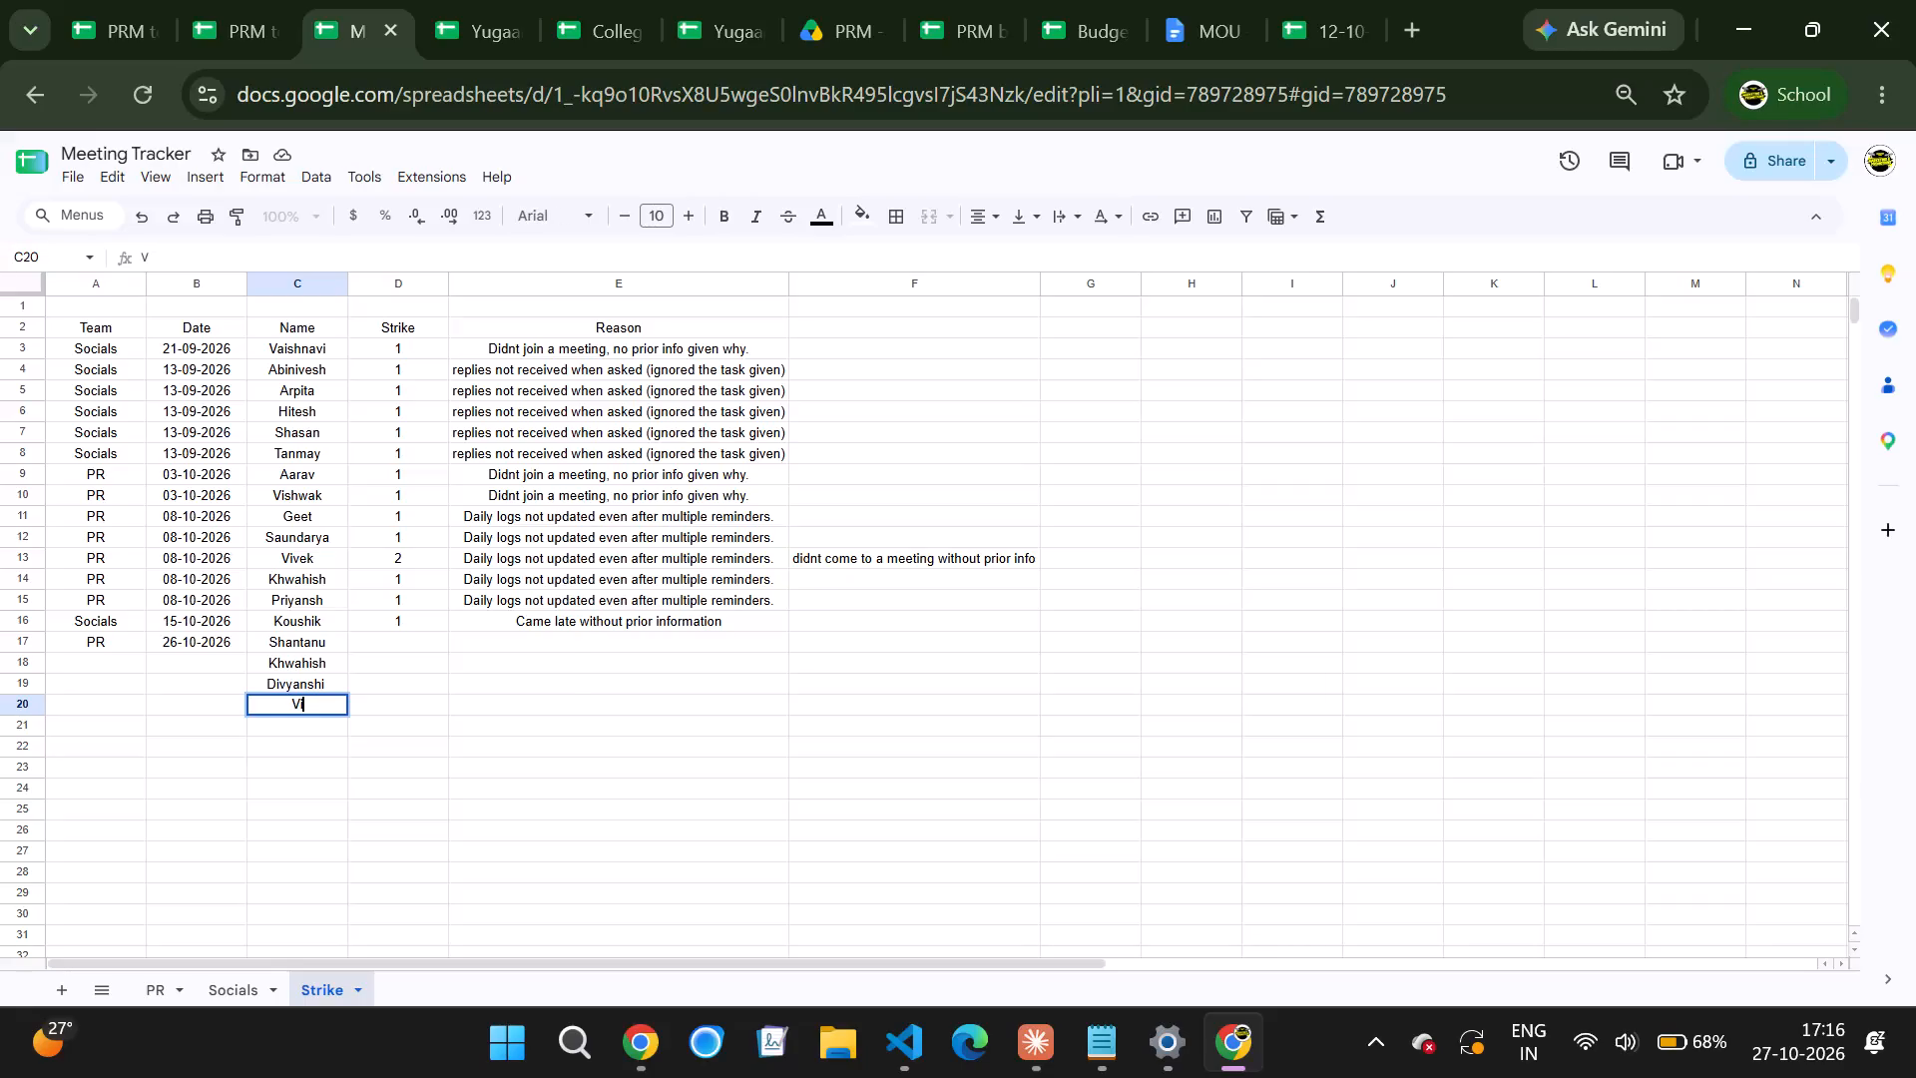
Complete the name Vivek in the Name column of row 20 on the Strike sheet.
type("vek")
key("space")
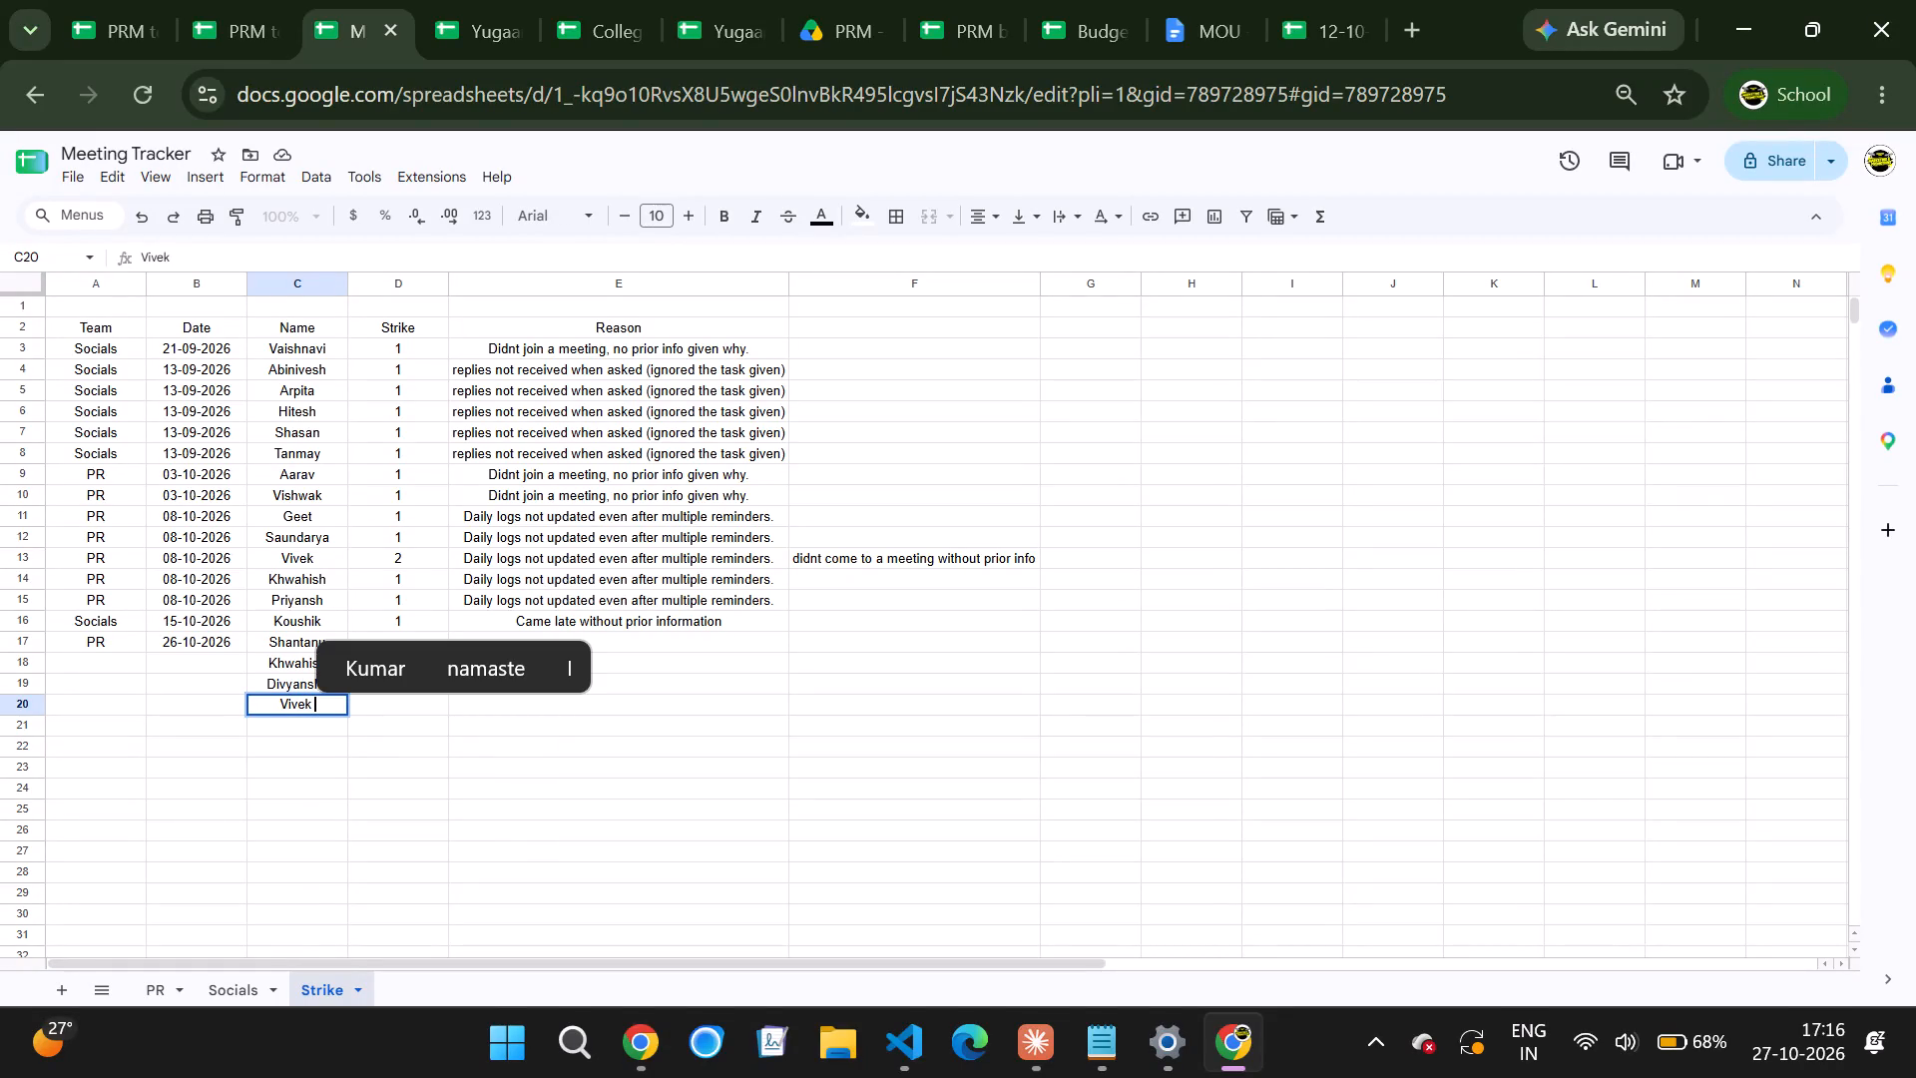
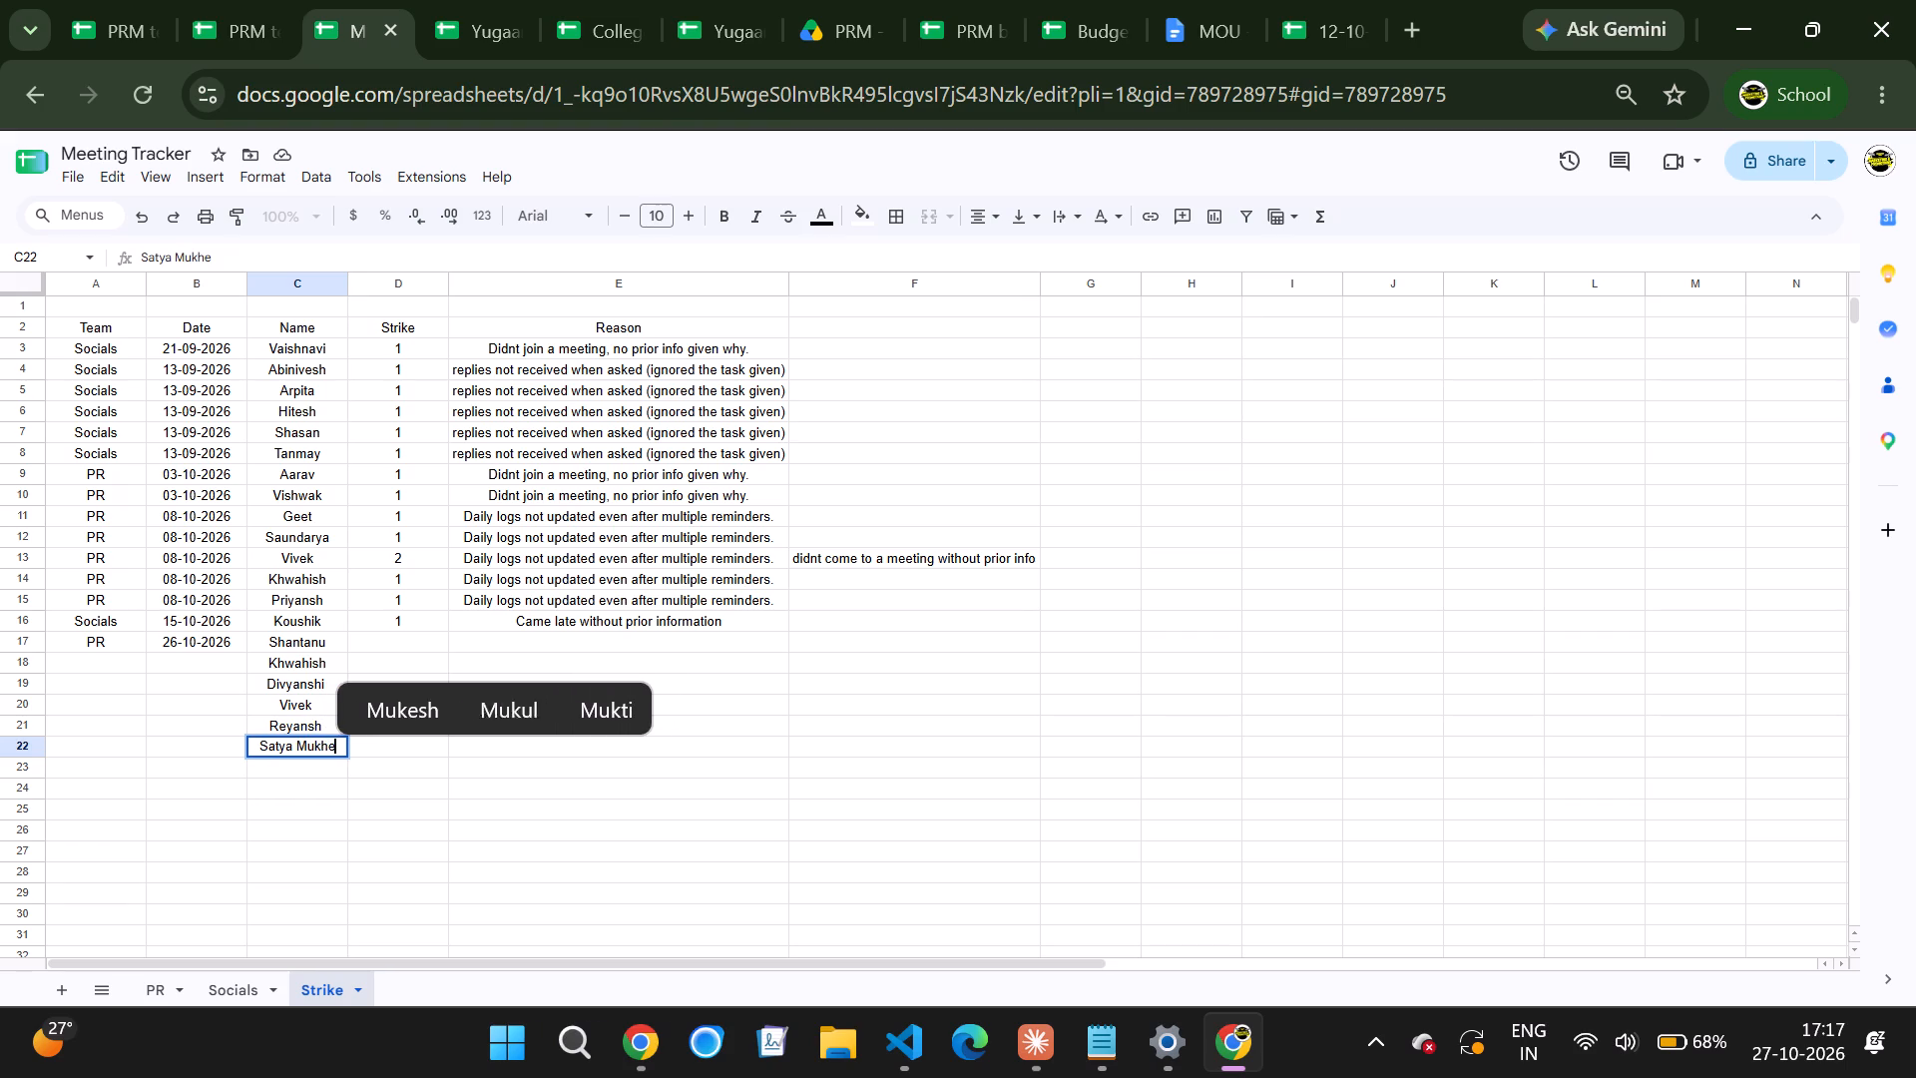
Complete the member's name in row 22 and enter Saundarya in row 23 of the Strike sheet's Name column.
type("sh")
key("space")
key("Down")
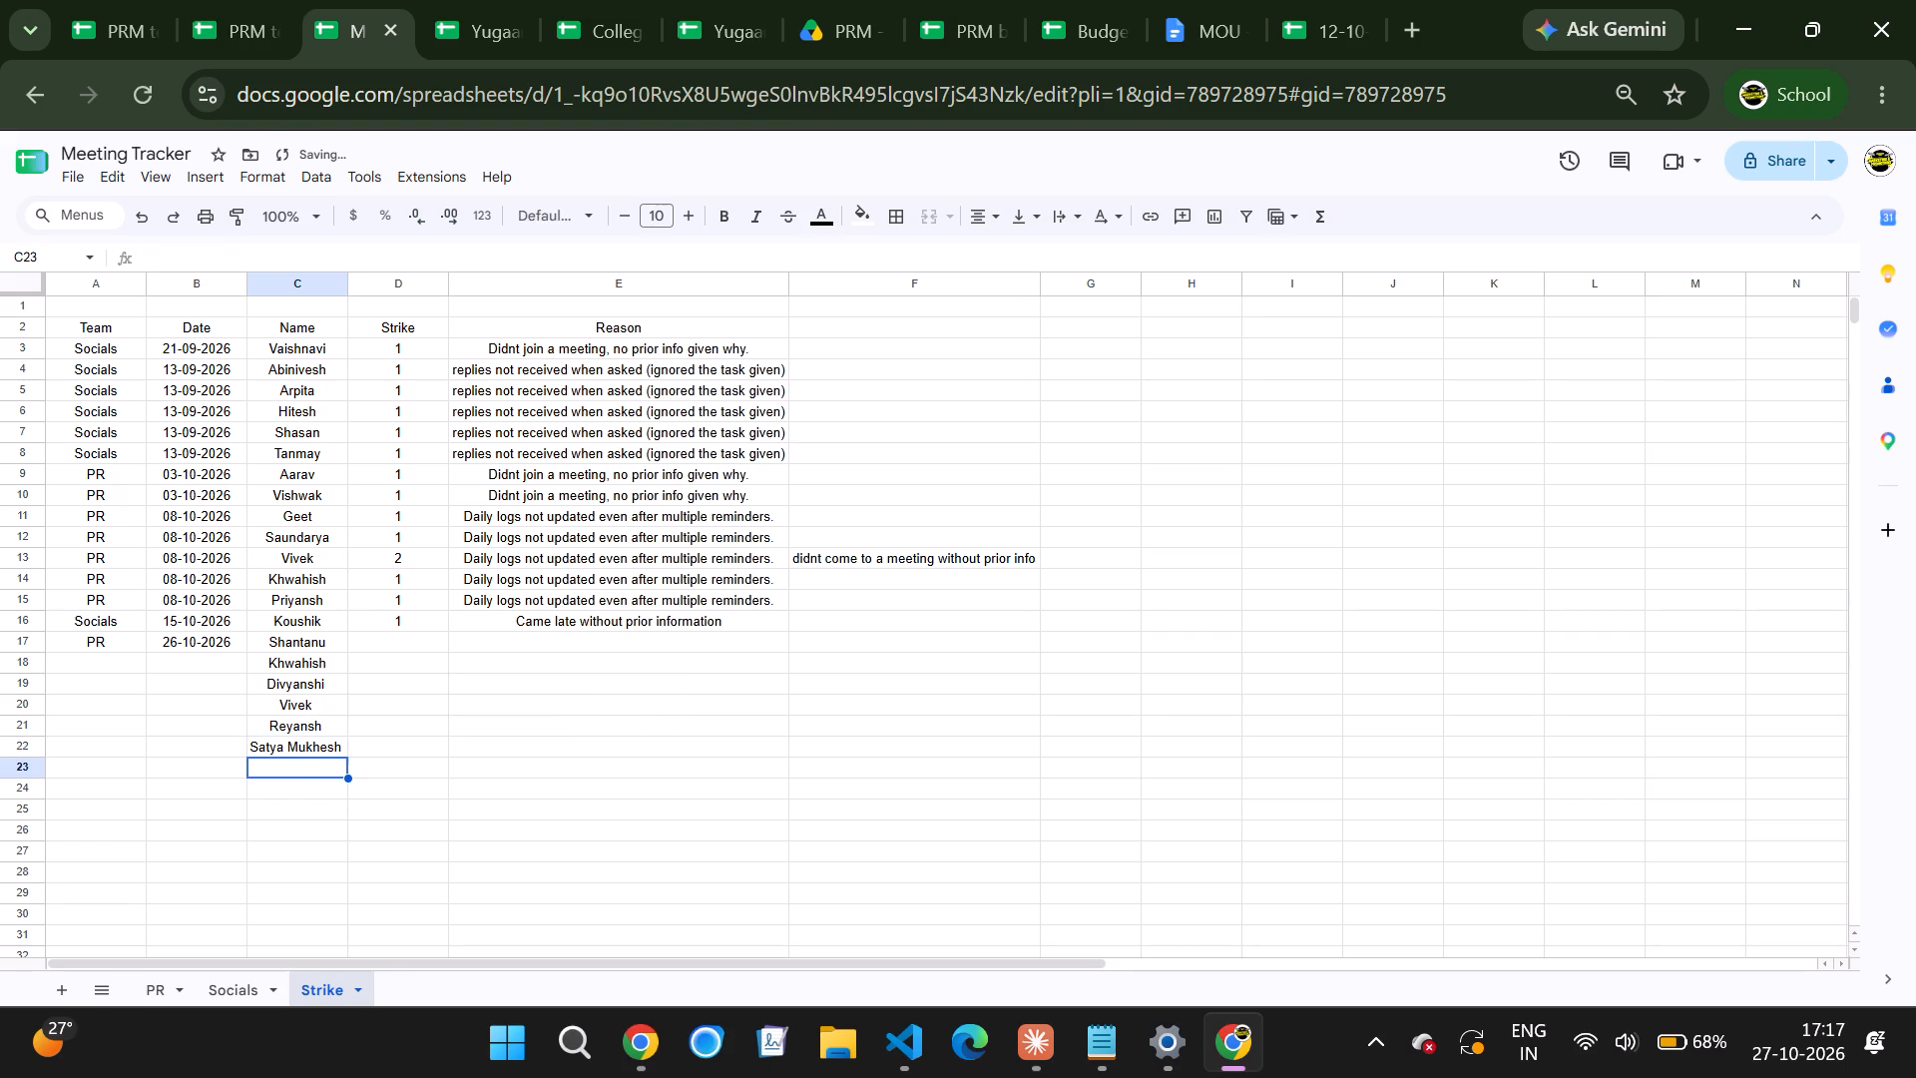
type("Saundarya")
left_click(412, 784)
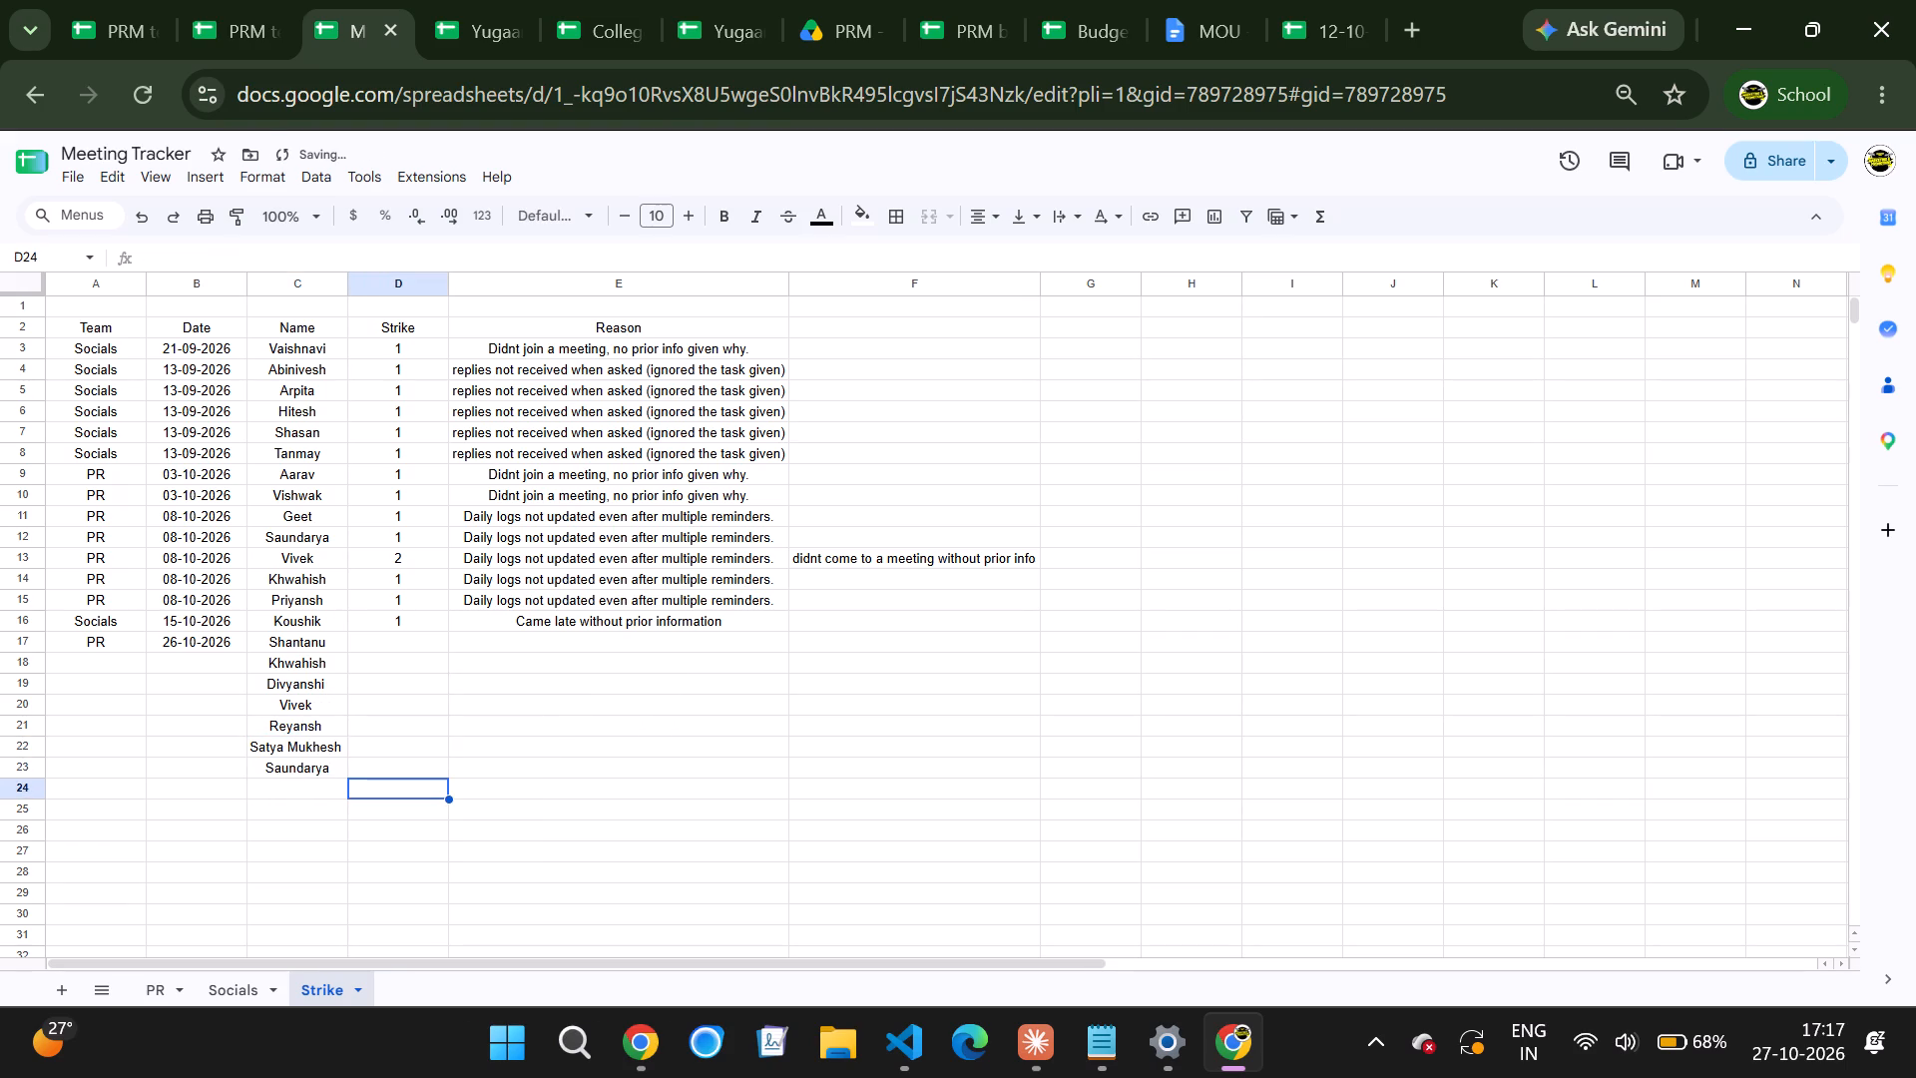
Fill the PR team and date cells of row 17 down through row 23.
left_click_drag(97, 640, 199, 735)
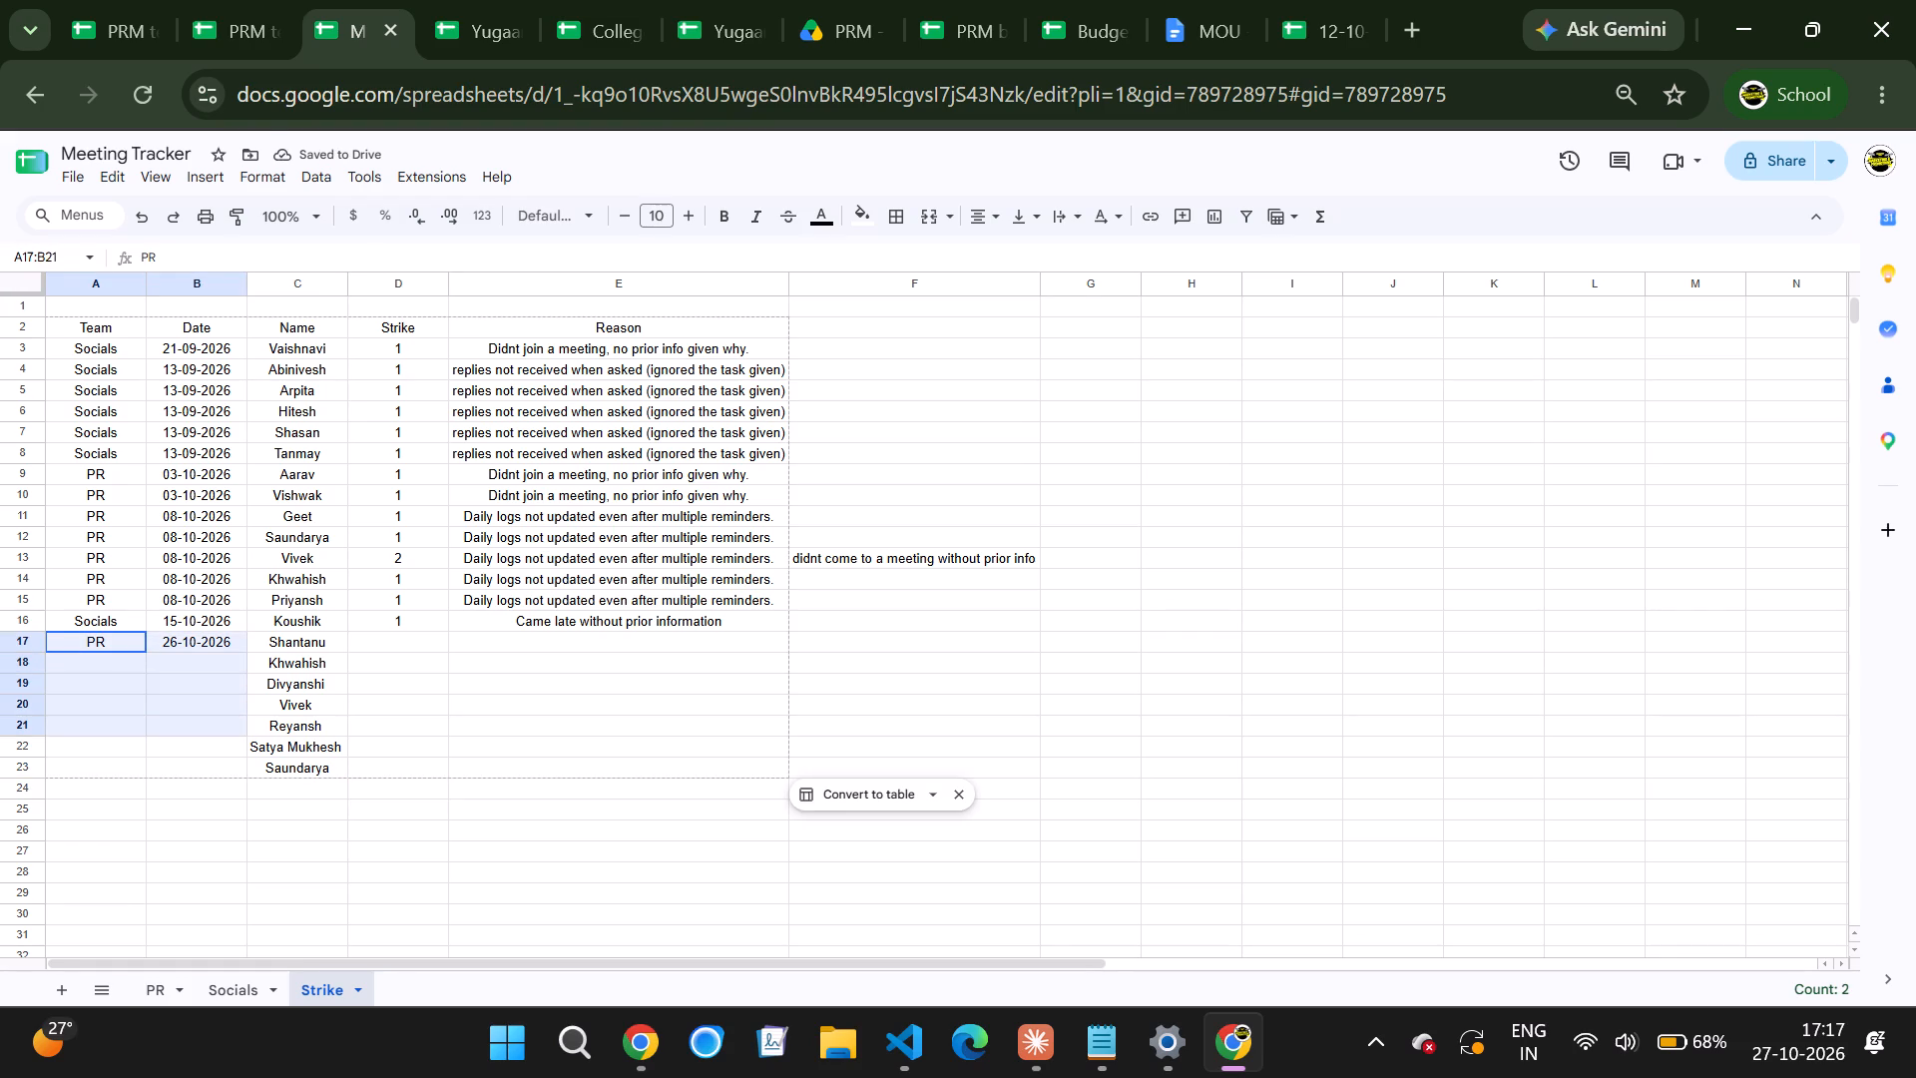
left_click_drag(199, 735, 198, 639)
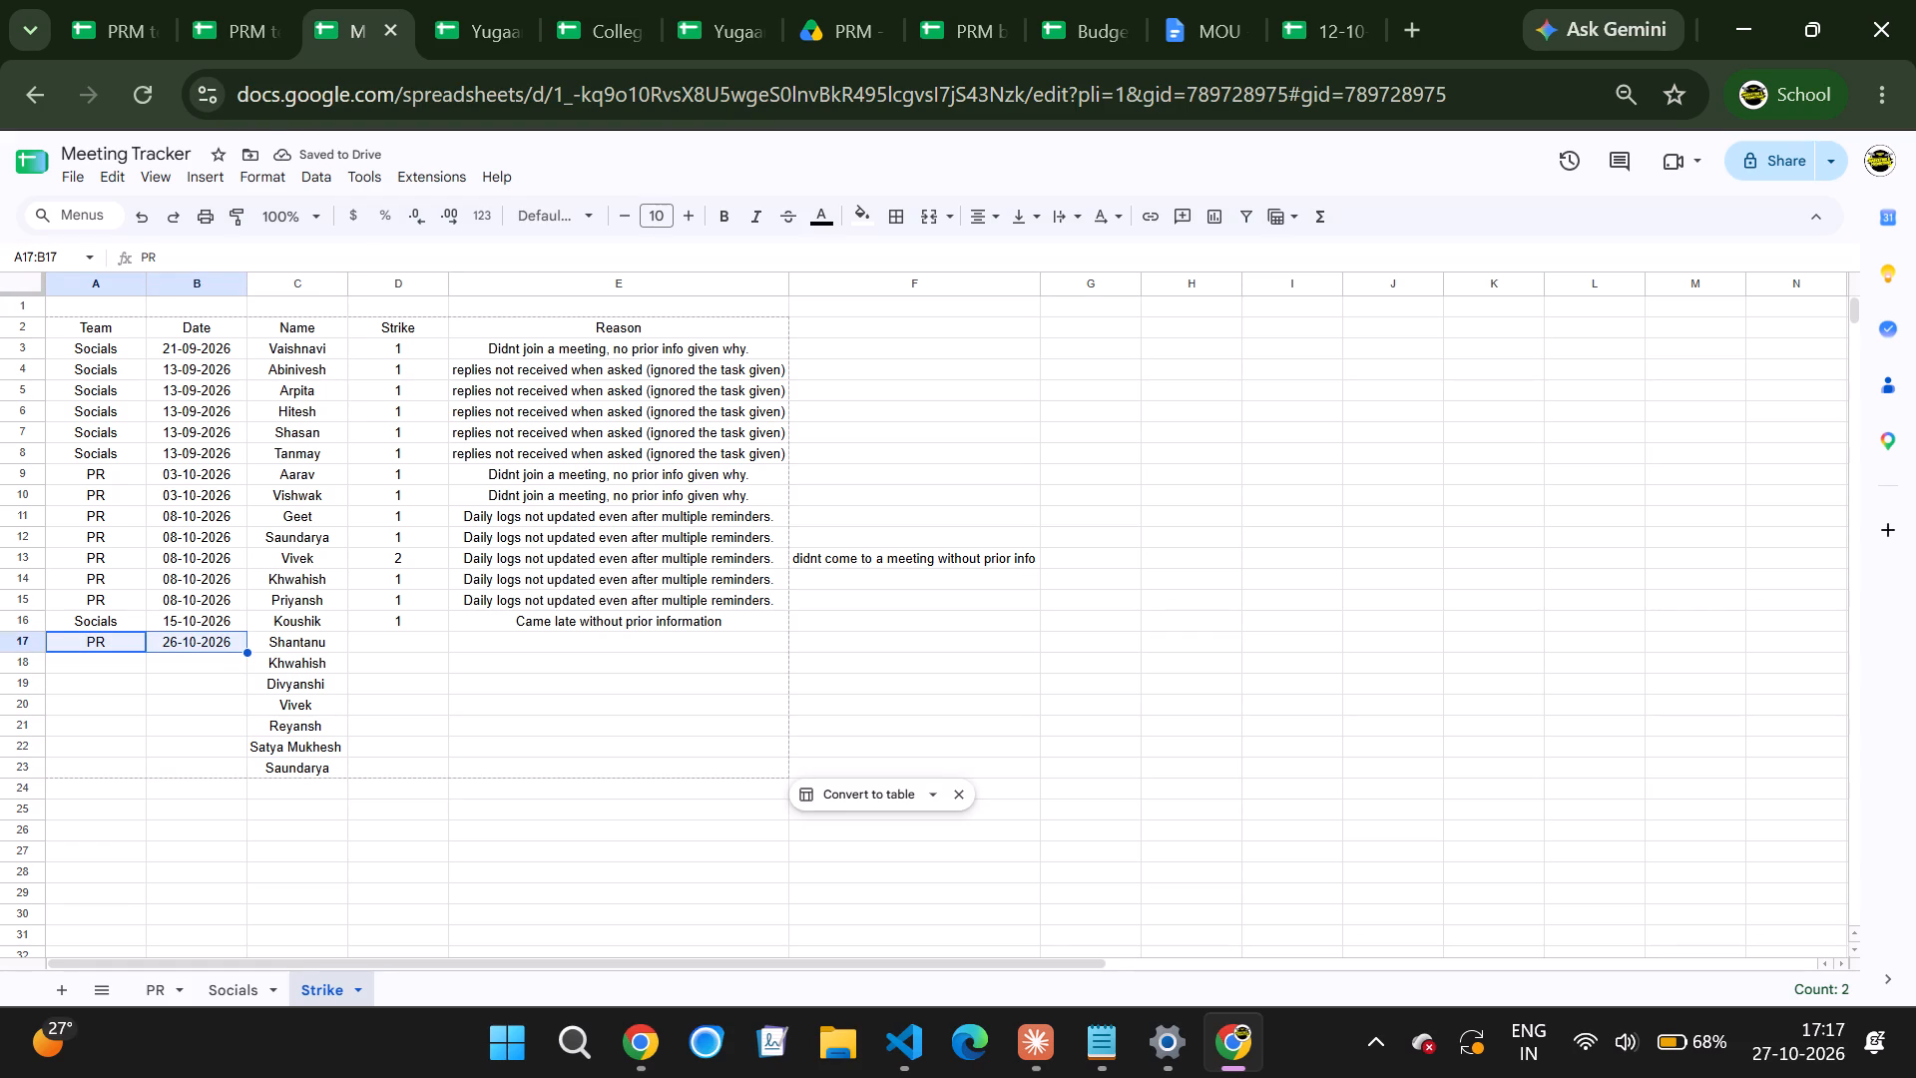
left_click_drag(244, 654, 243, 776)
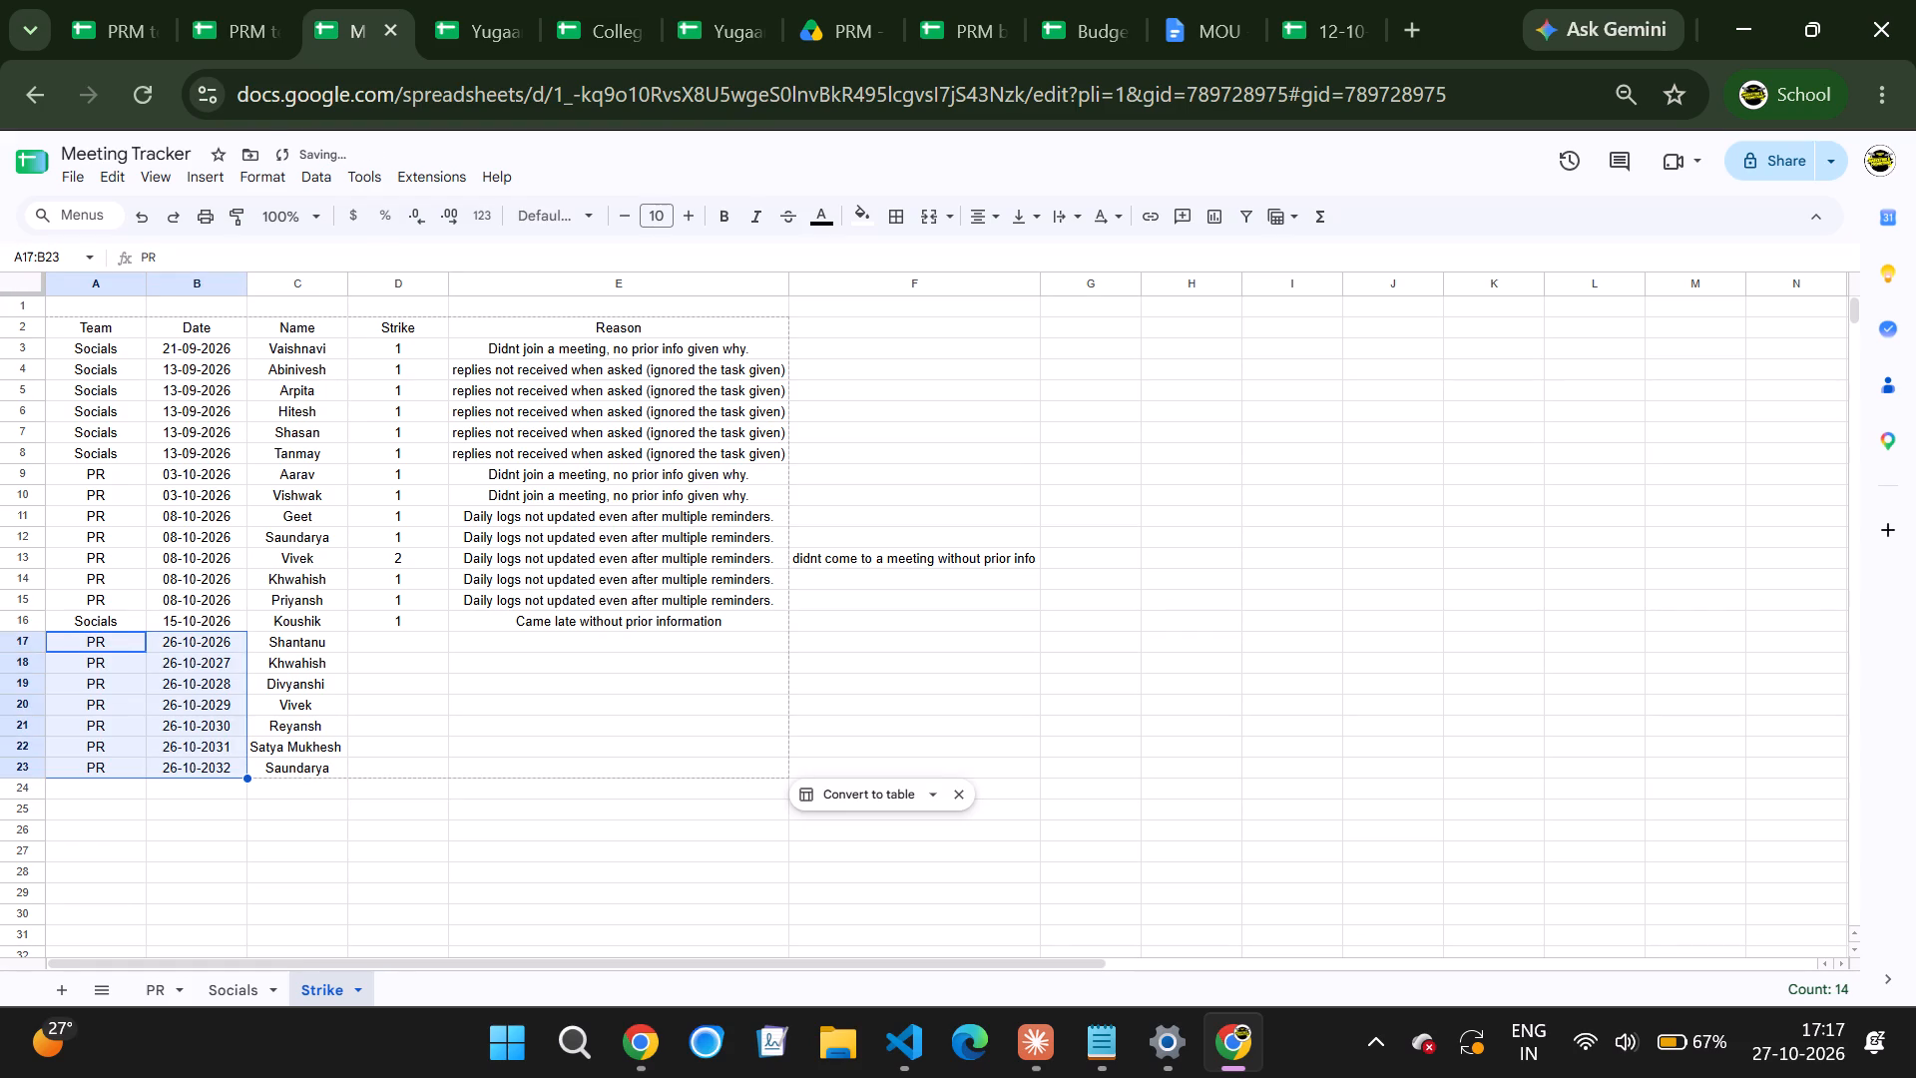
Correct the dates in rows 18 to 20, for Khwahish, Divyanshi and Vivek, to 26-10-2026.
left_click(199, 722)
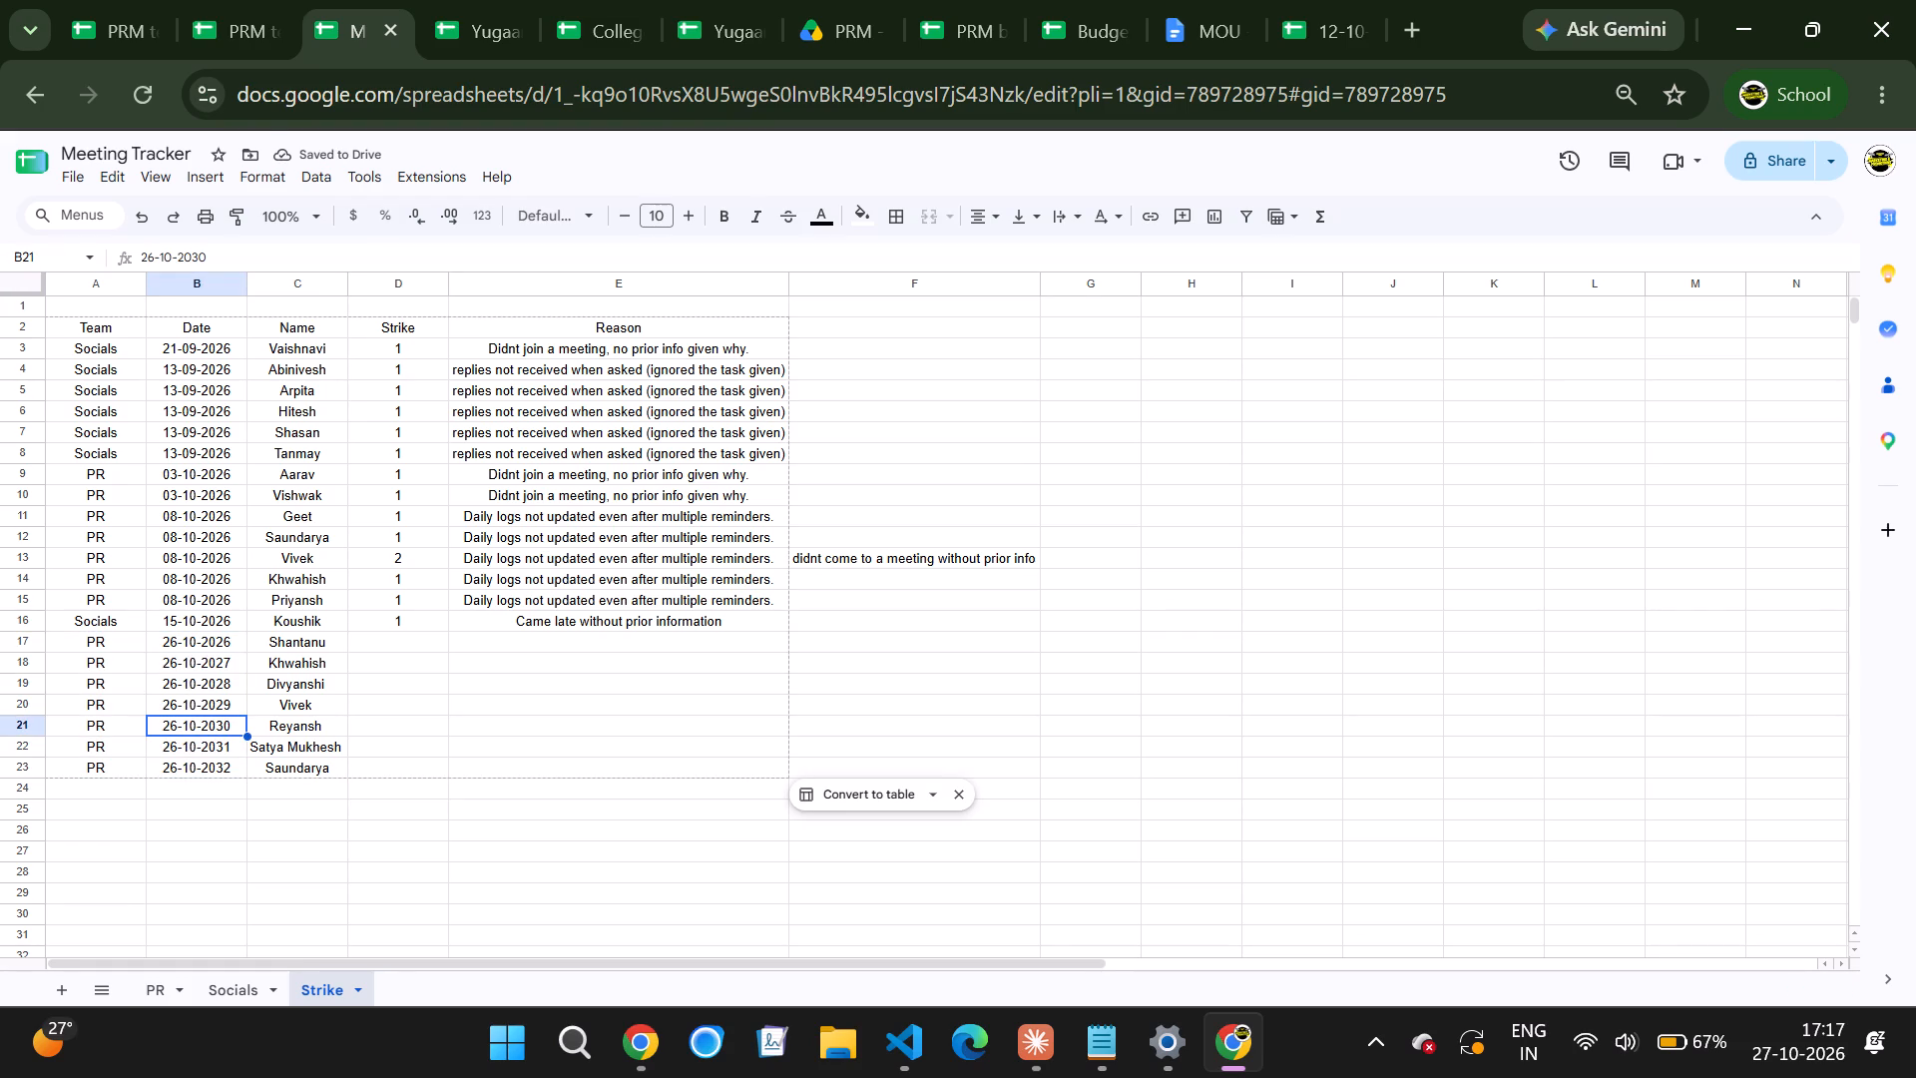
double_click(237, 655)
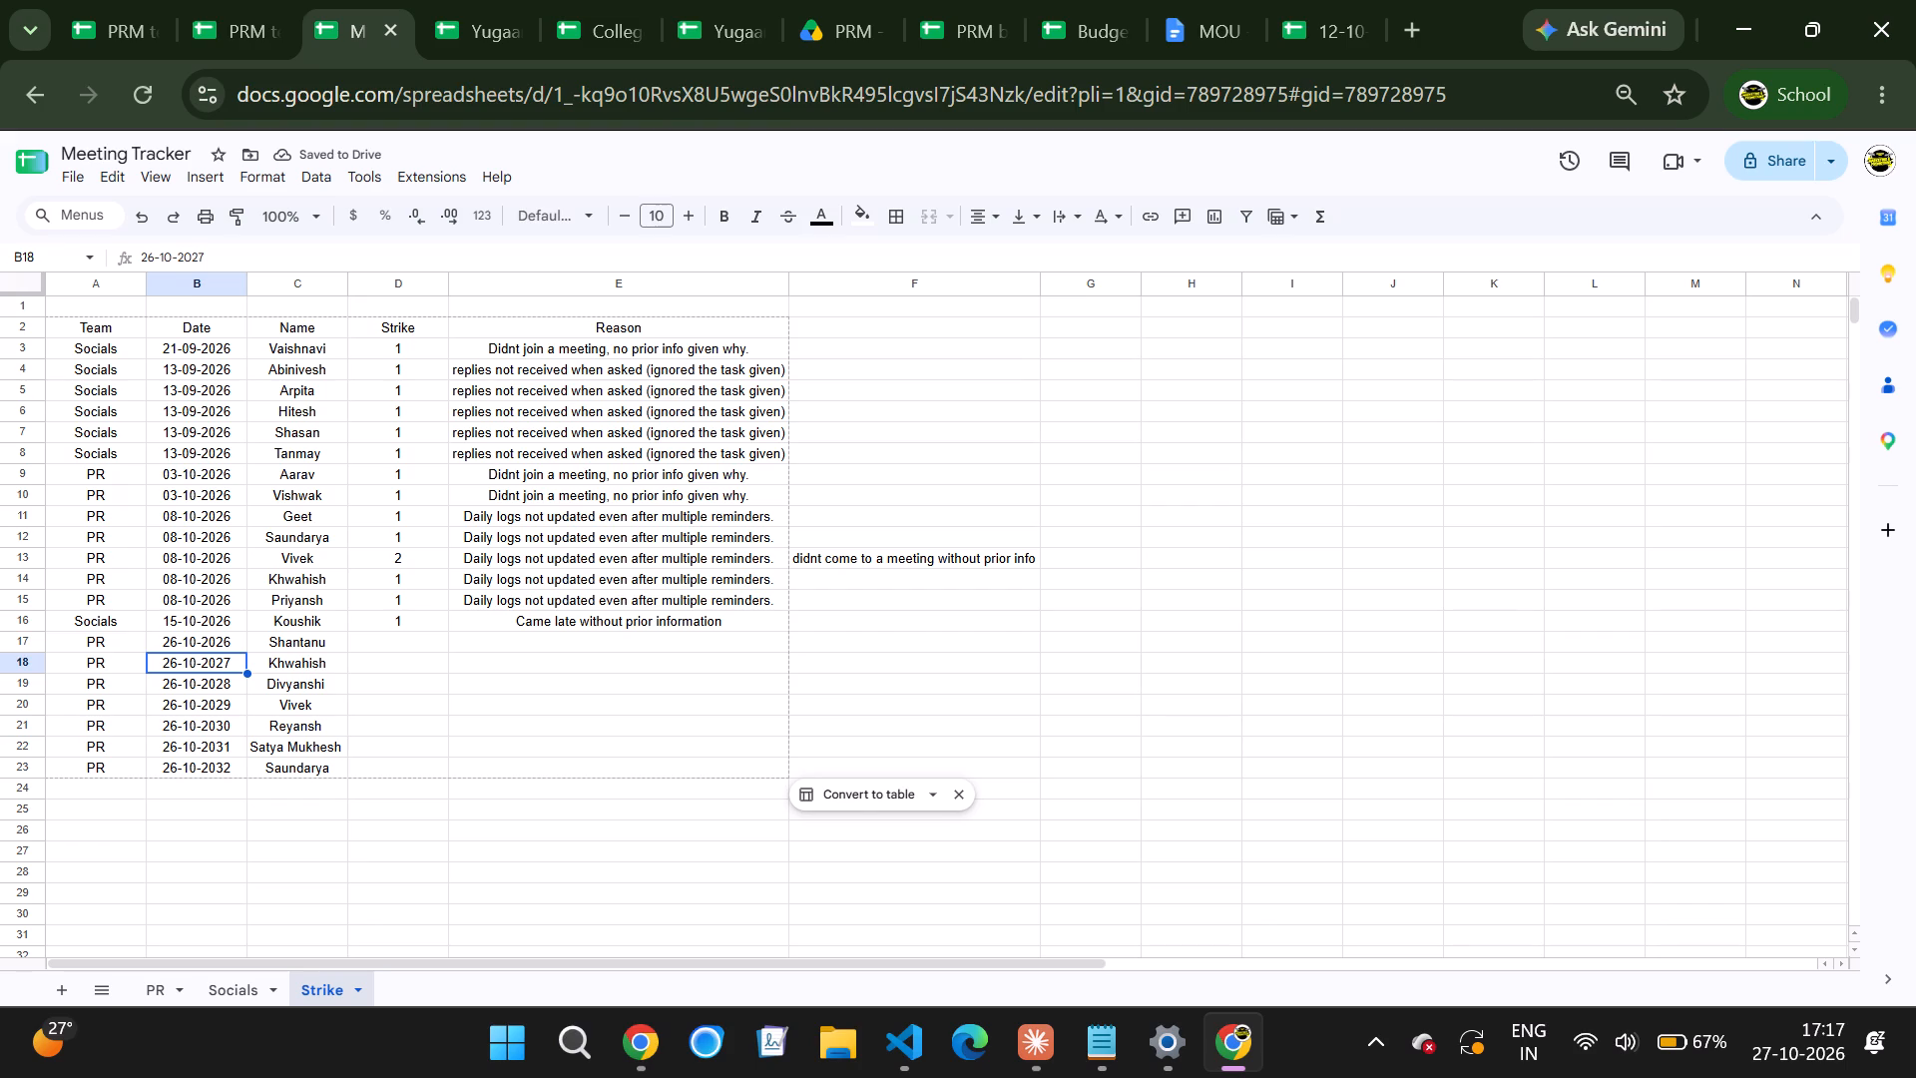
double_click(236, 666)
key("BackSpace")
key("6")
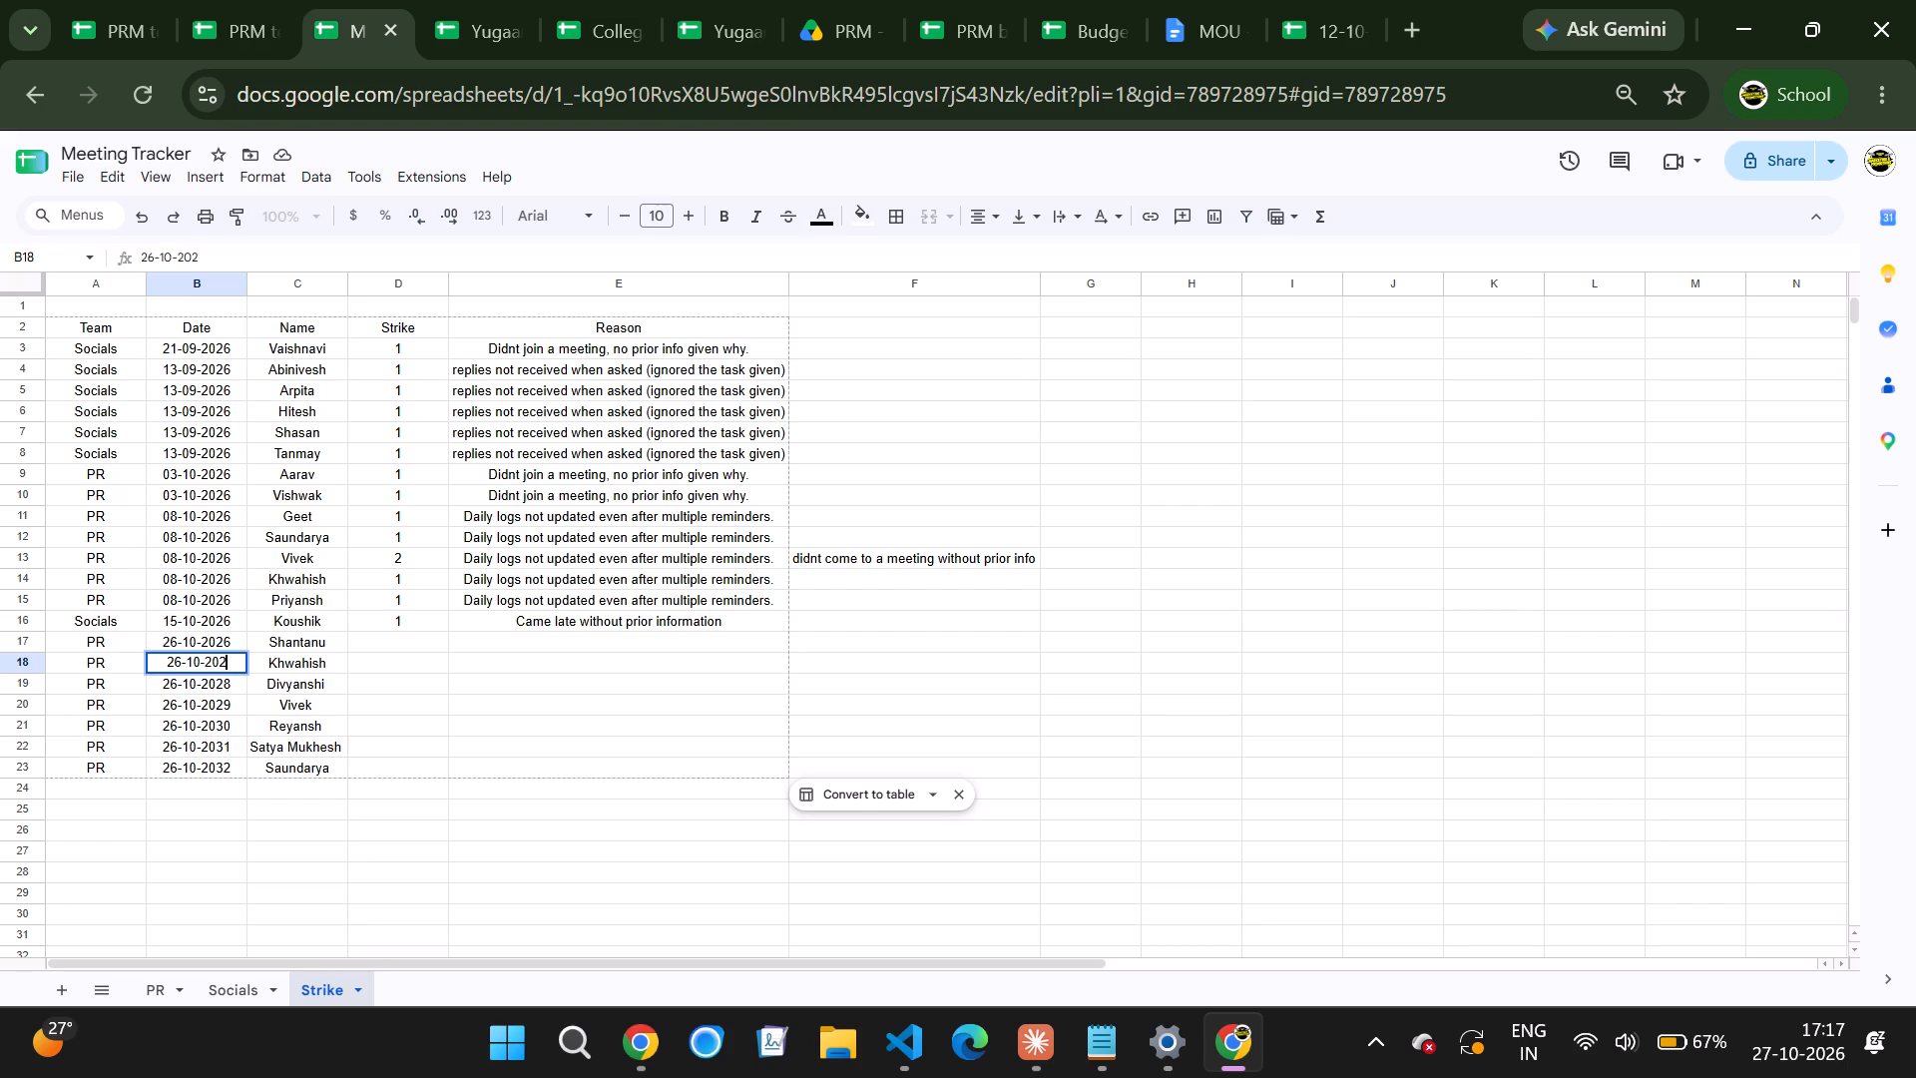
double_click(233, 687)
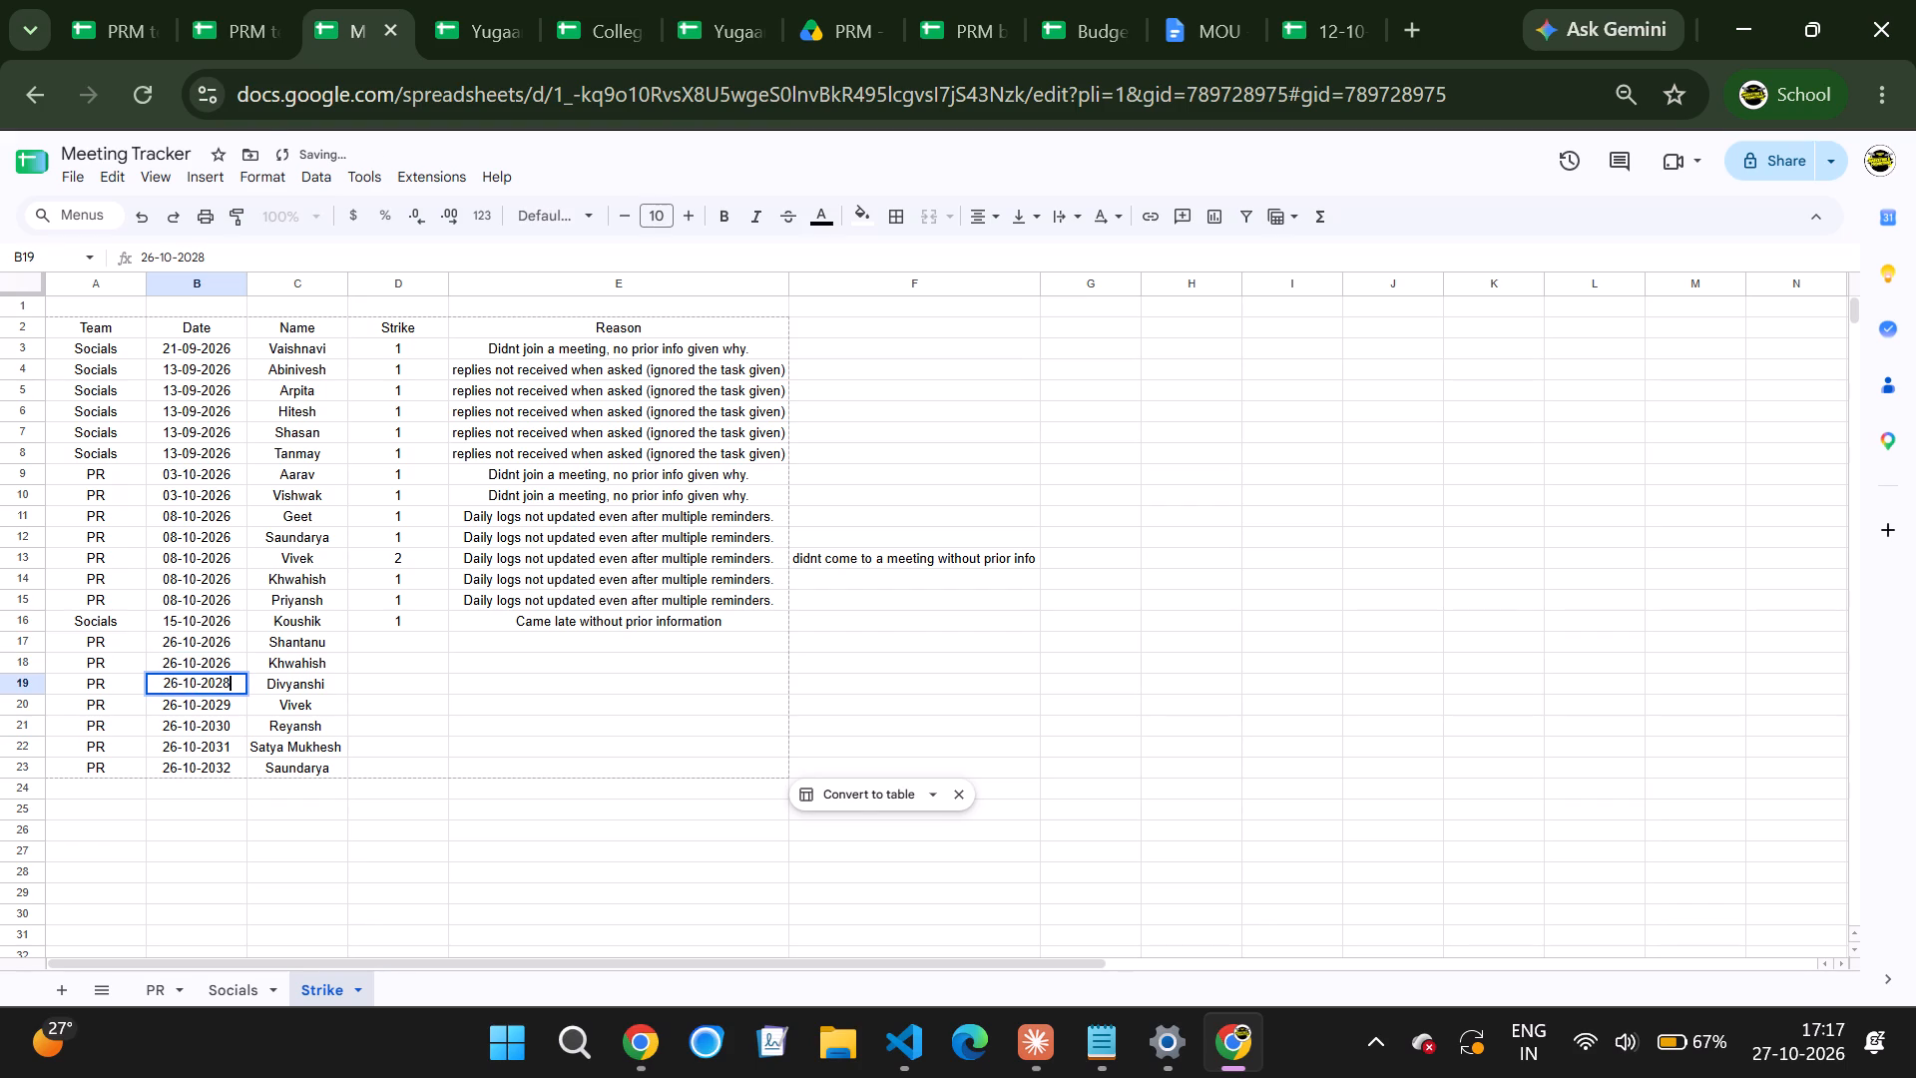
key("BackSpace")
key("6")
double_click(233, 703)
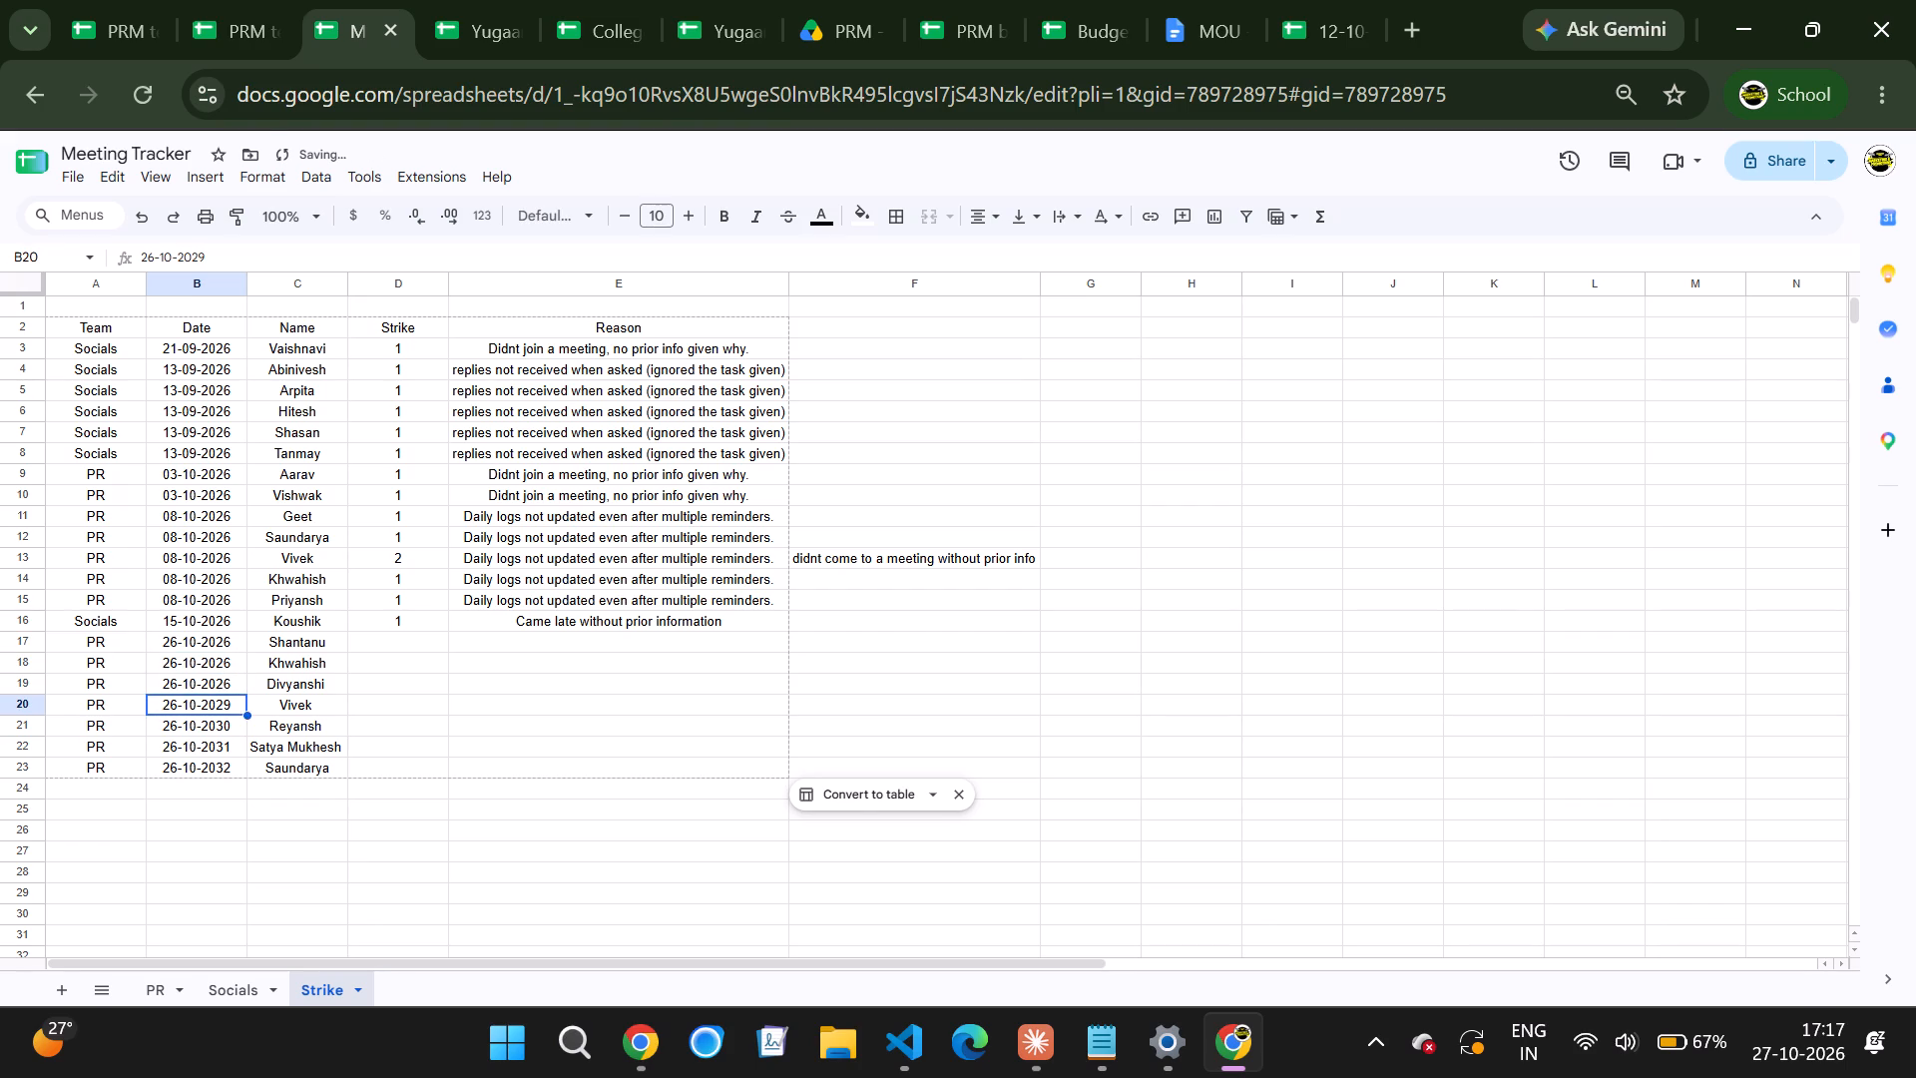
key("BackSpace")
key("6")
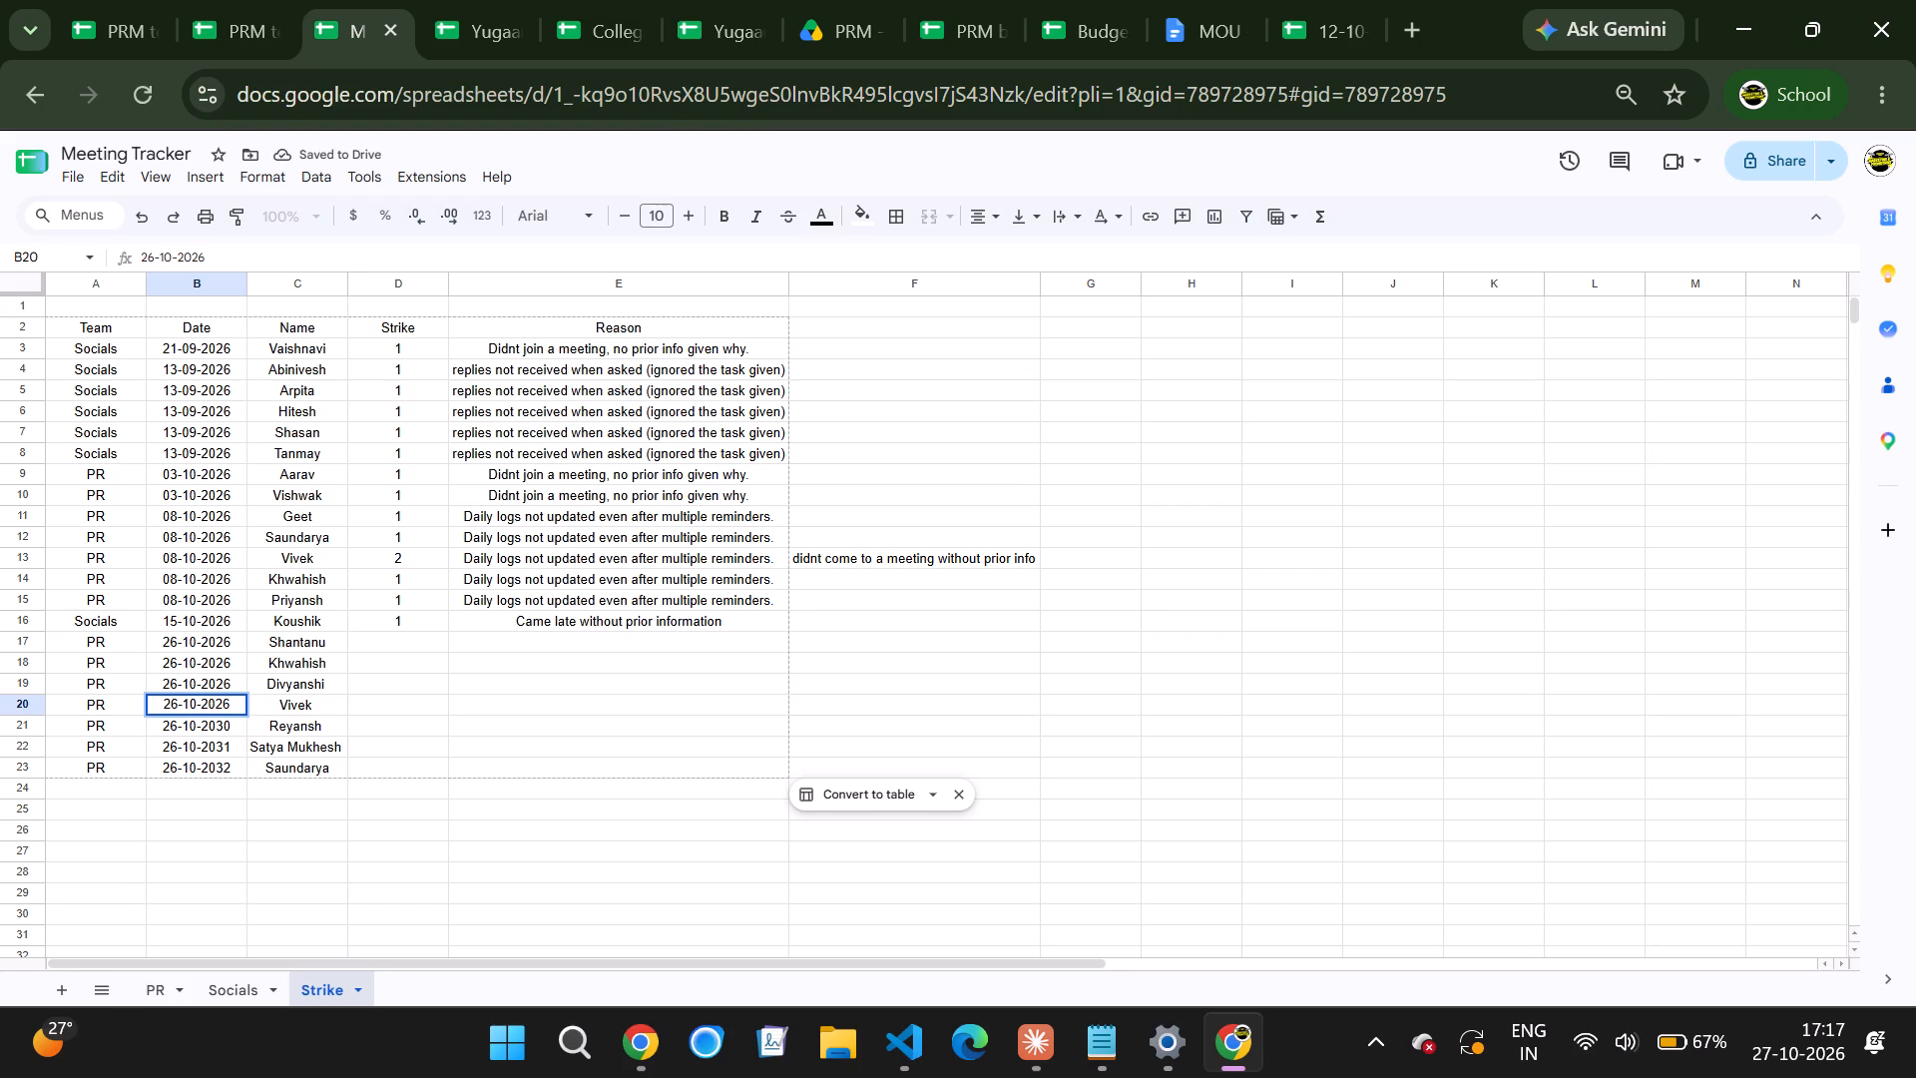
Correct the dates in rows 21 to 23 of the Date column to 26-10-2026.
double_click(233, 726)
key("BackSpace")
key("BackSpace")
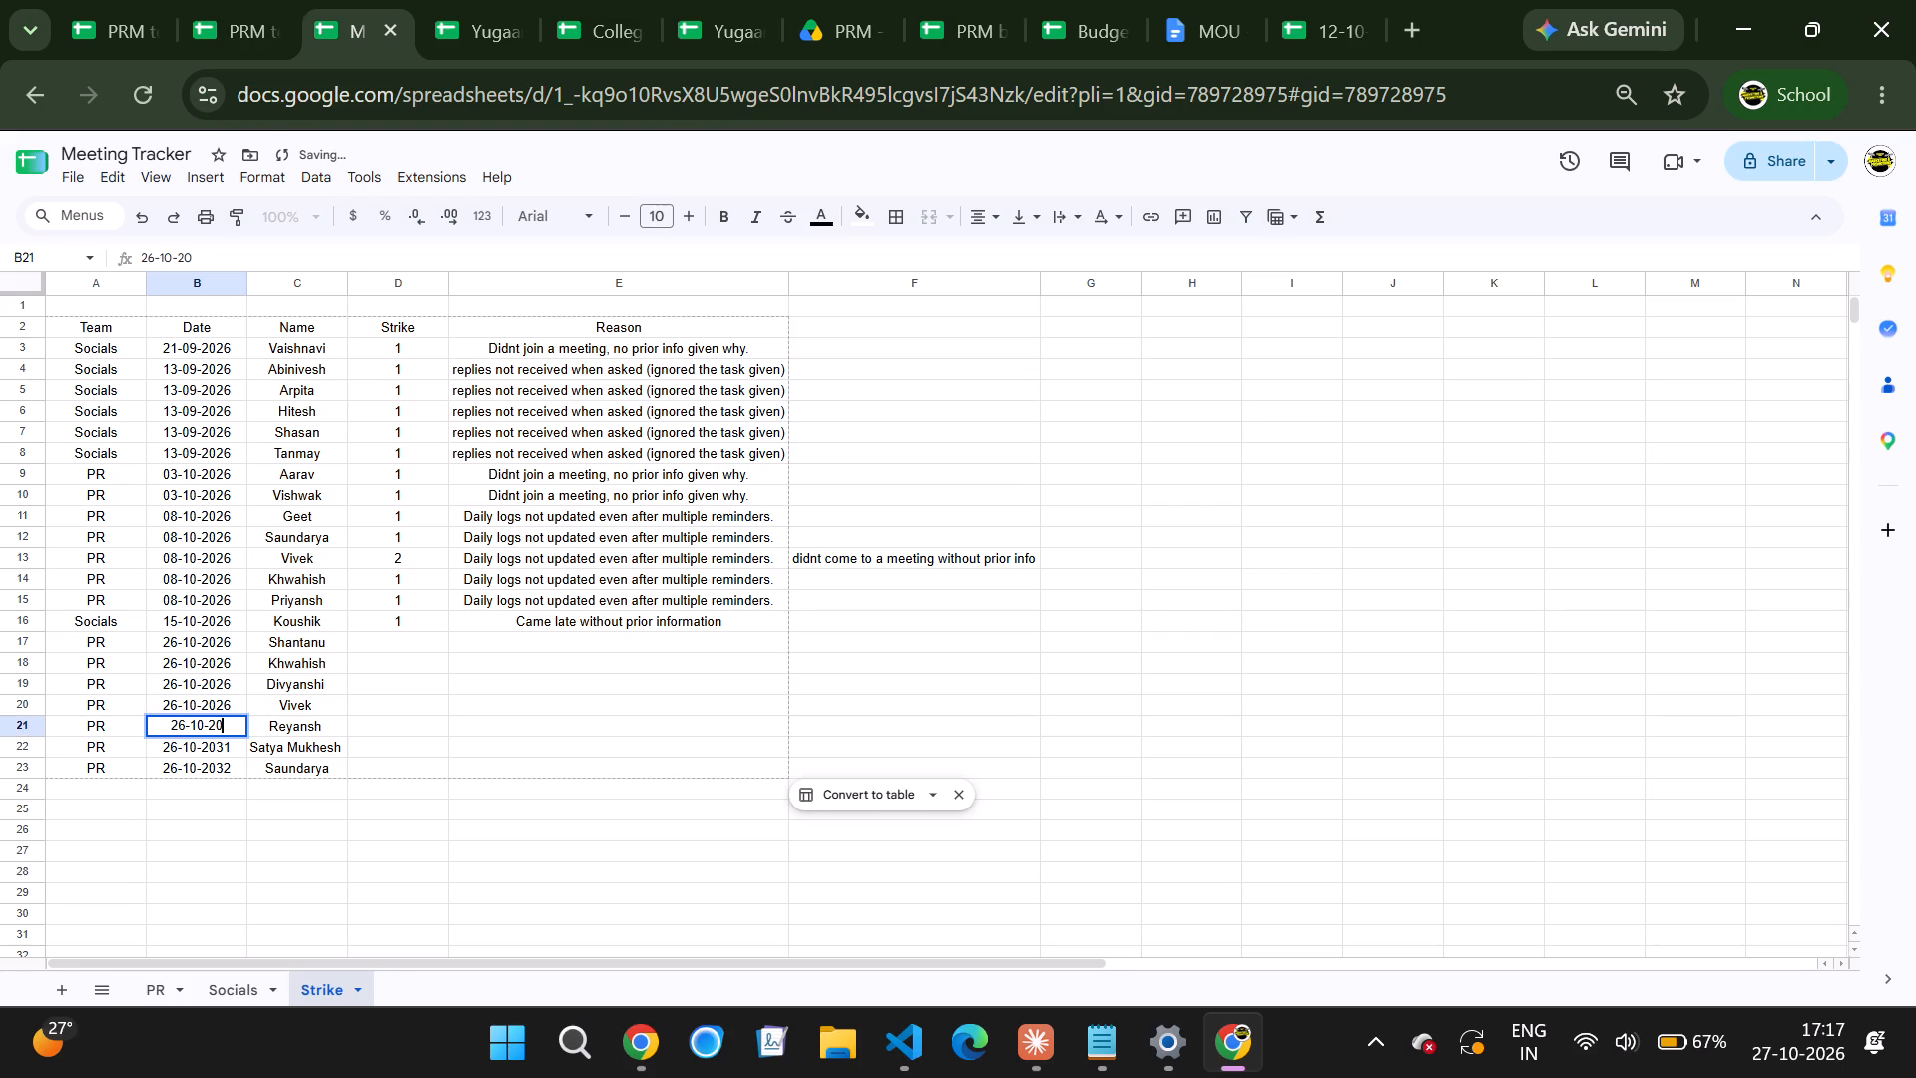
type("26")
double_click(234, 746)
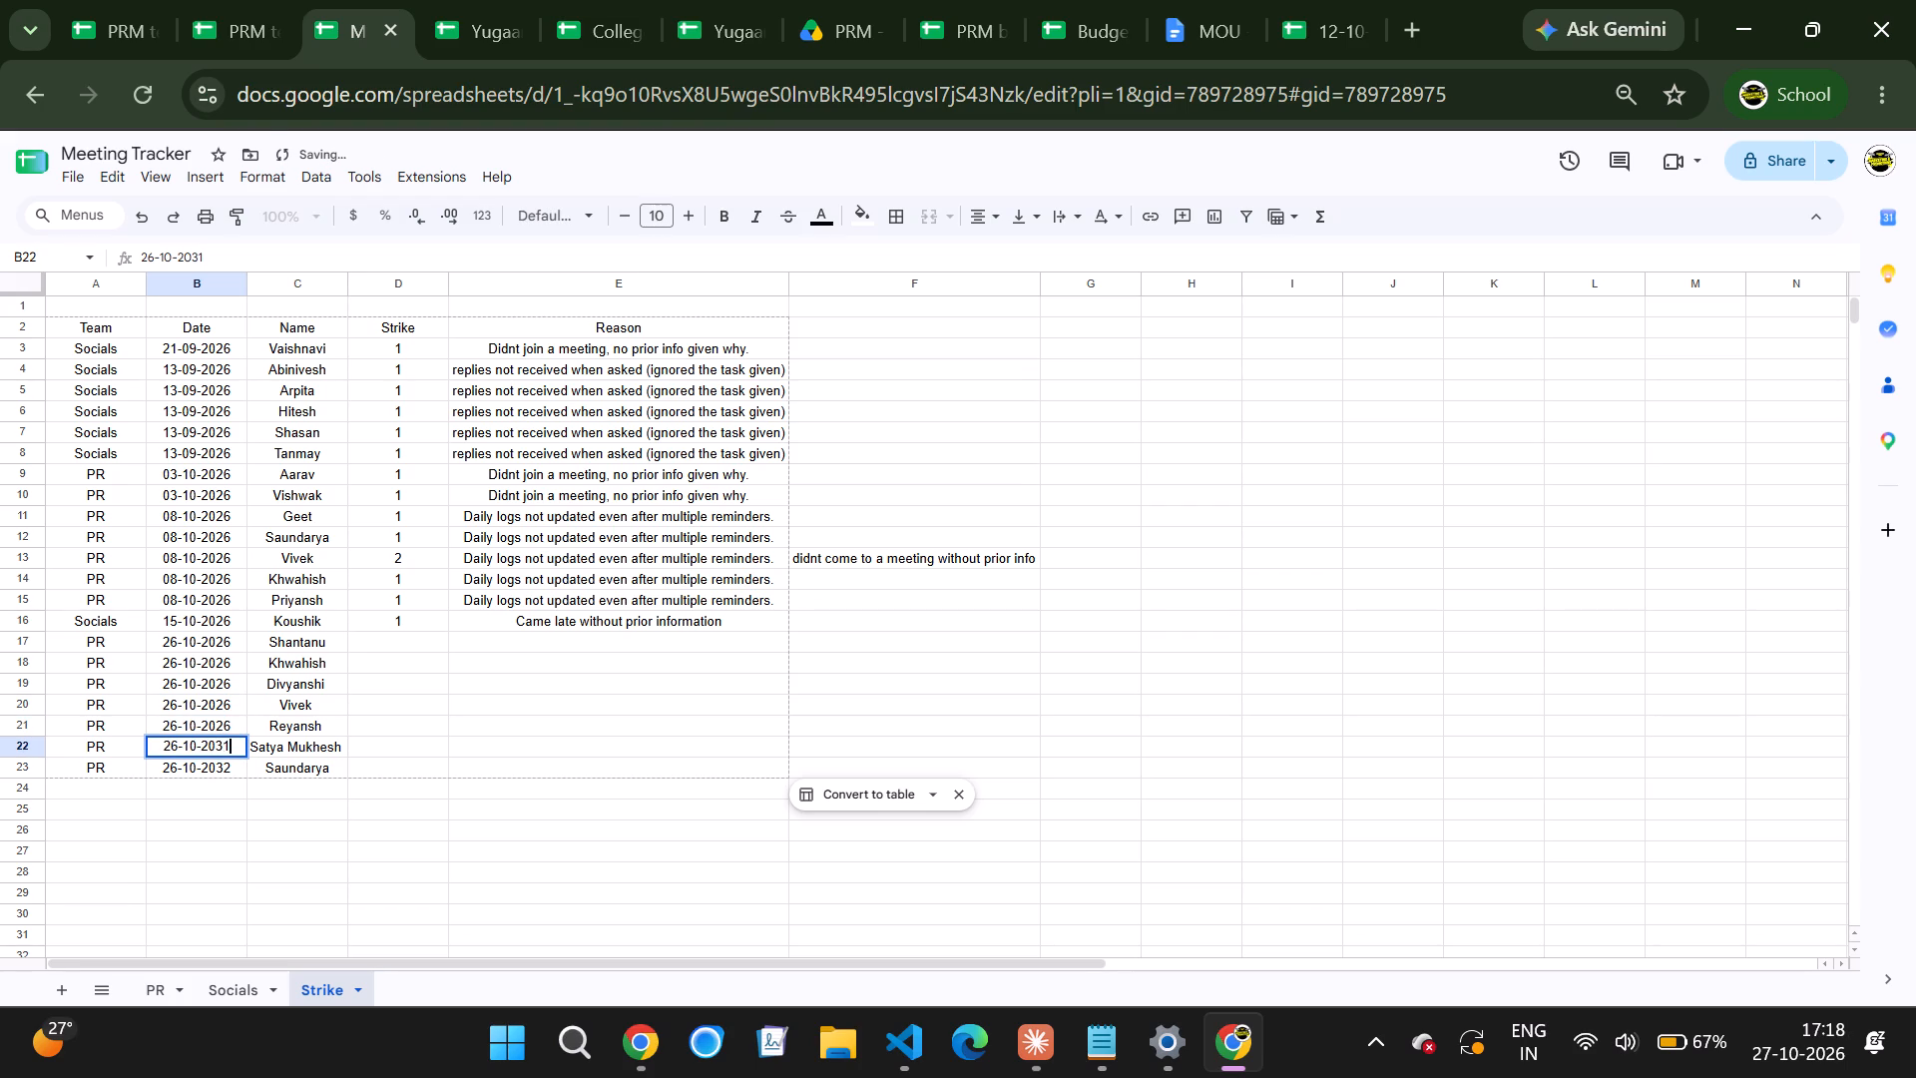
key("BackSpace")
key("BackSpace")
type("26")
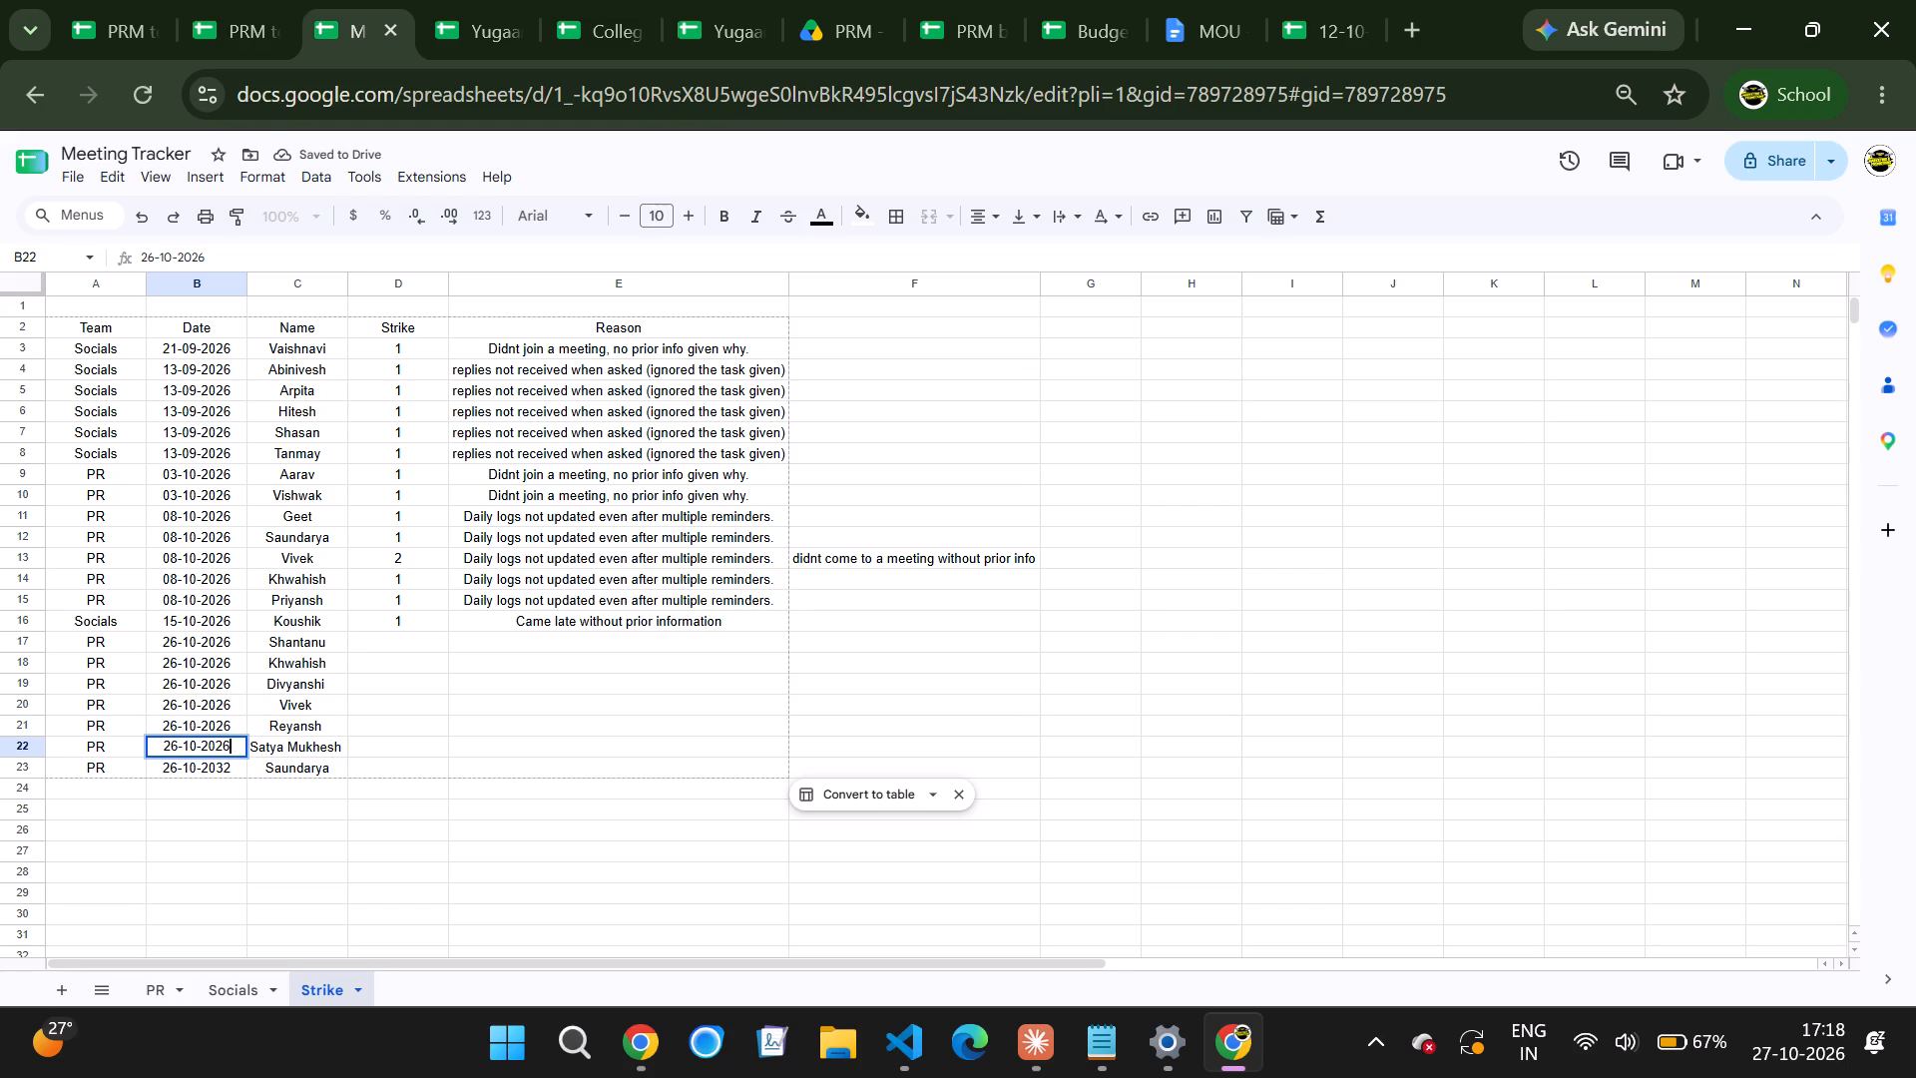
double_click(234, 765)
key("BackSpace")
key("BackSpace")
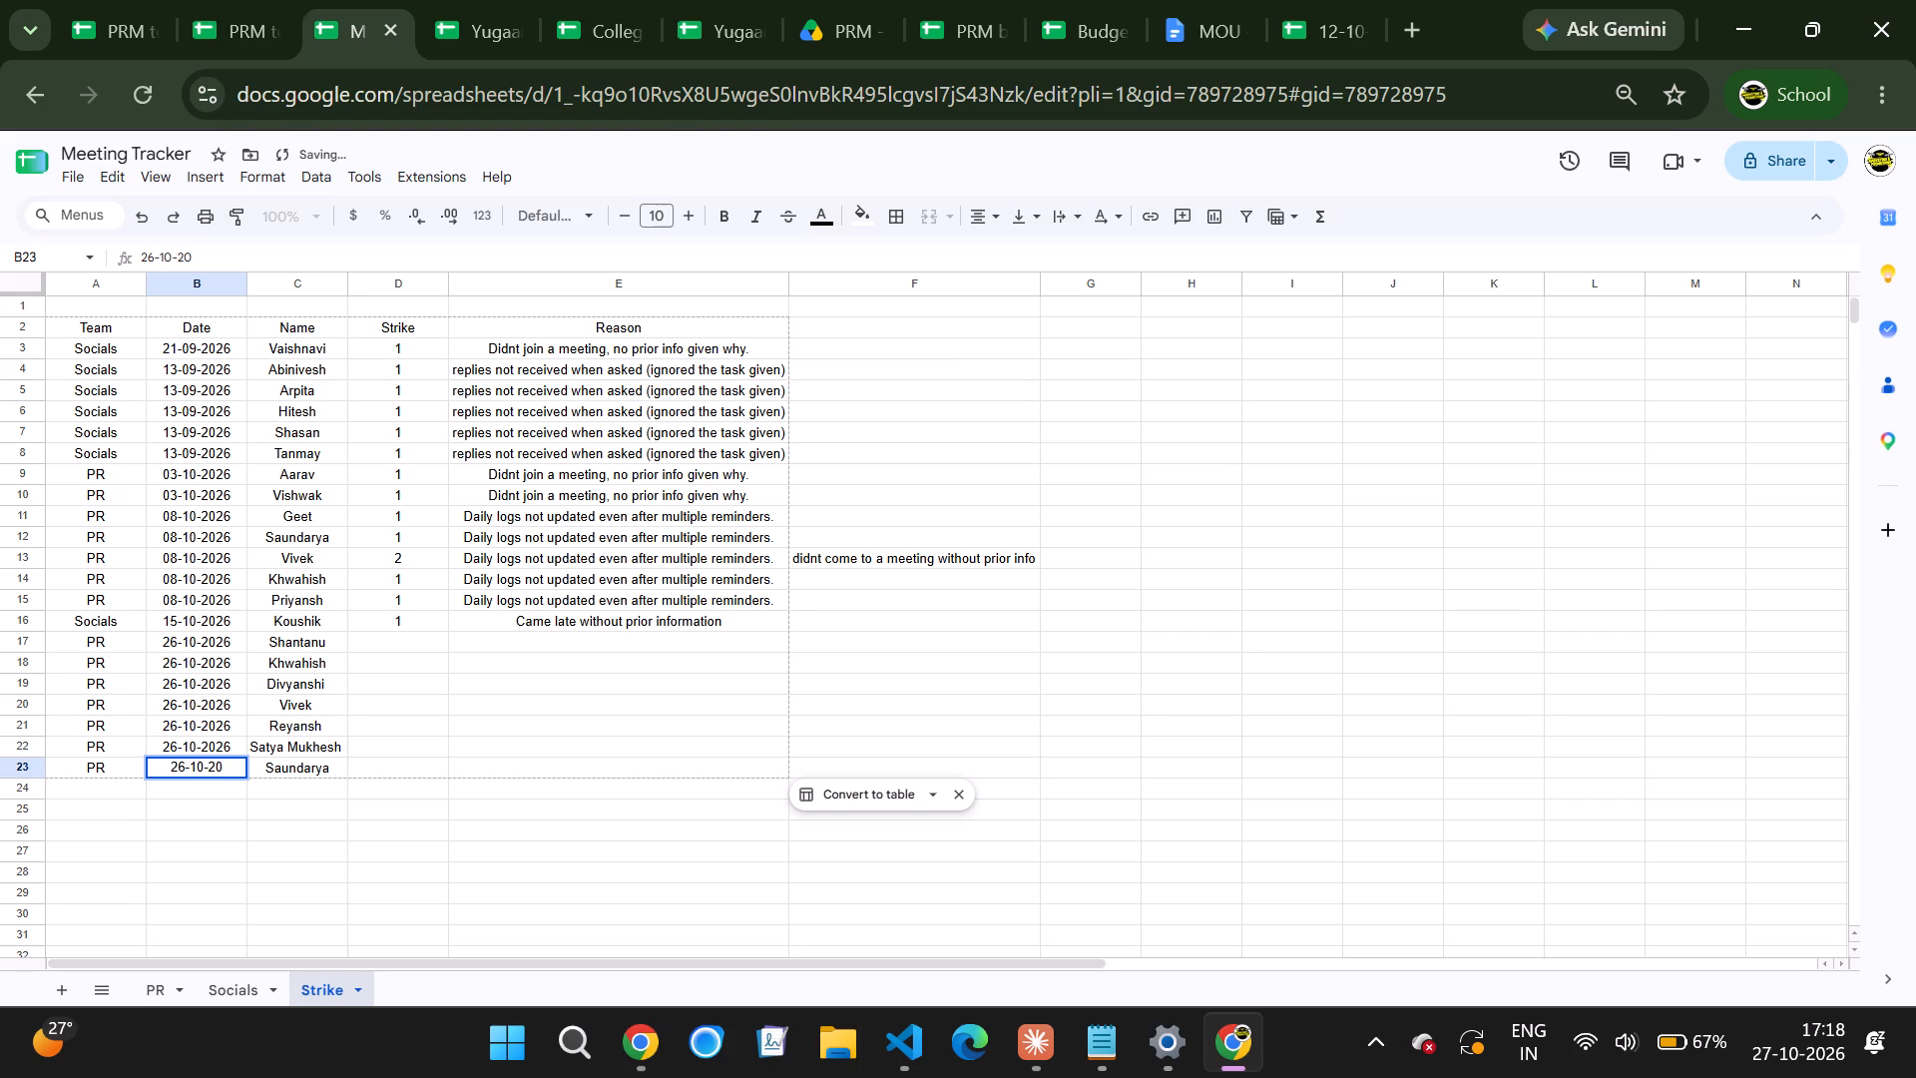
type("26")
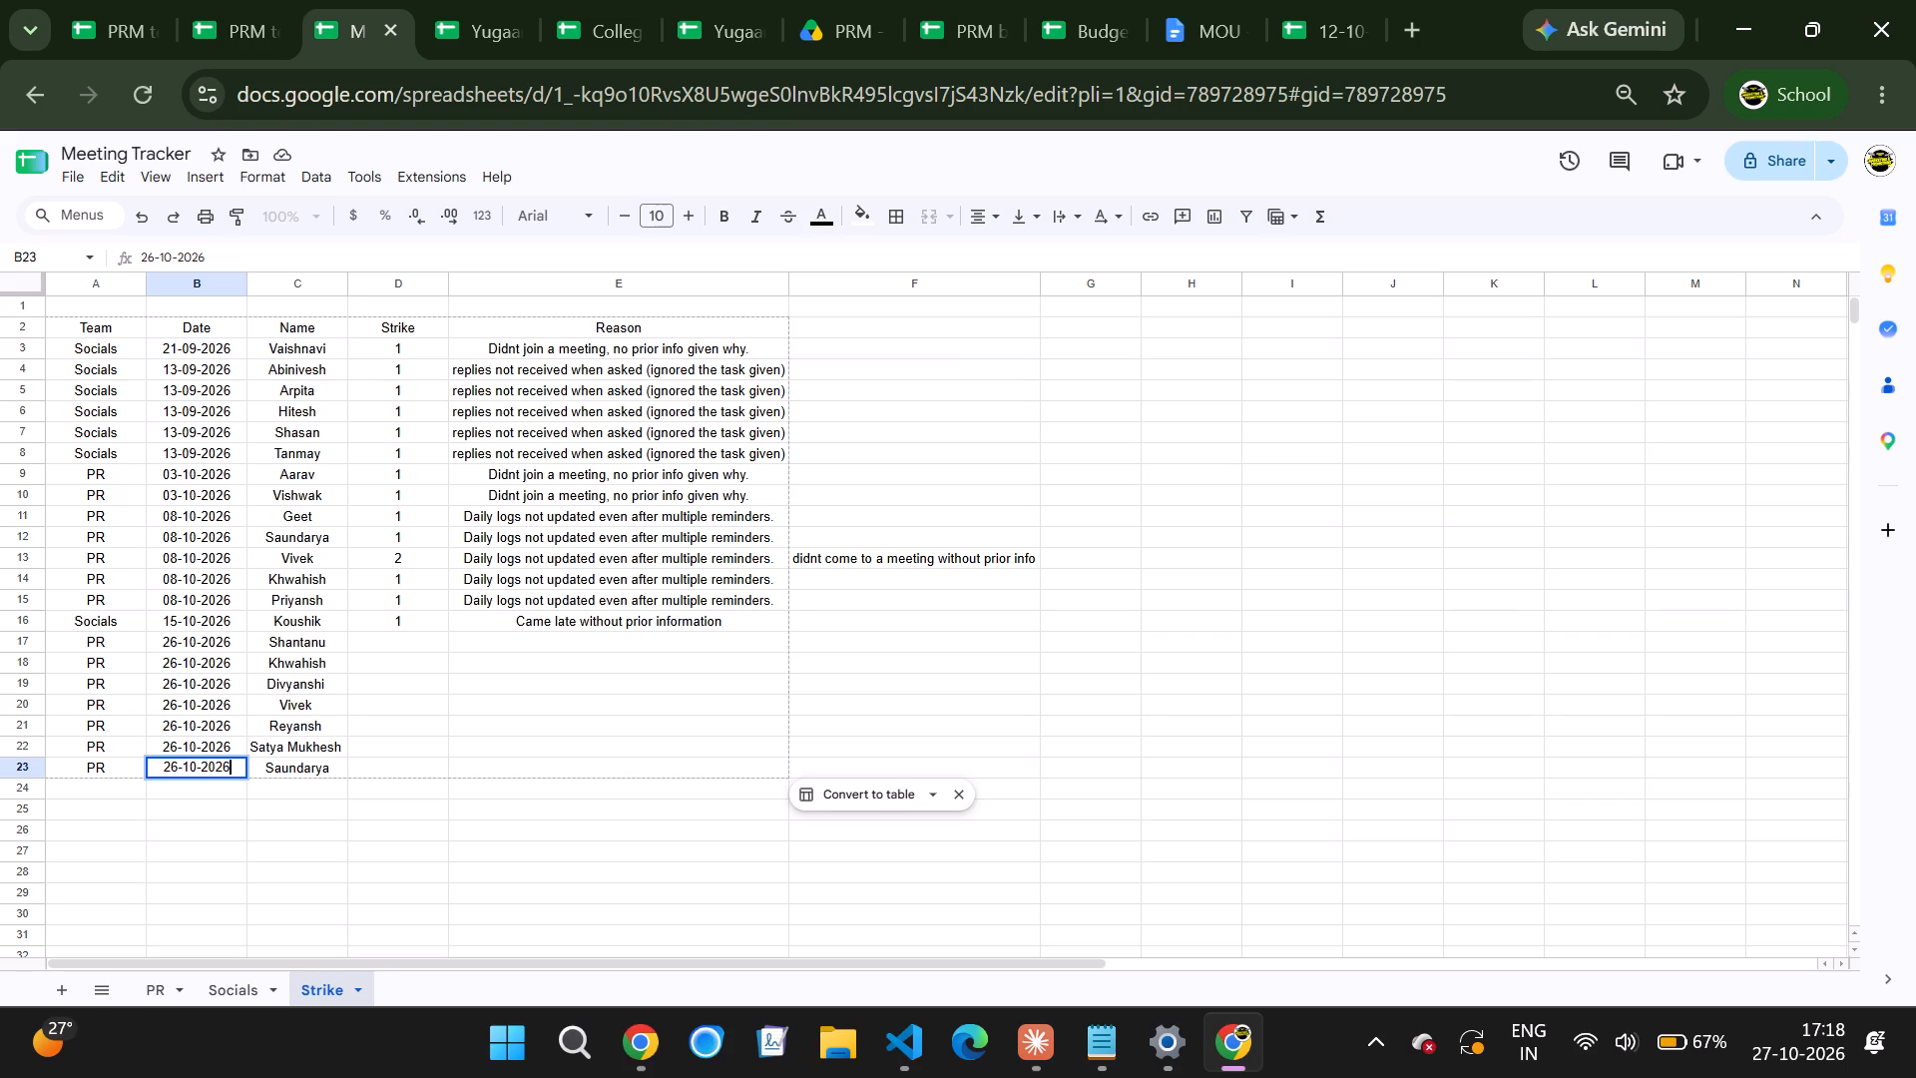
Copy the reason "Didnt join a meeting, no prior info given why." from row 3 into the Reason cells of rows 17 to 23.
left_click(508, 645)
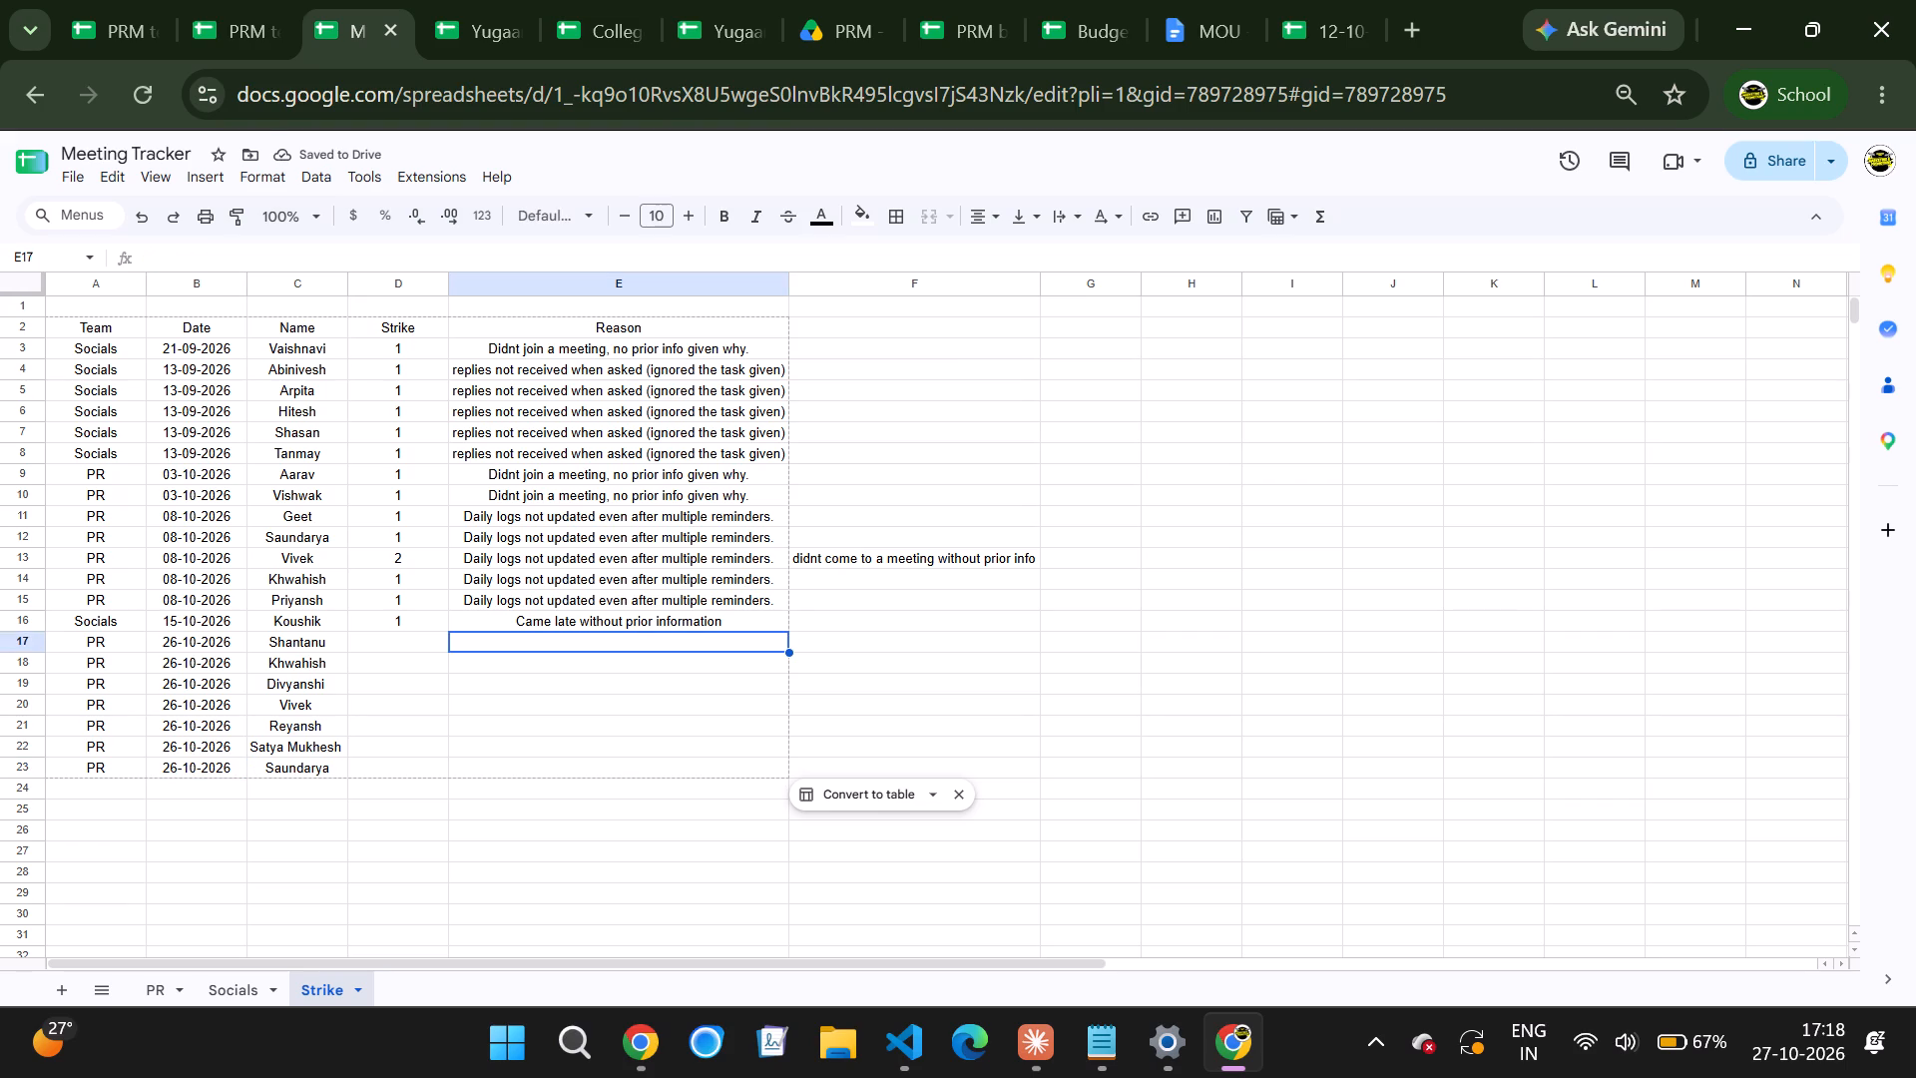
left_click(549, 345)
key("ctrl+c")
left_click(515, 647)
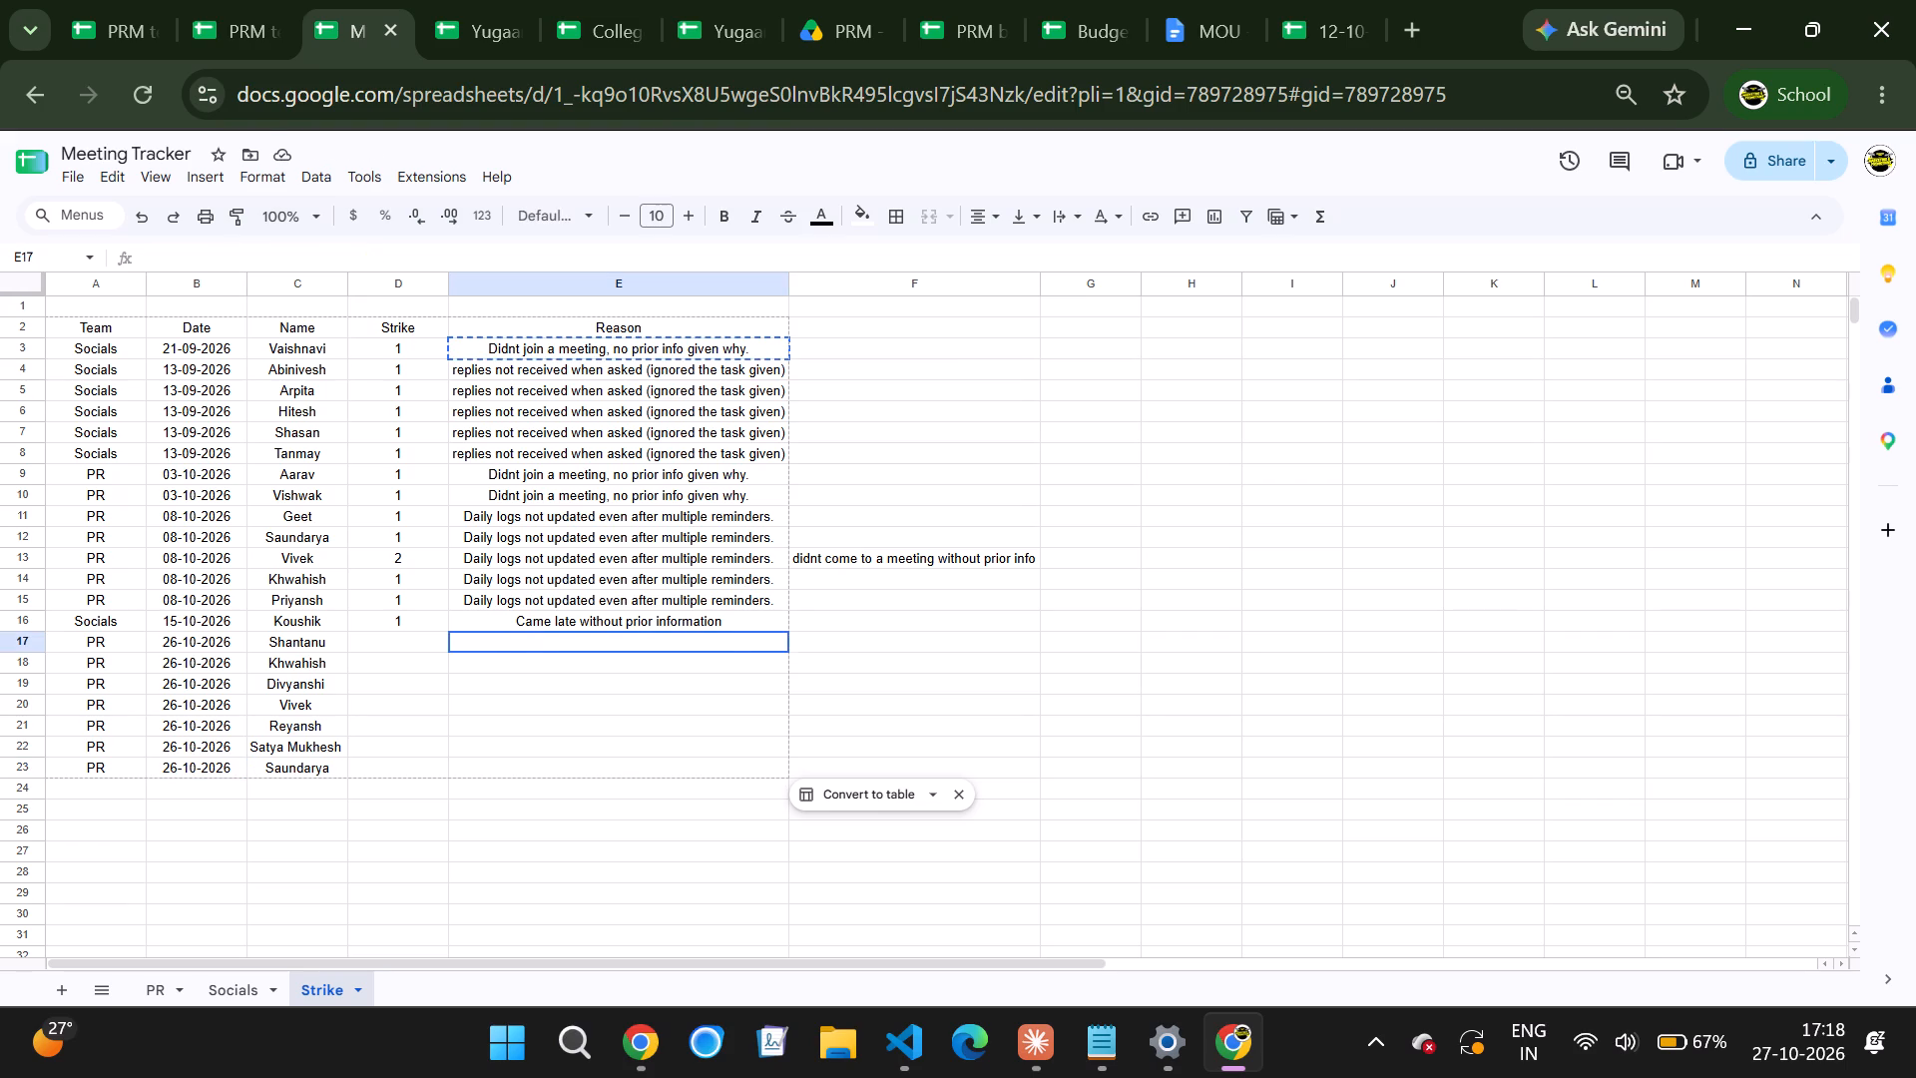
key("ctrl+v")
left_click_drag(791, 654, 781, 770)
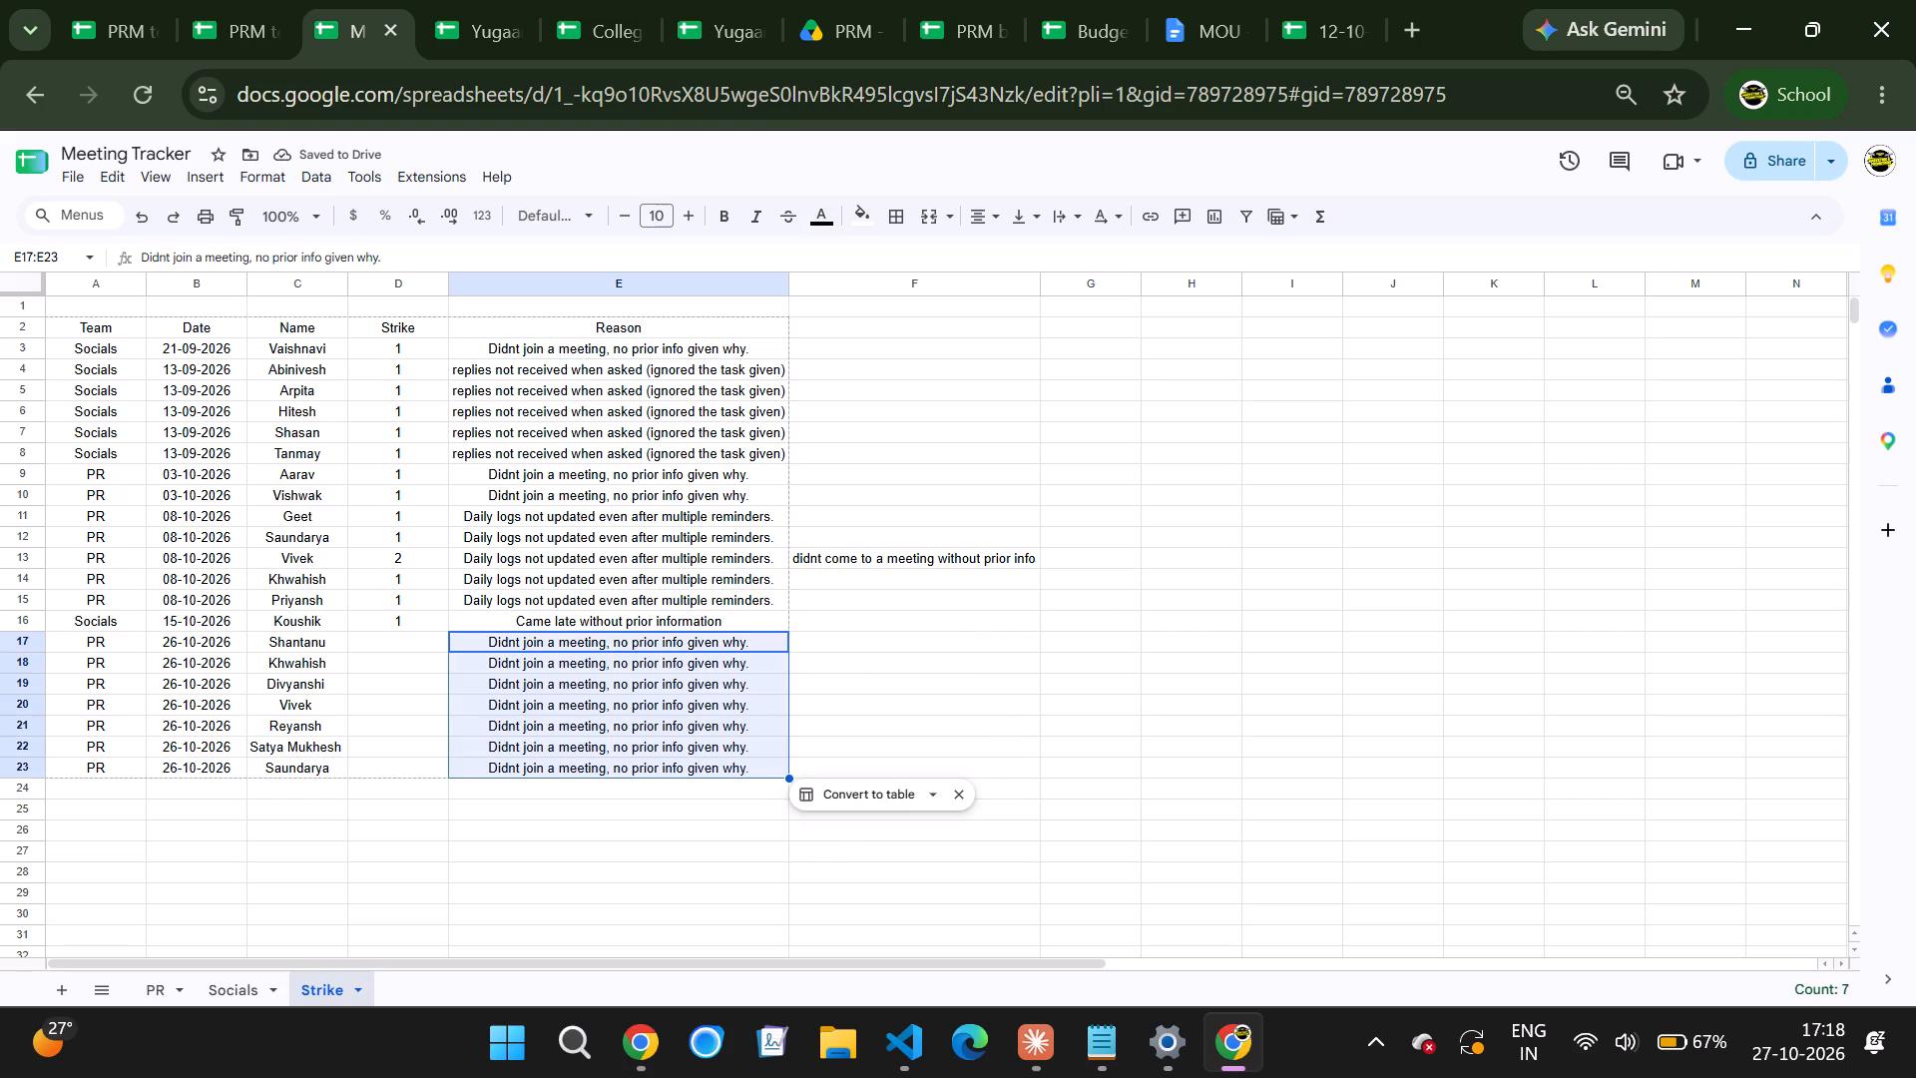
Enter the names Vyom, Uday and Shreyas in rows 24 to 26 of the Name column.
left_click(281, 787)
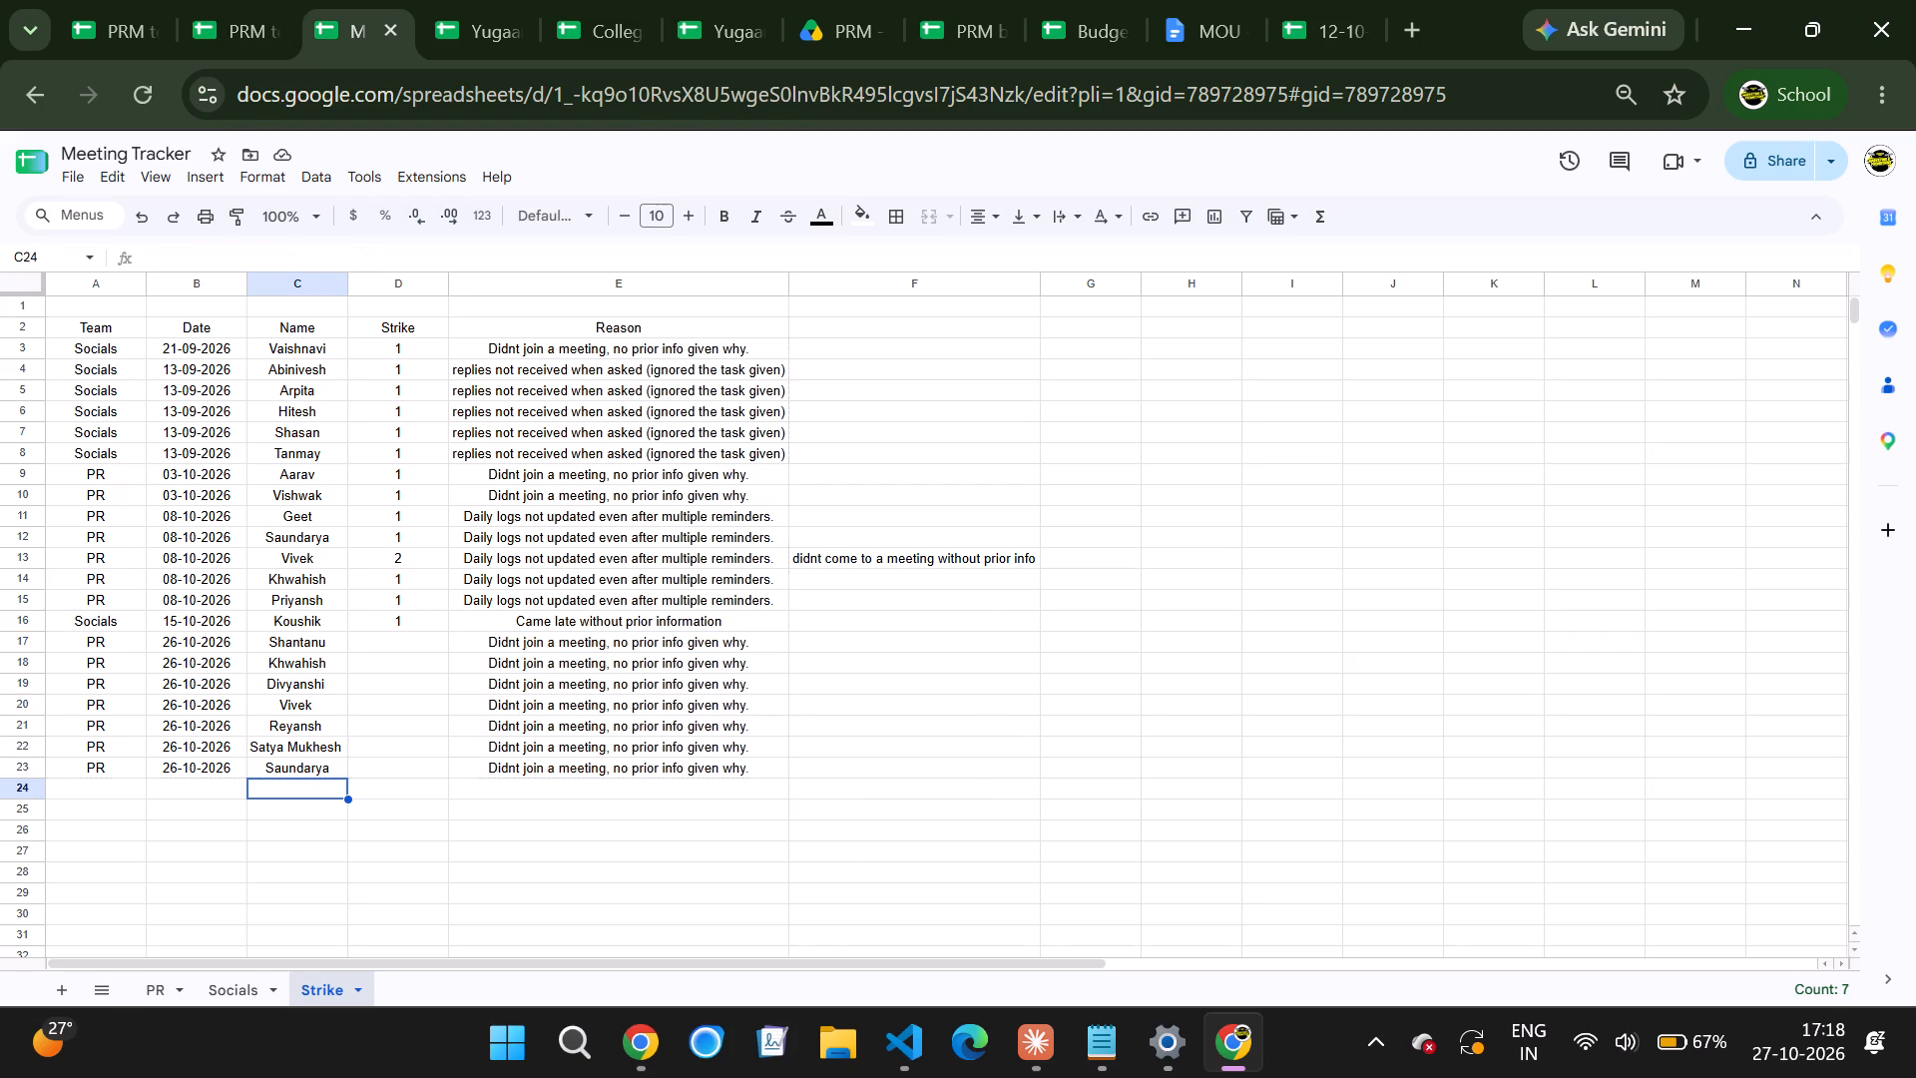
double_click(281, 787)
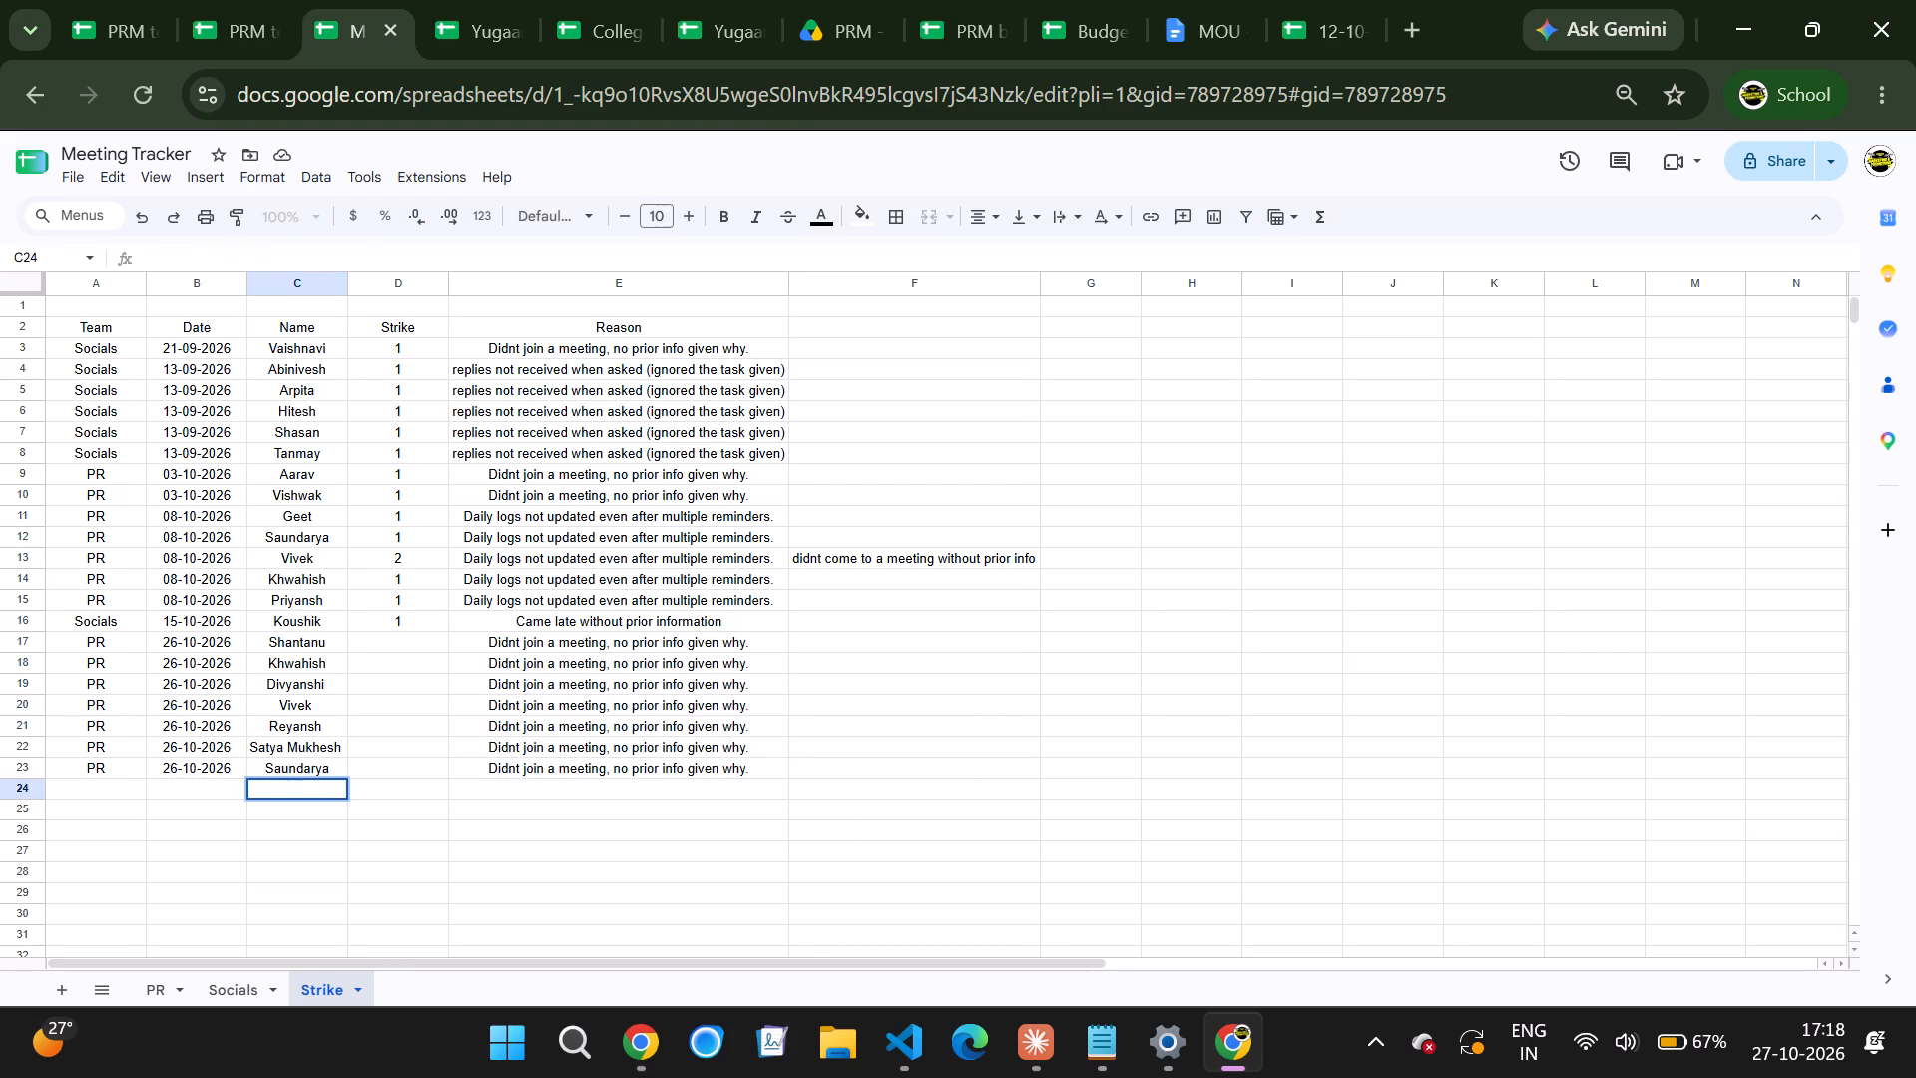
type("Vyom")
key("Down")
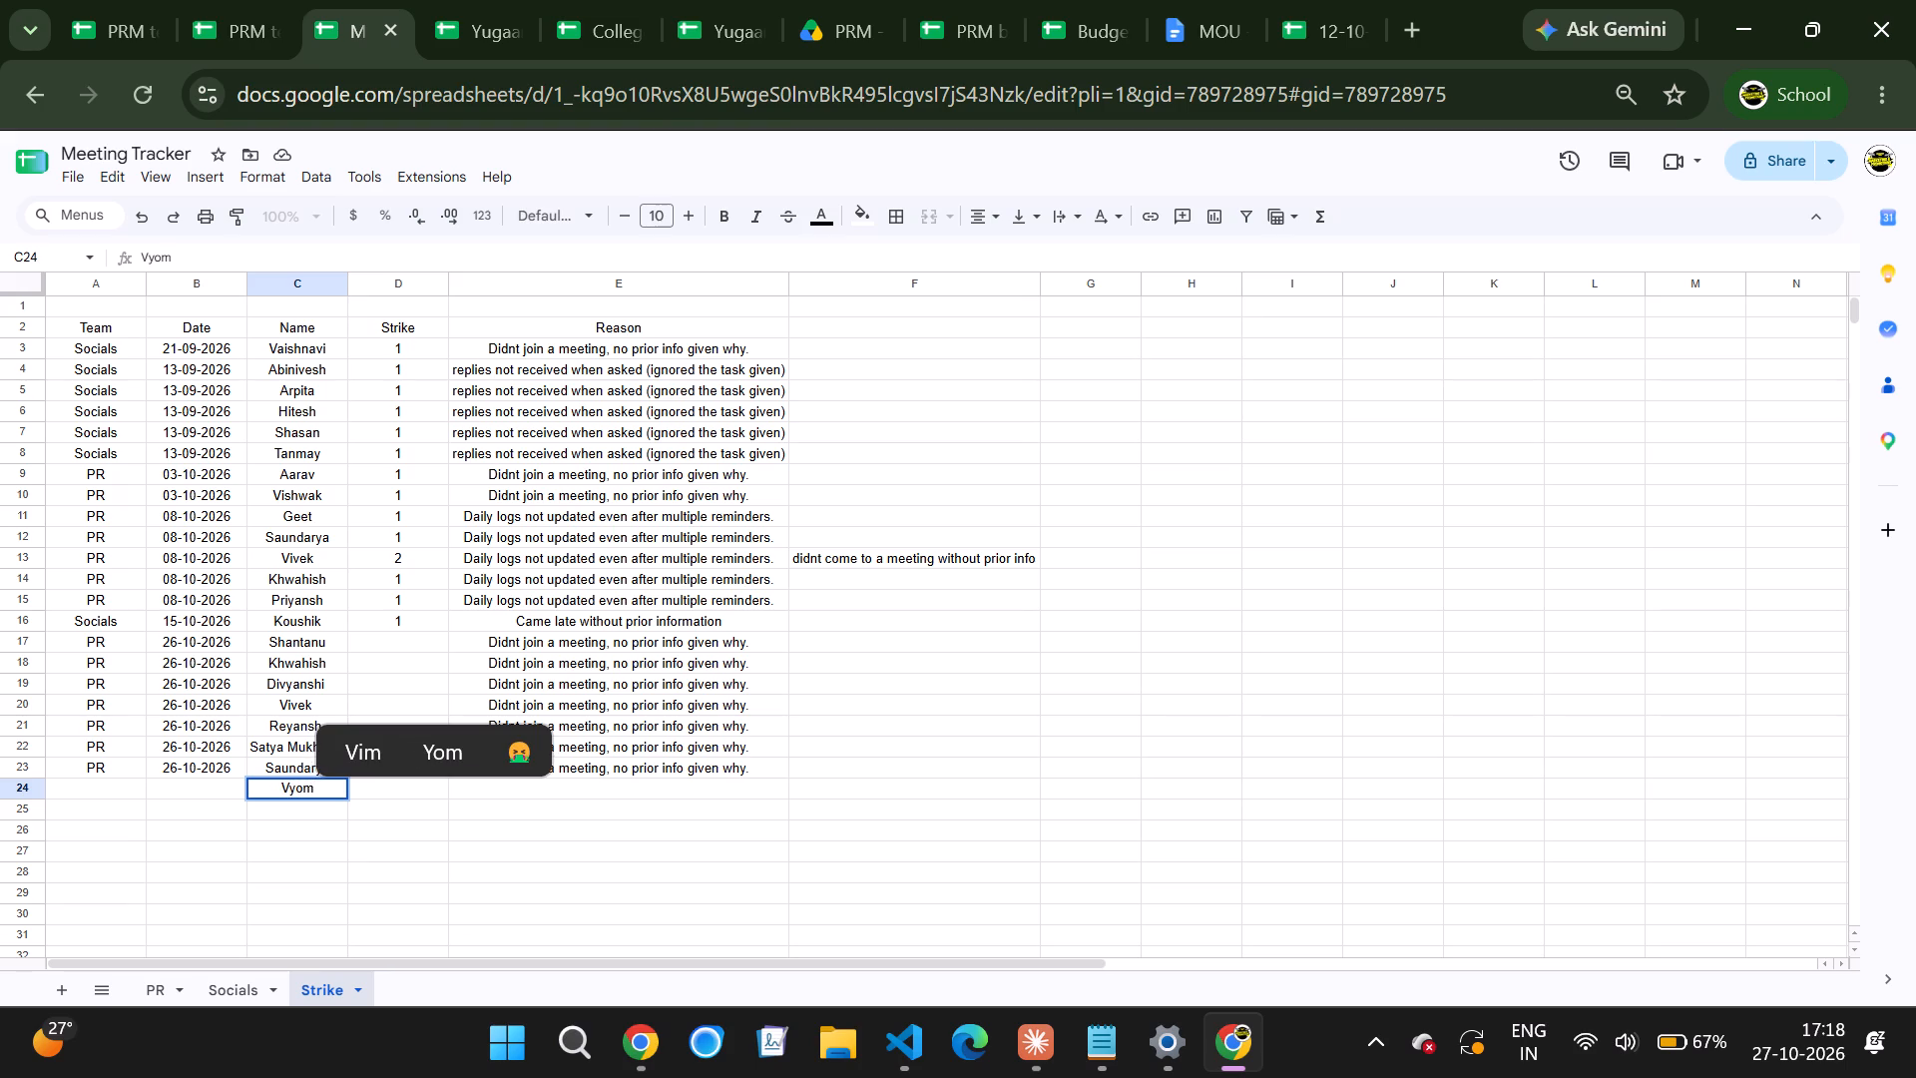
key("Down")
key("Return")
type("Uday")
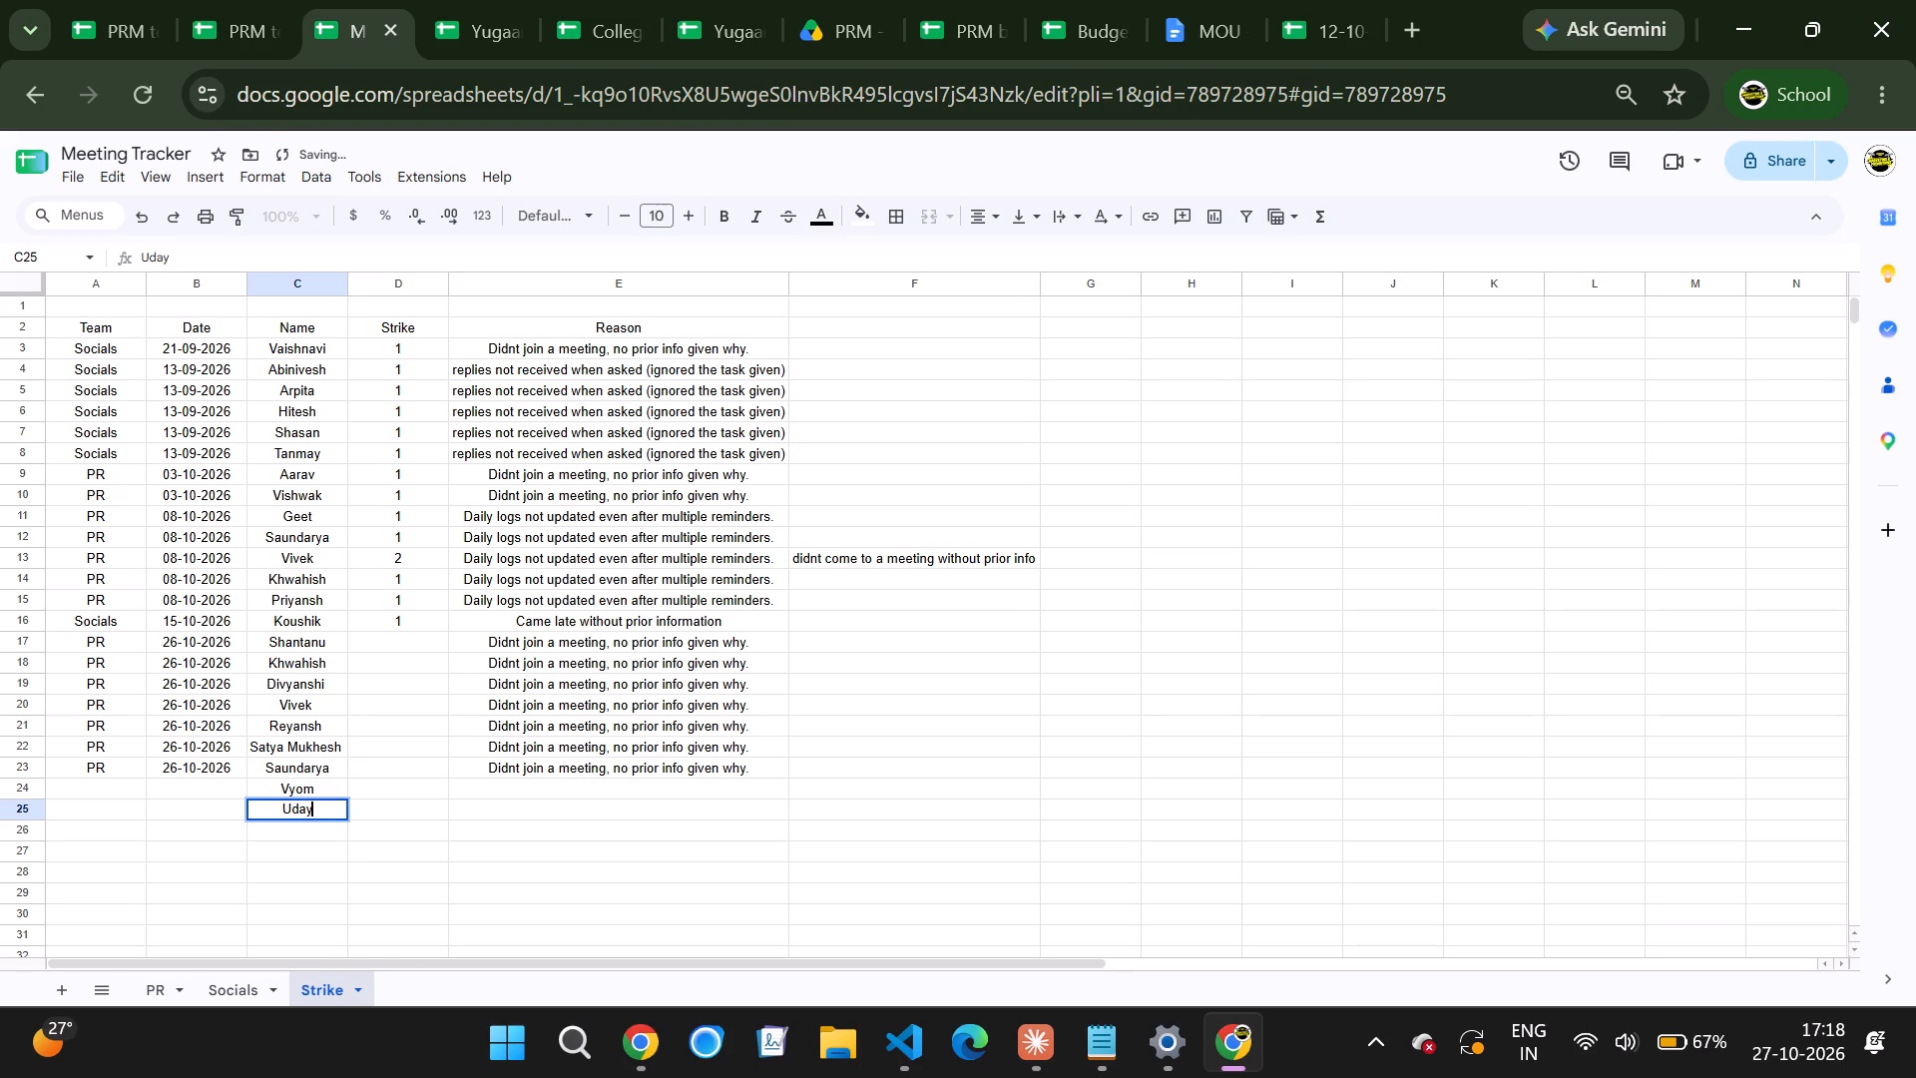
key("Return")
type("She")
key("BackSpace")
type("reyas")
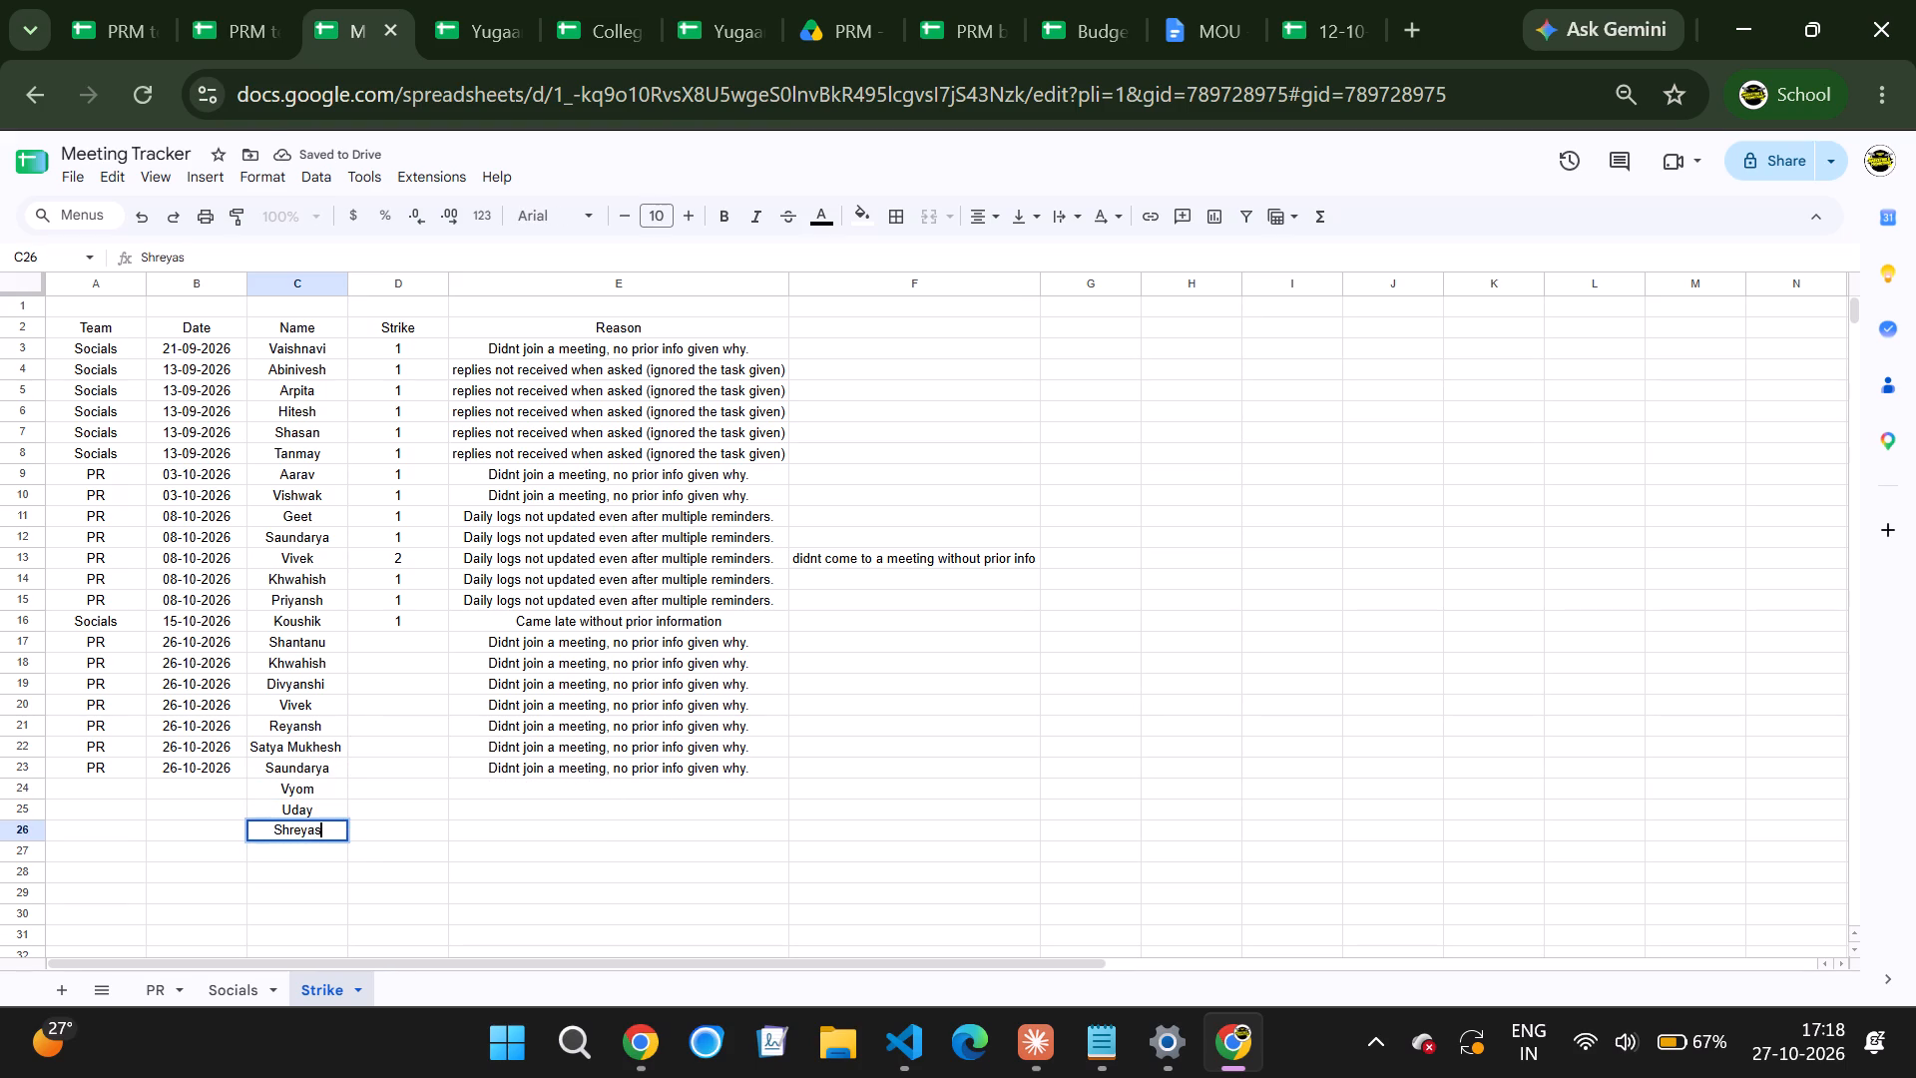
key("Return")
Enter the names Kesa, Aviral and Vansh in rows 27 to 29 of the Name column.
type("Kesa")
key("Return")
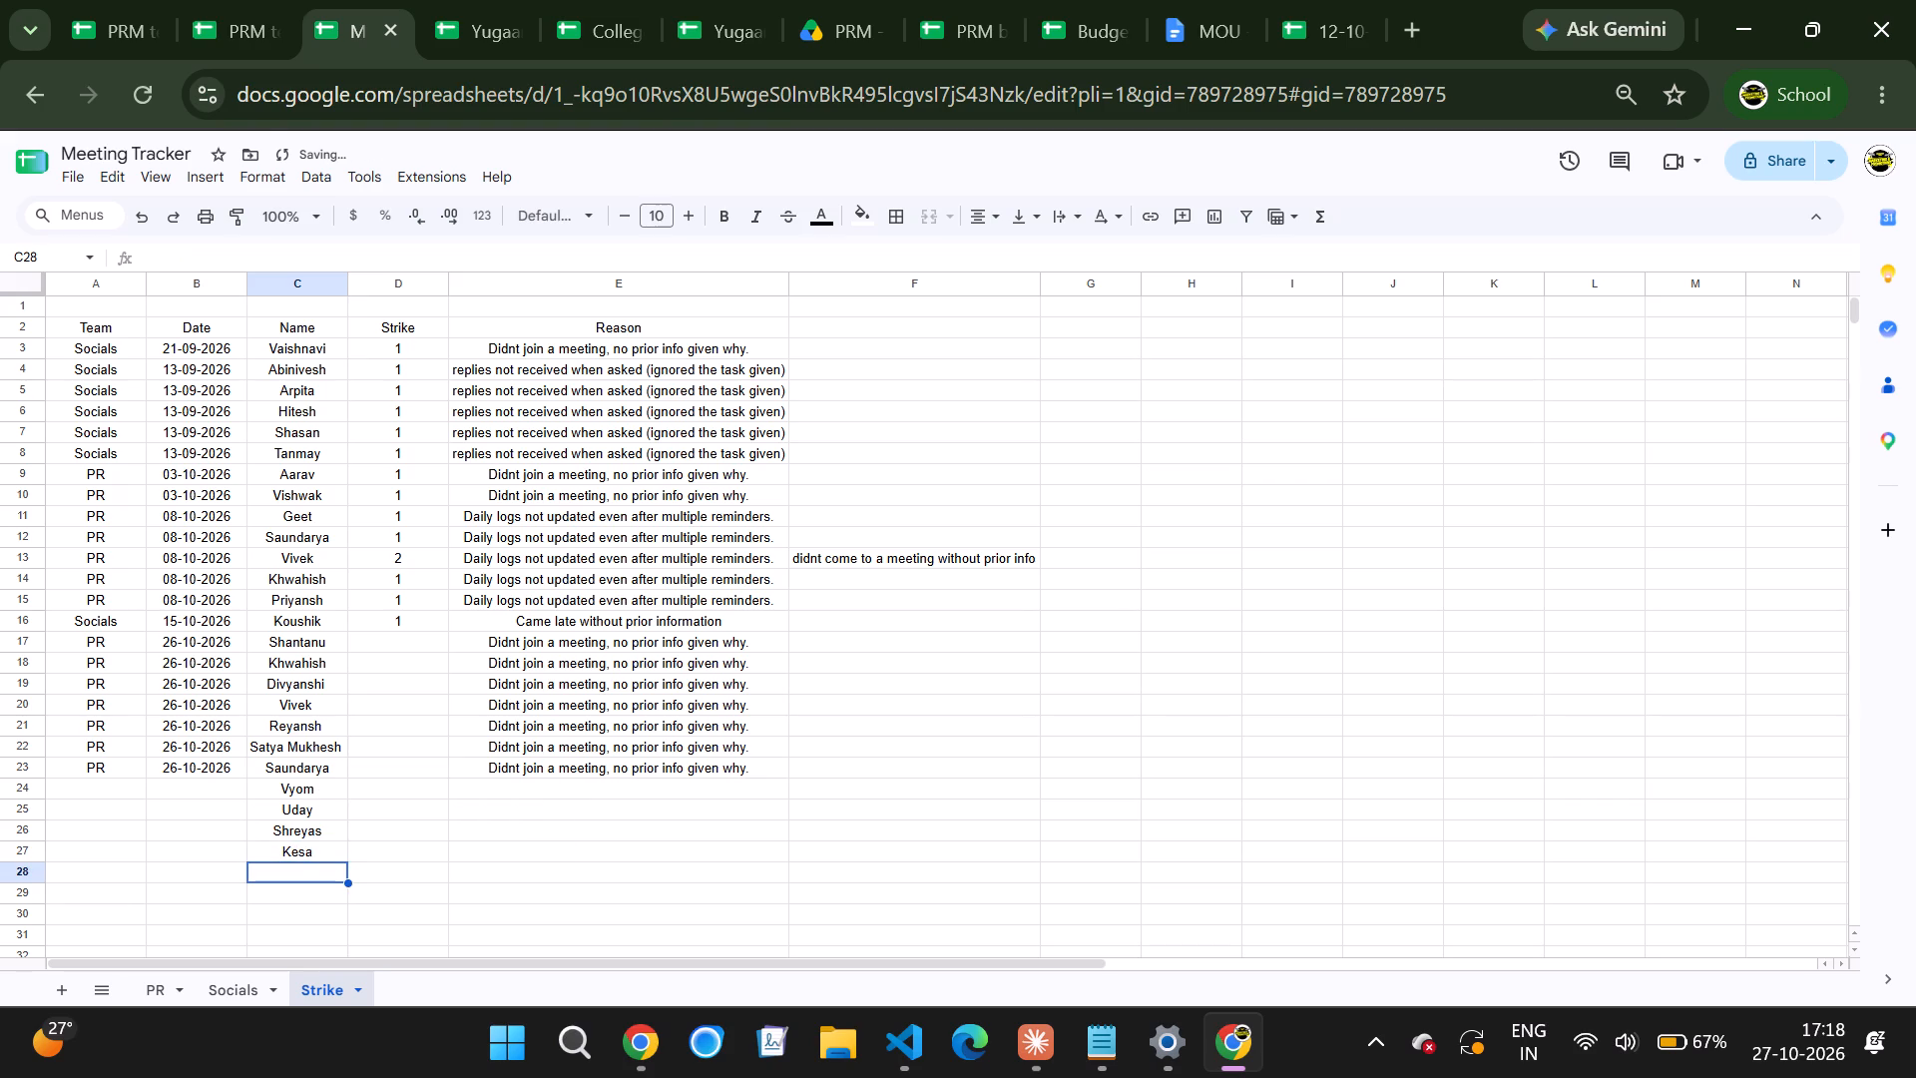
type("Aviral")
key("Return")
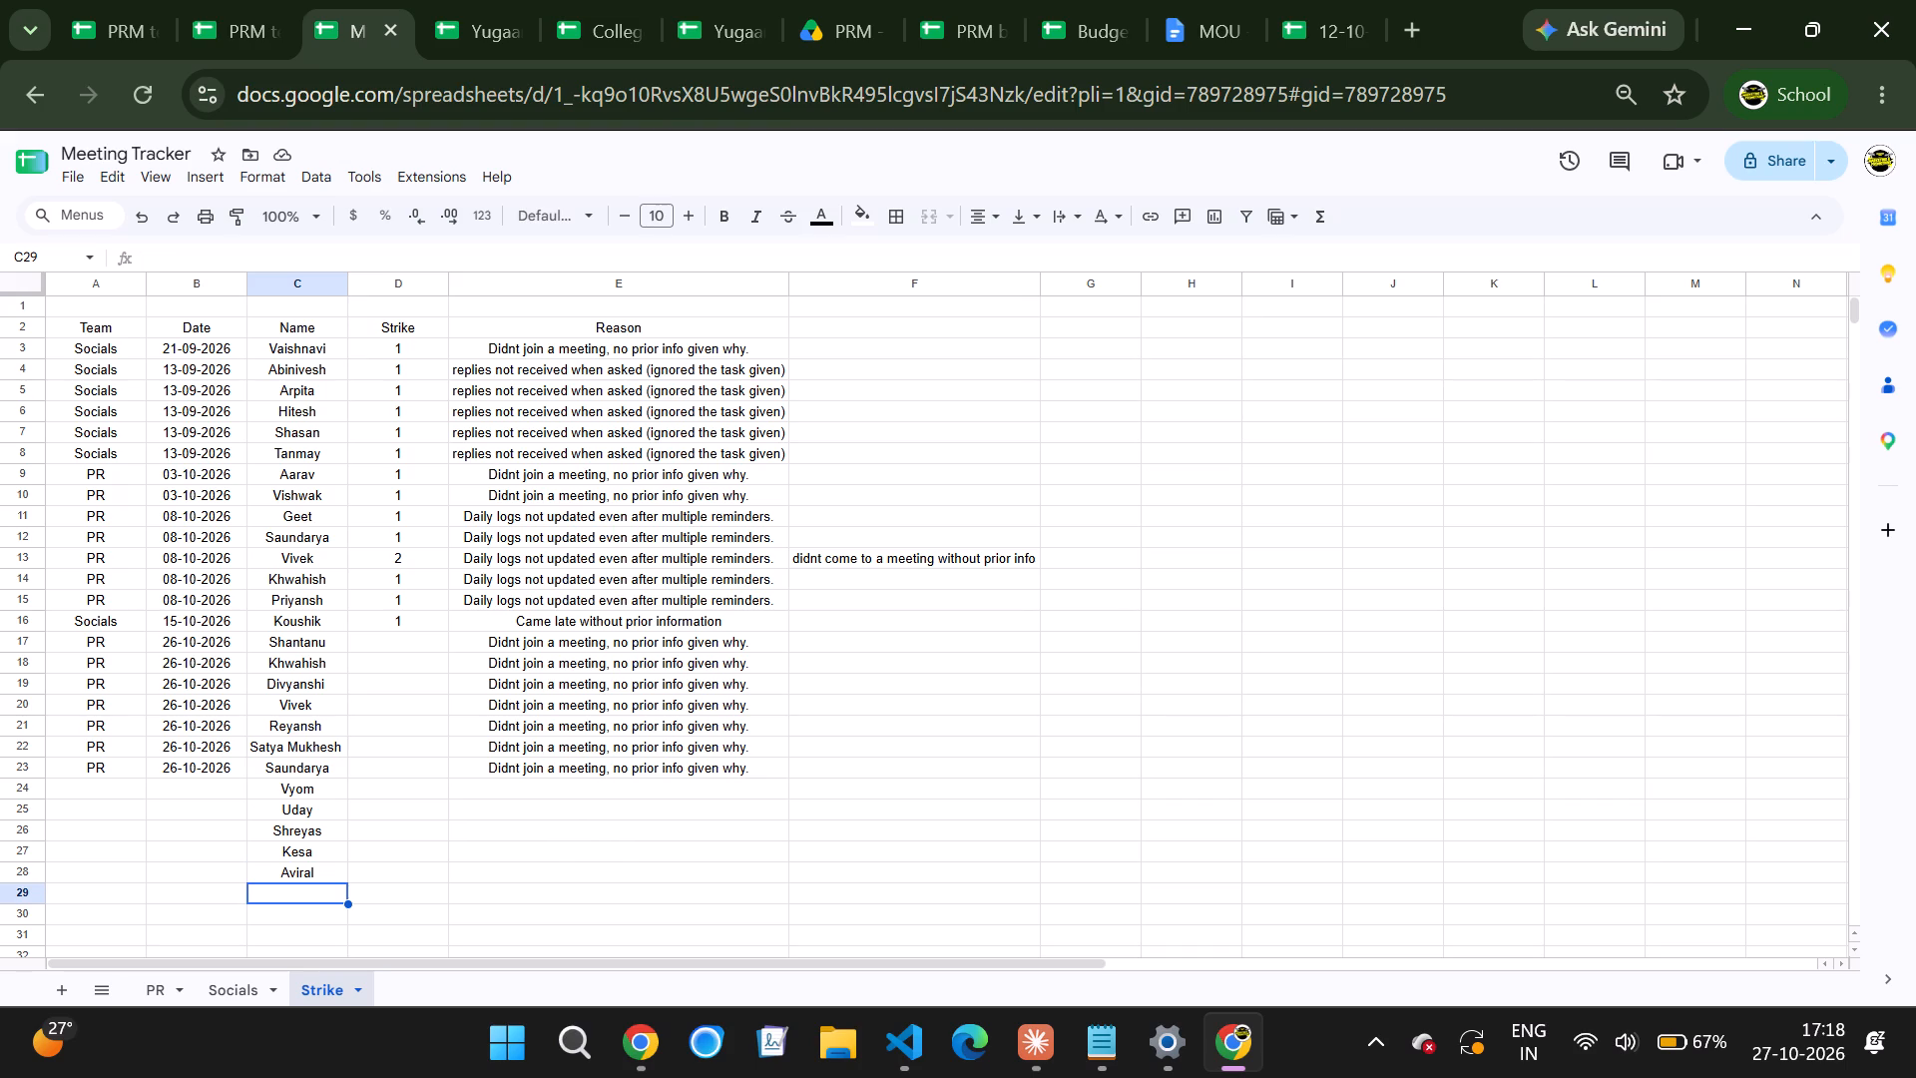
type("Vansh")
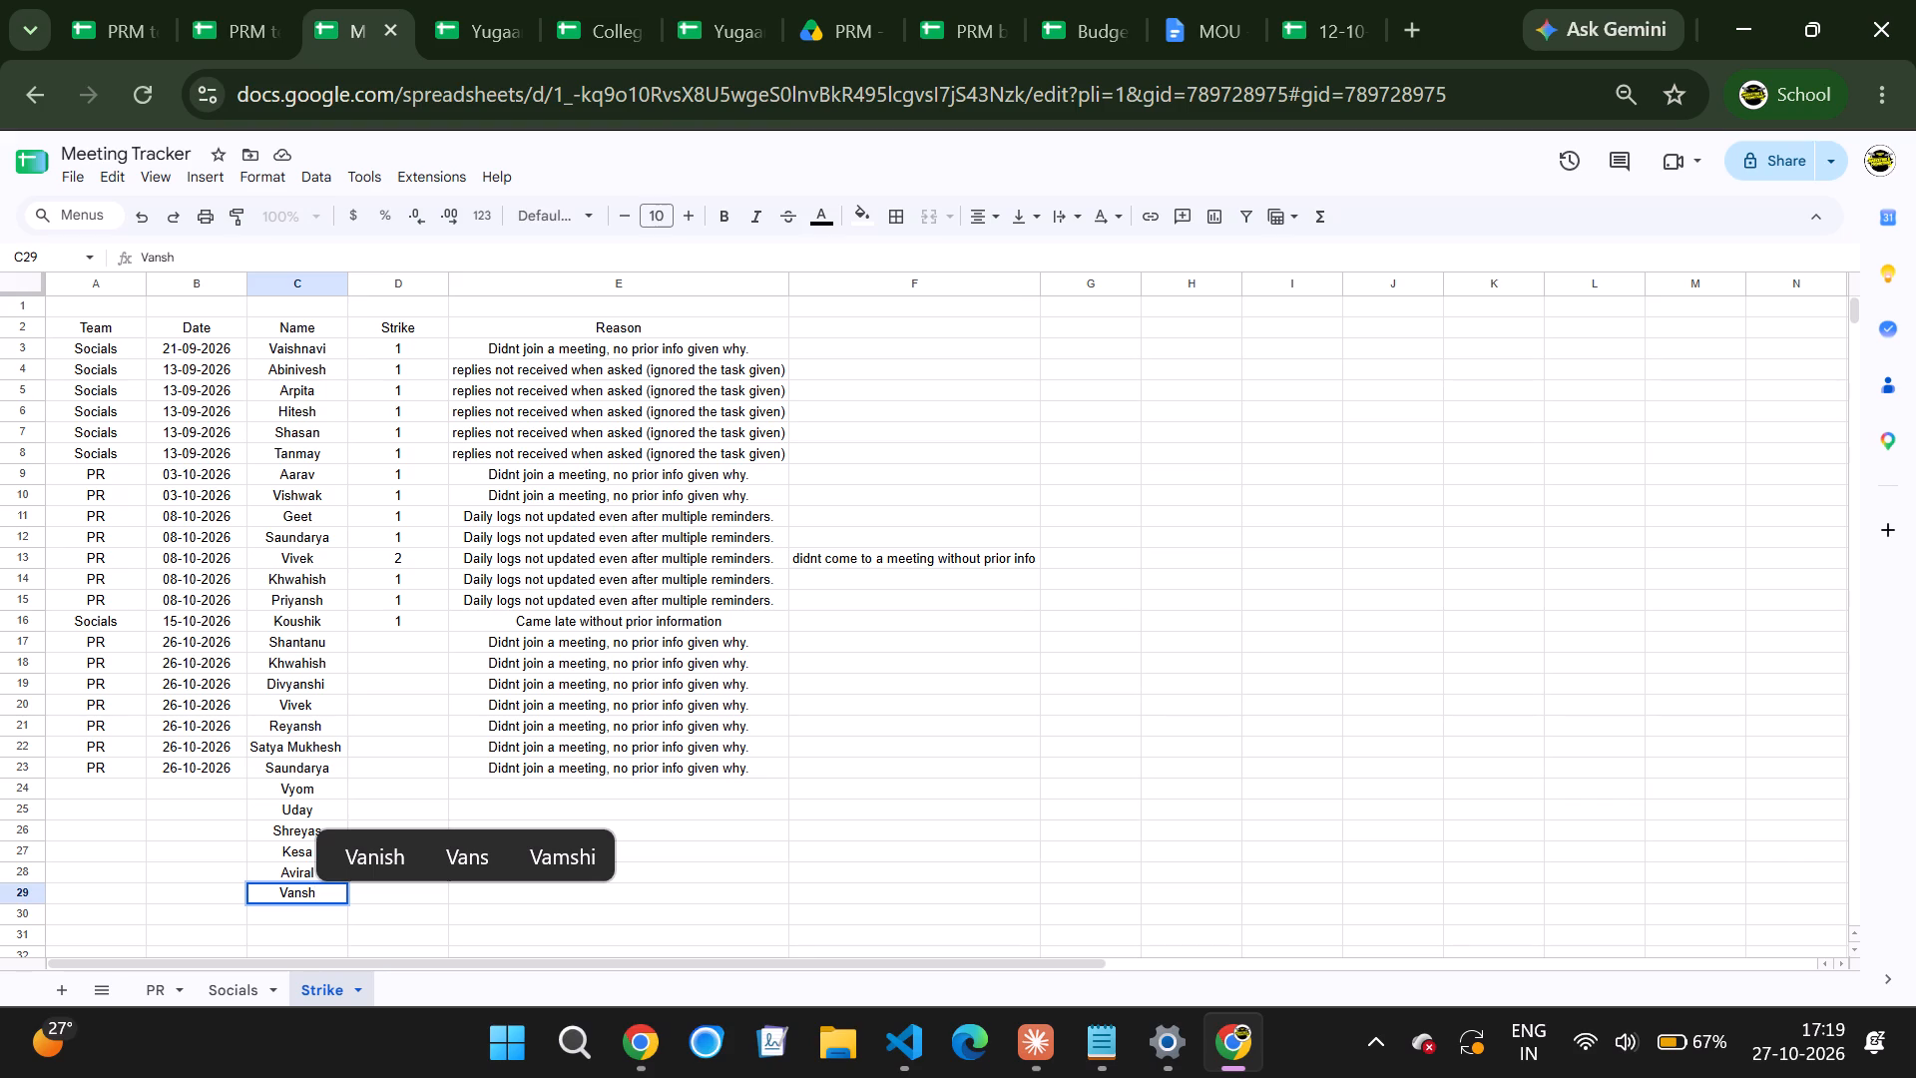
key("Return")
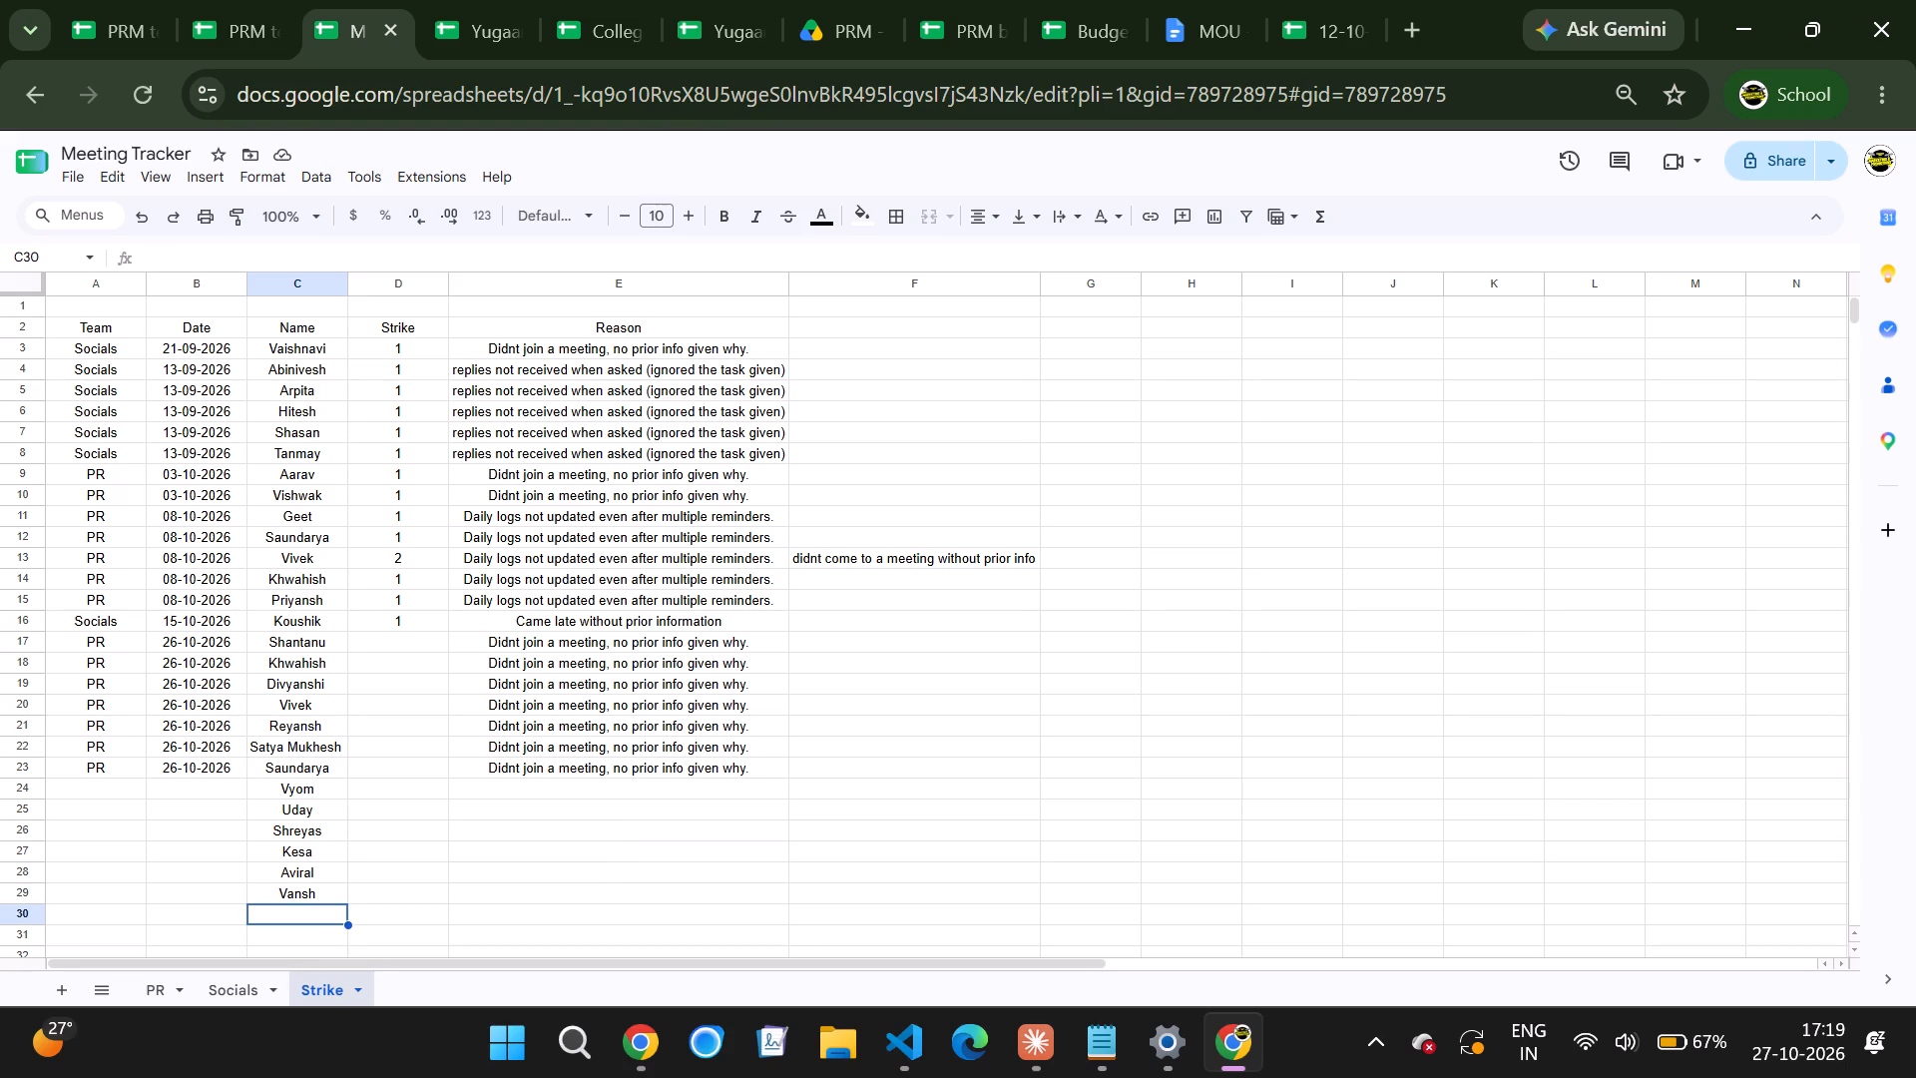
Enter Socials as the team in row 24 and fill it down through row 29.
left_click(101, 778)
left_click(103, 786)
type("Socials")
key("Return")
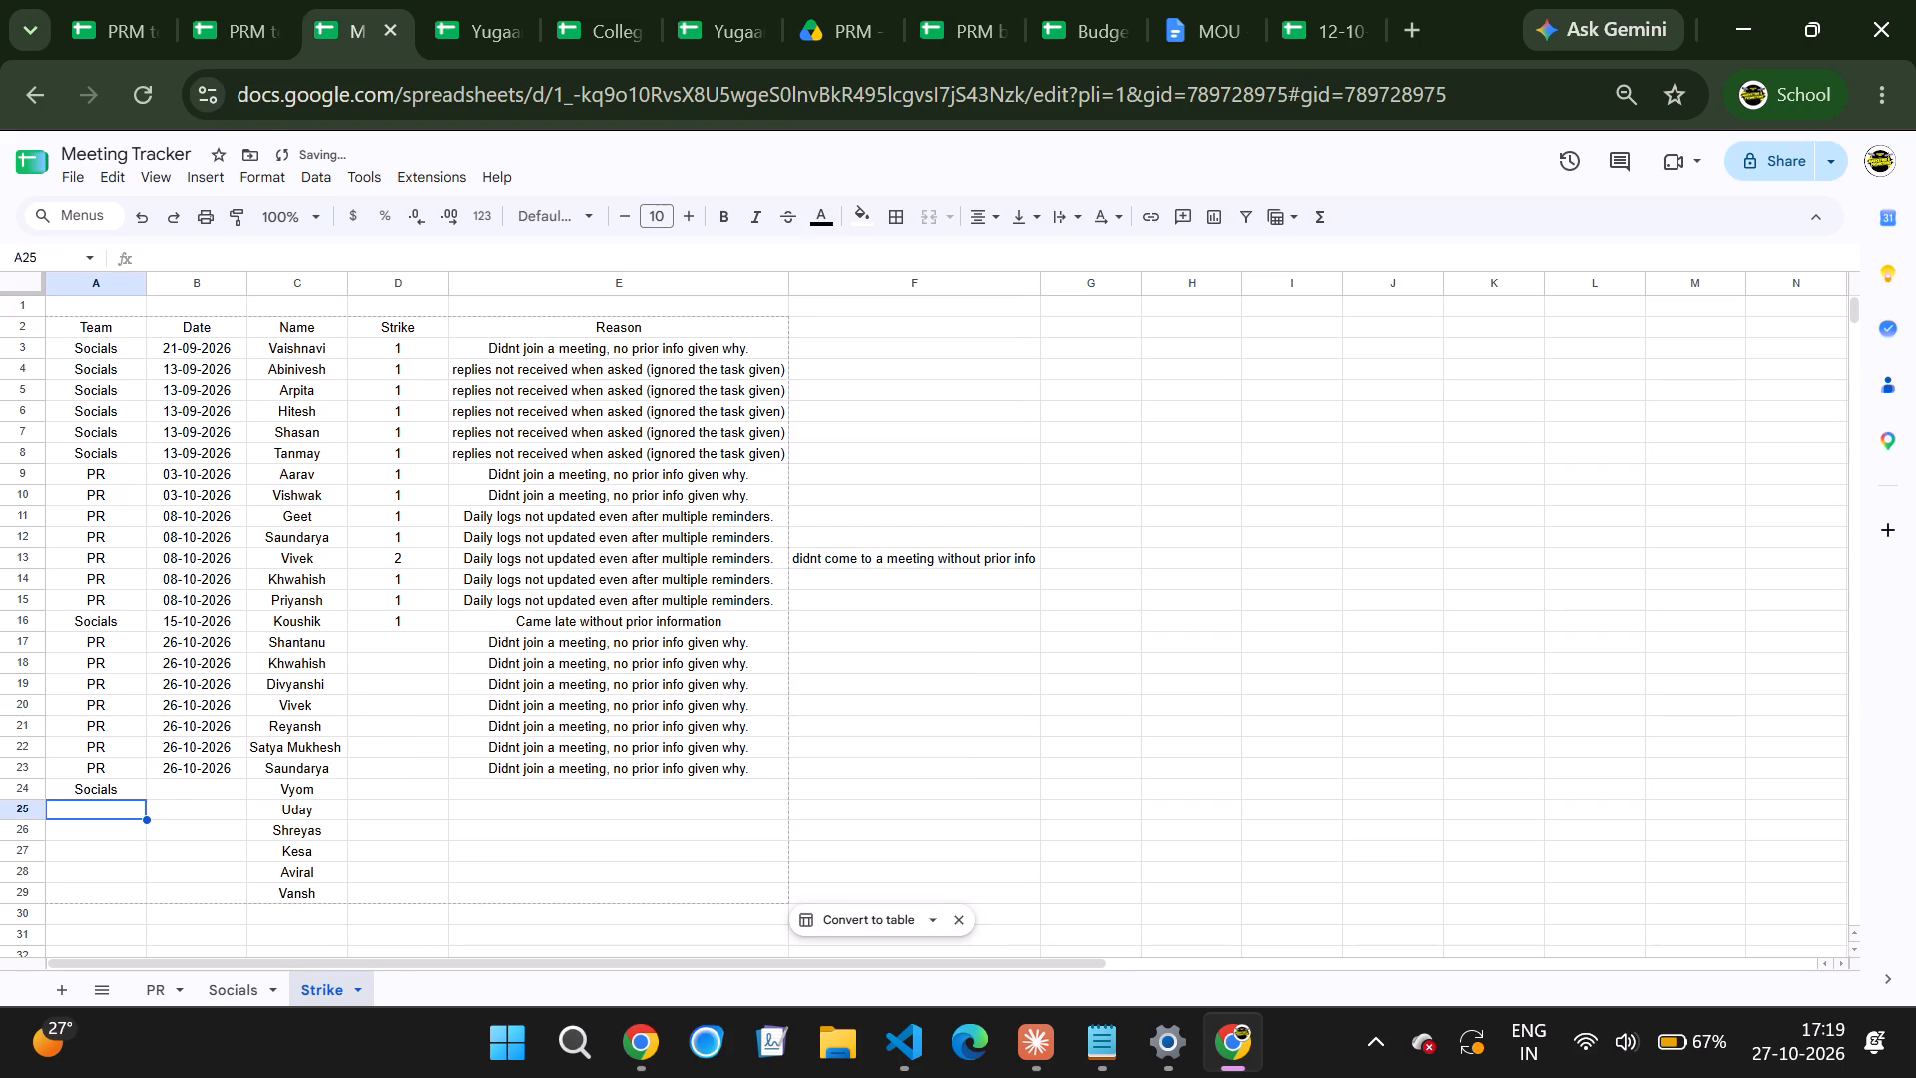
left_click(112, 789)
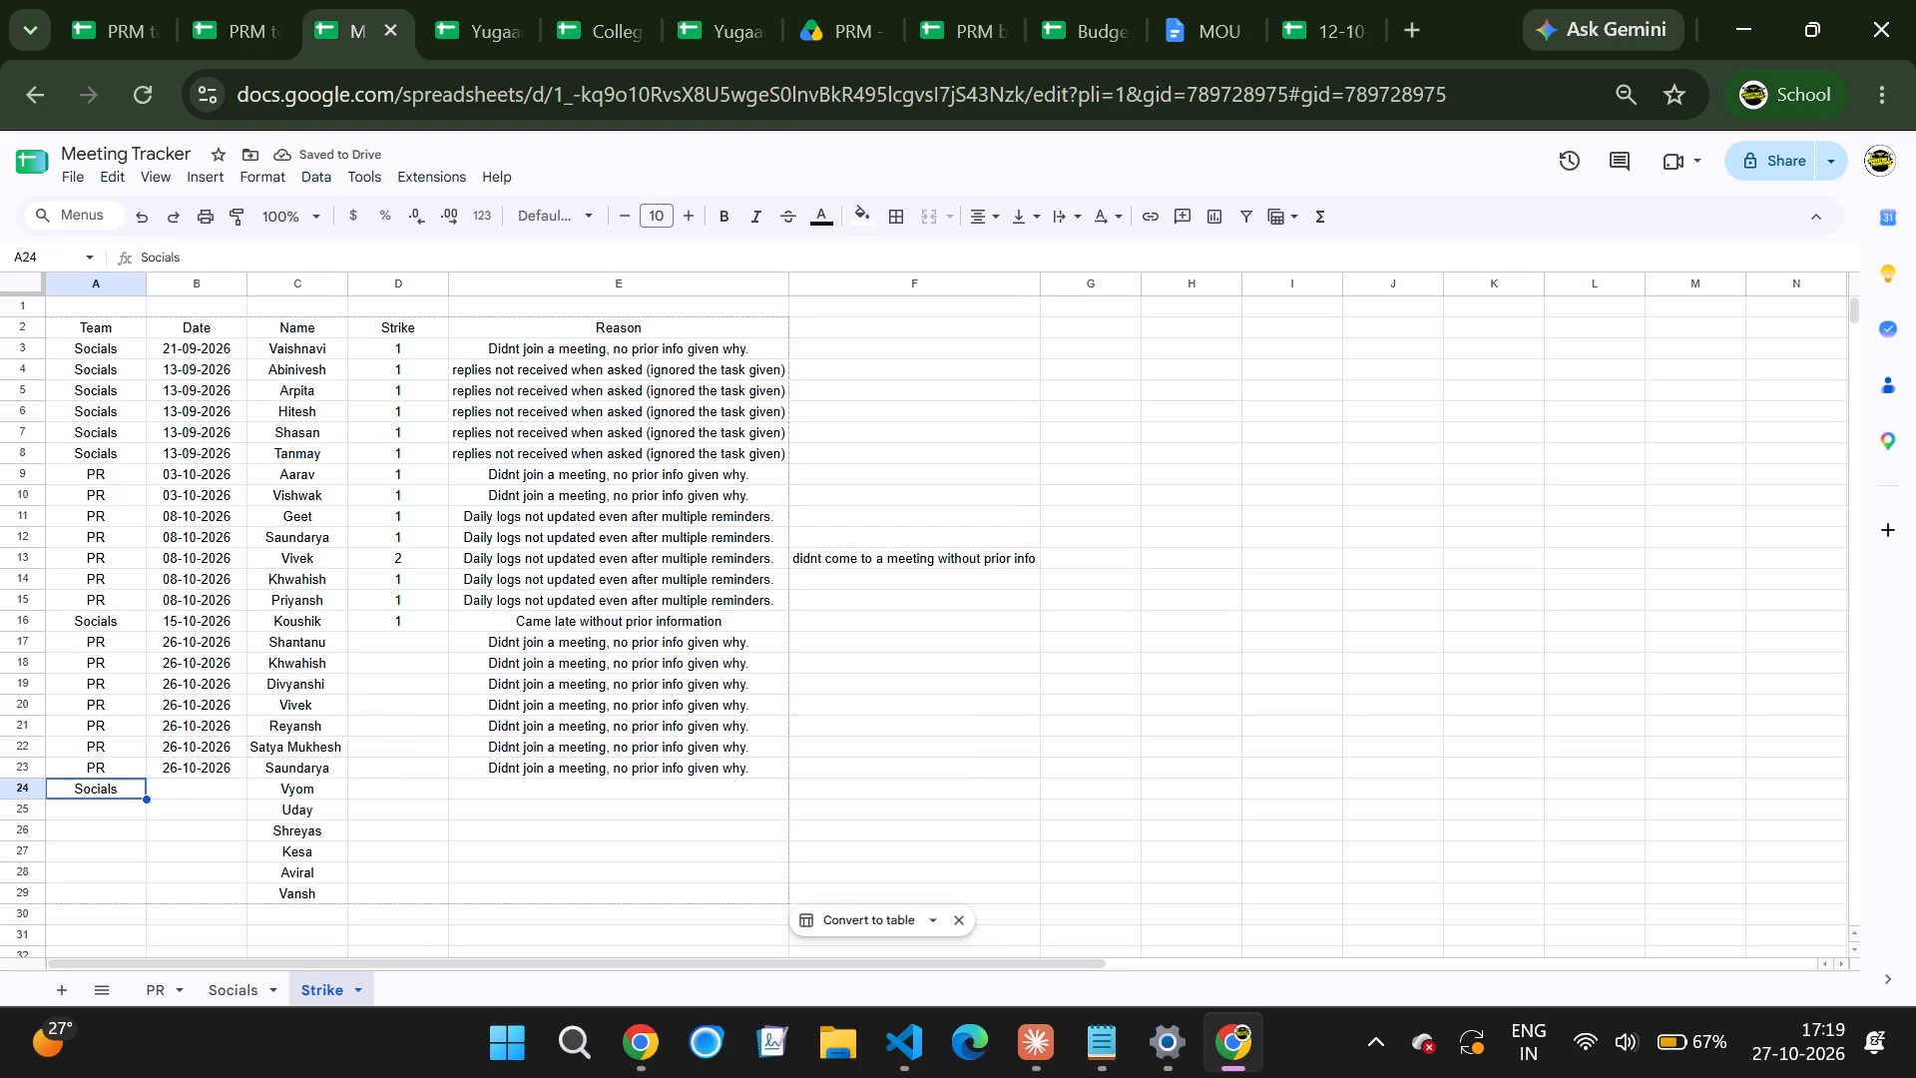
left_click_drag(146, 801, 142, 894)
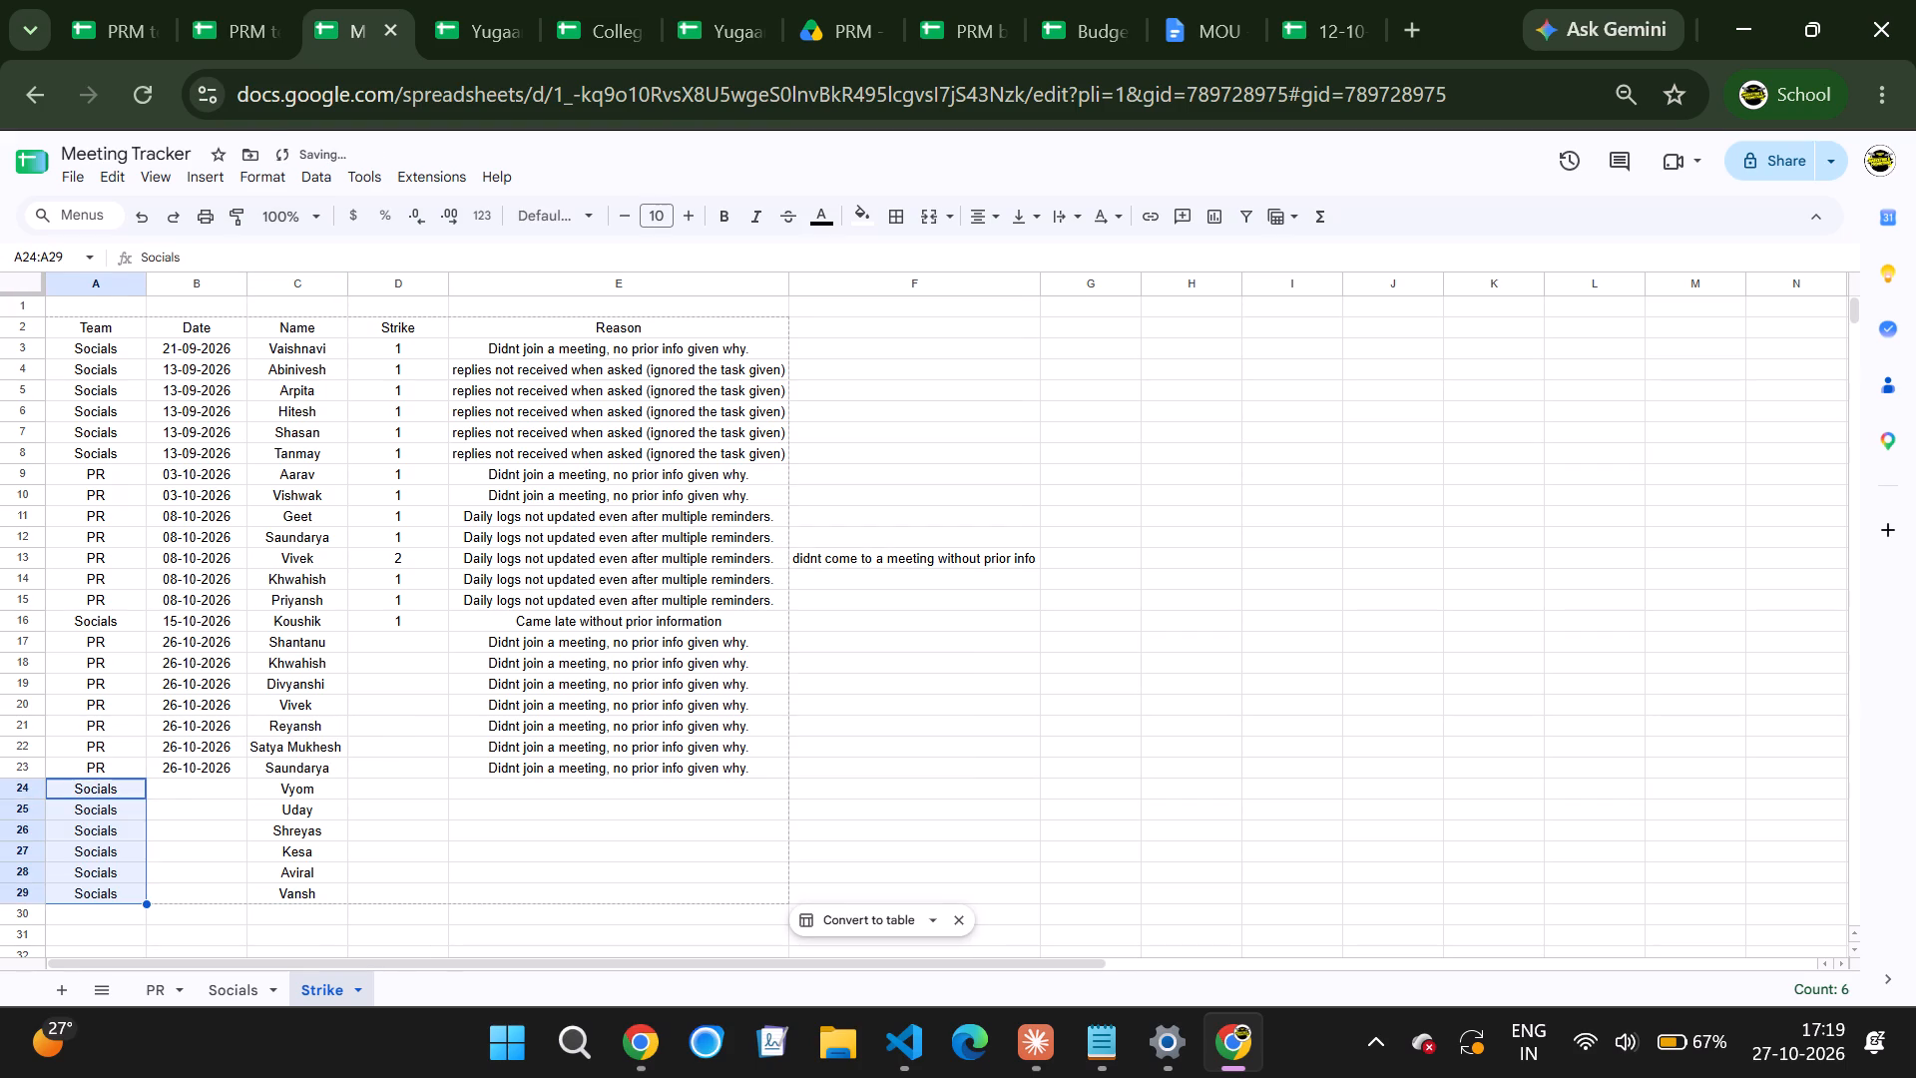
Extend the date 26-10-2026 down the Date column to cover the Socials members in rows 24 to 29.
left_click_drag(210, 674, 214, 755)
left_click_drag(247, 752, 237, 892)
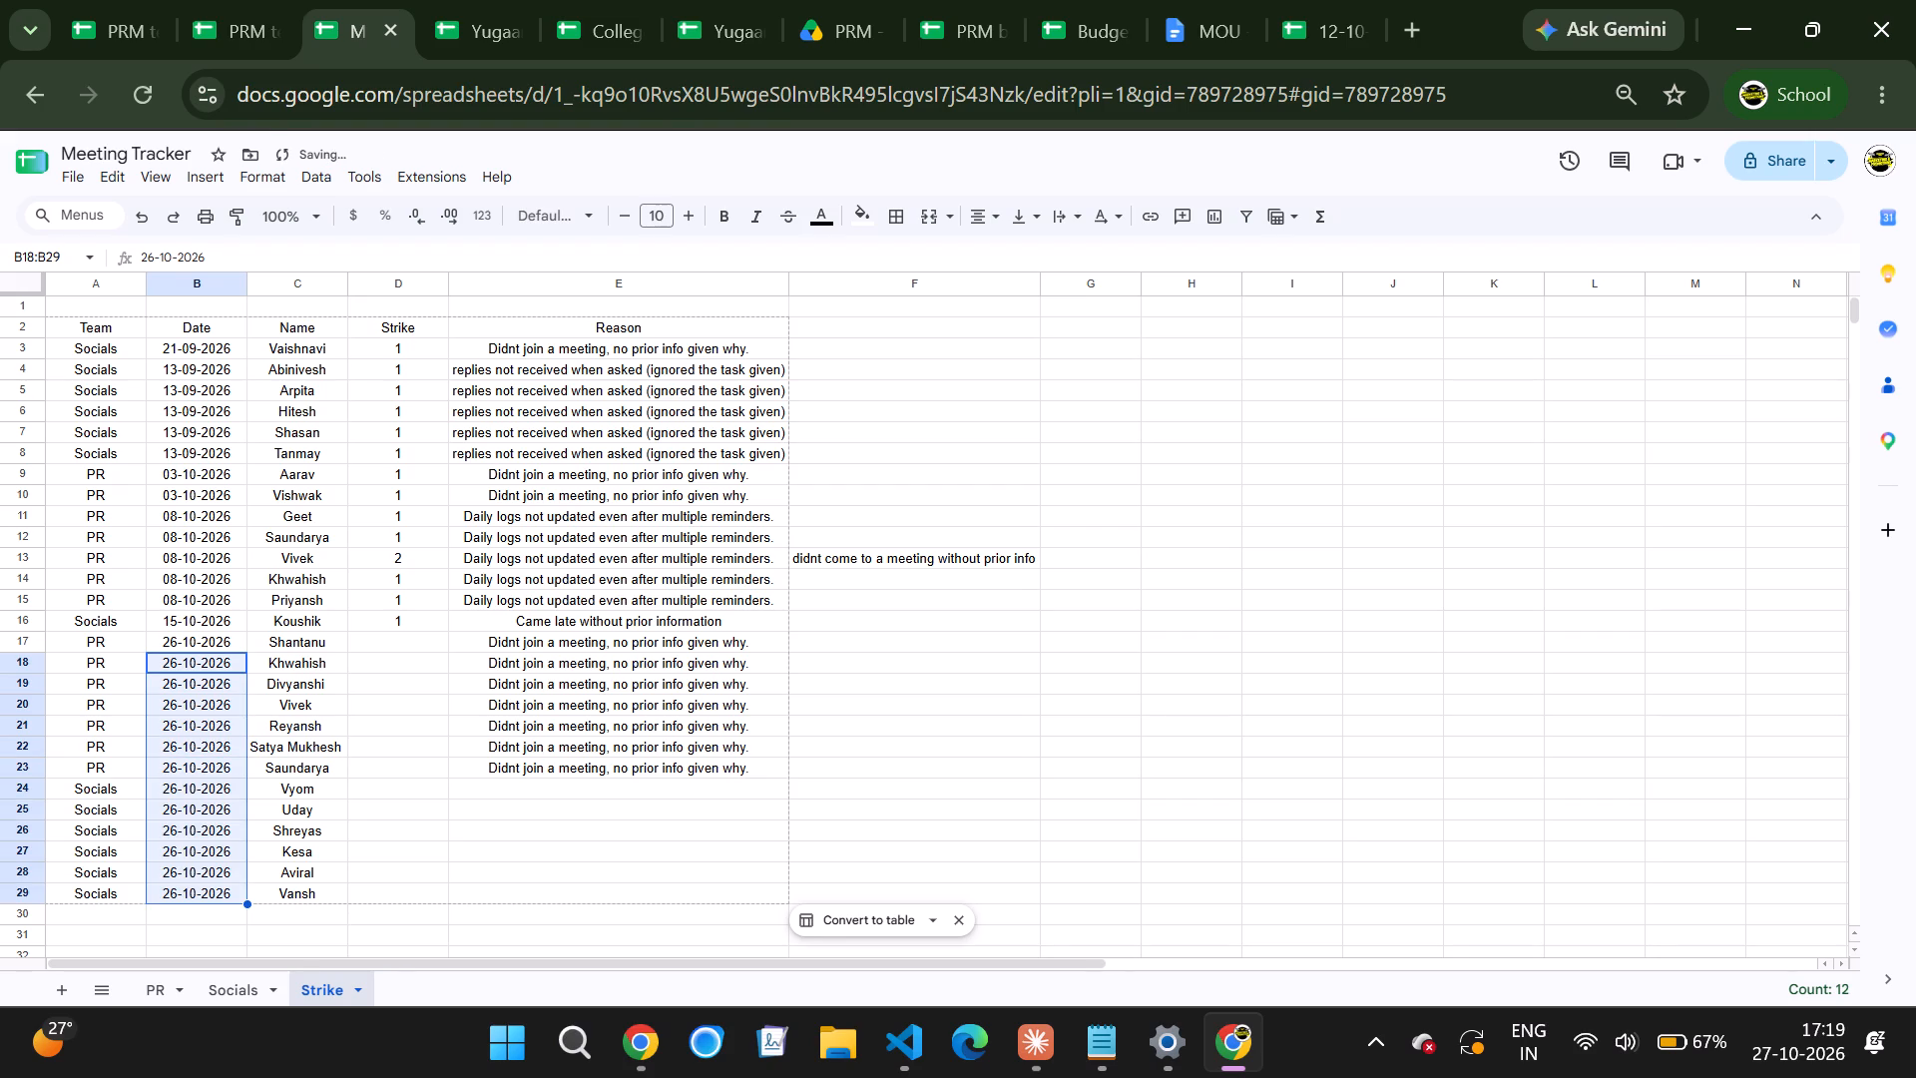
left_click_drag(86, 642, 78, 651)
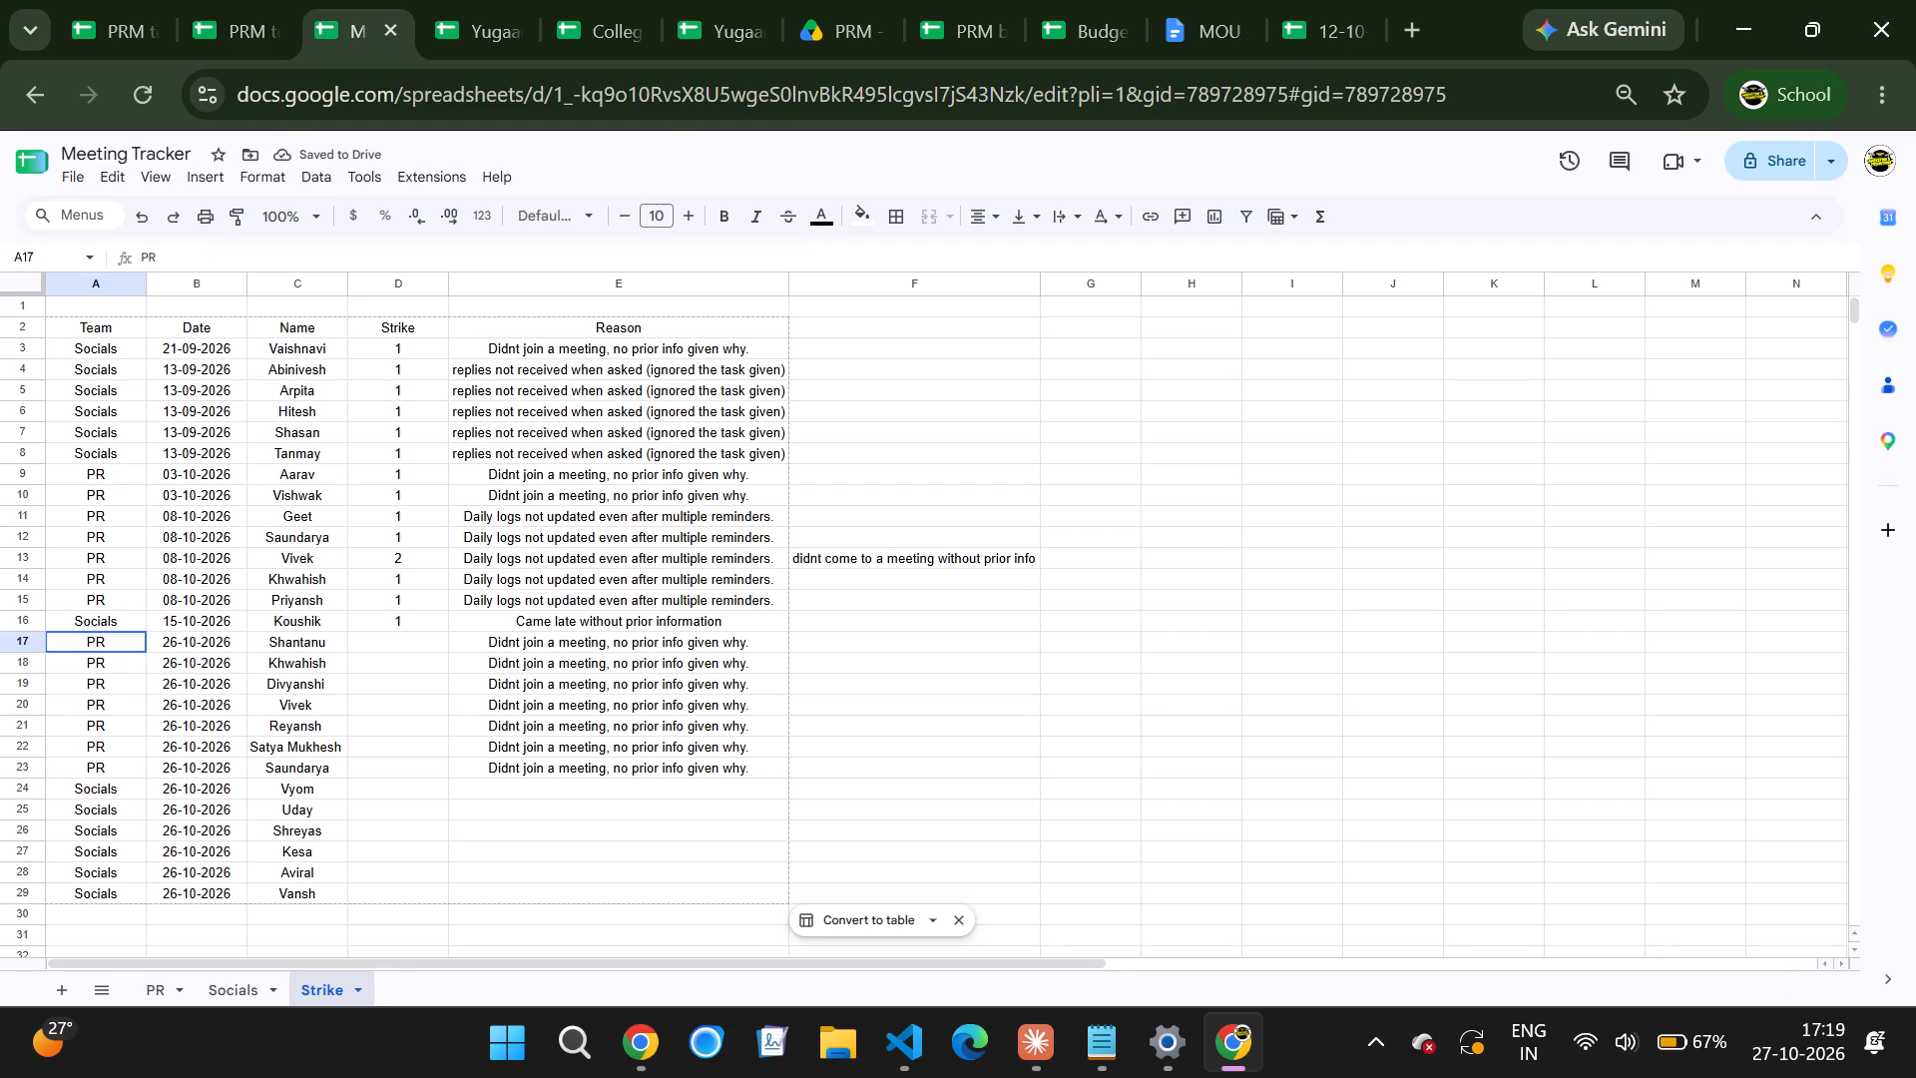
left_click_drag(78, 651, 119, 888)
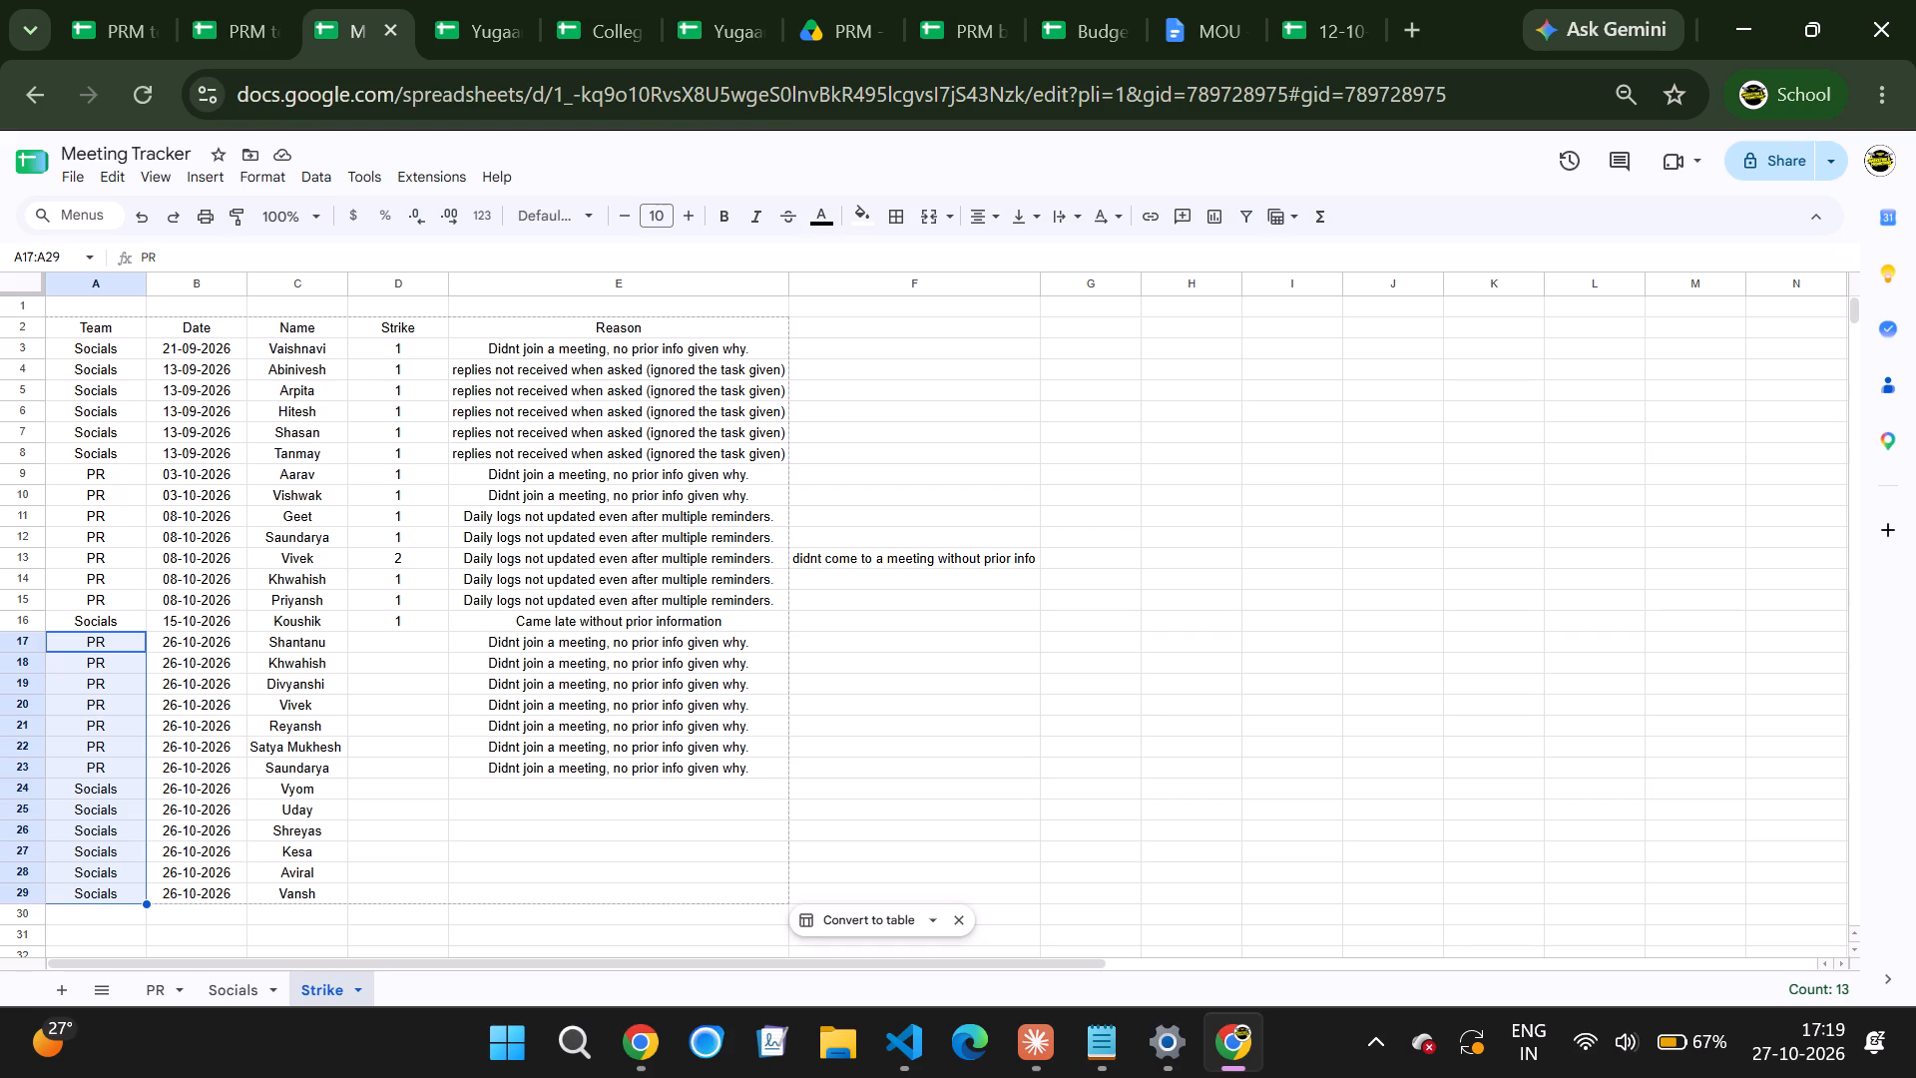
Copy the "replies not received when asked (ignored the task given)" reason from row 4 into the Reason column for rows 24 to 29.
left_click(527, 800)
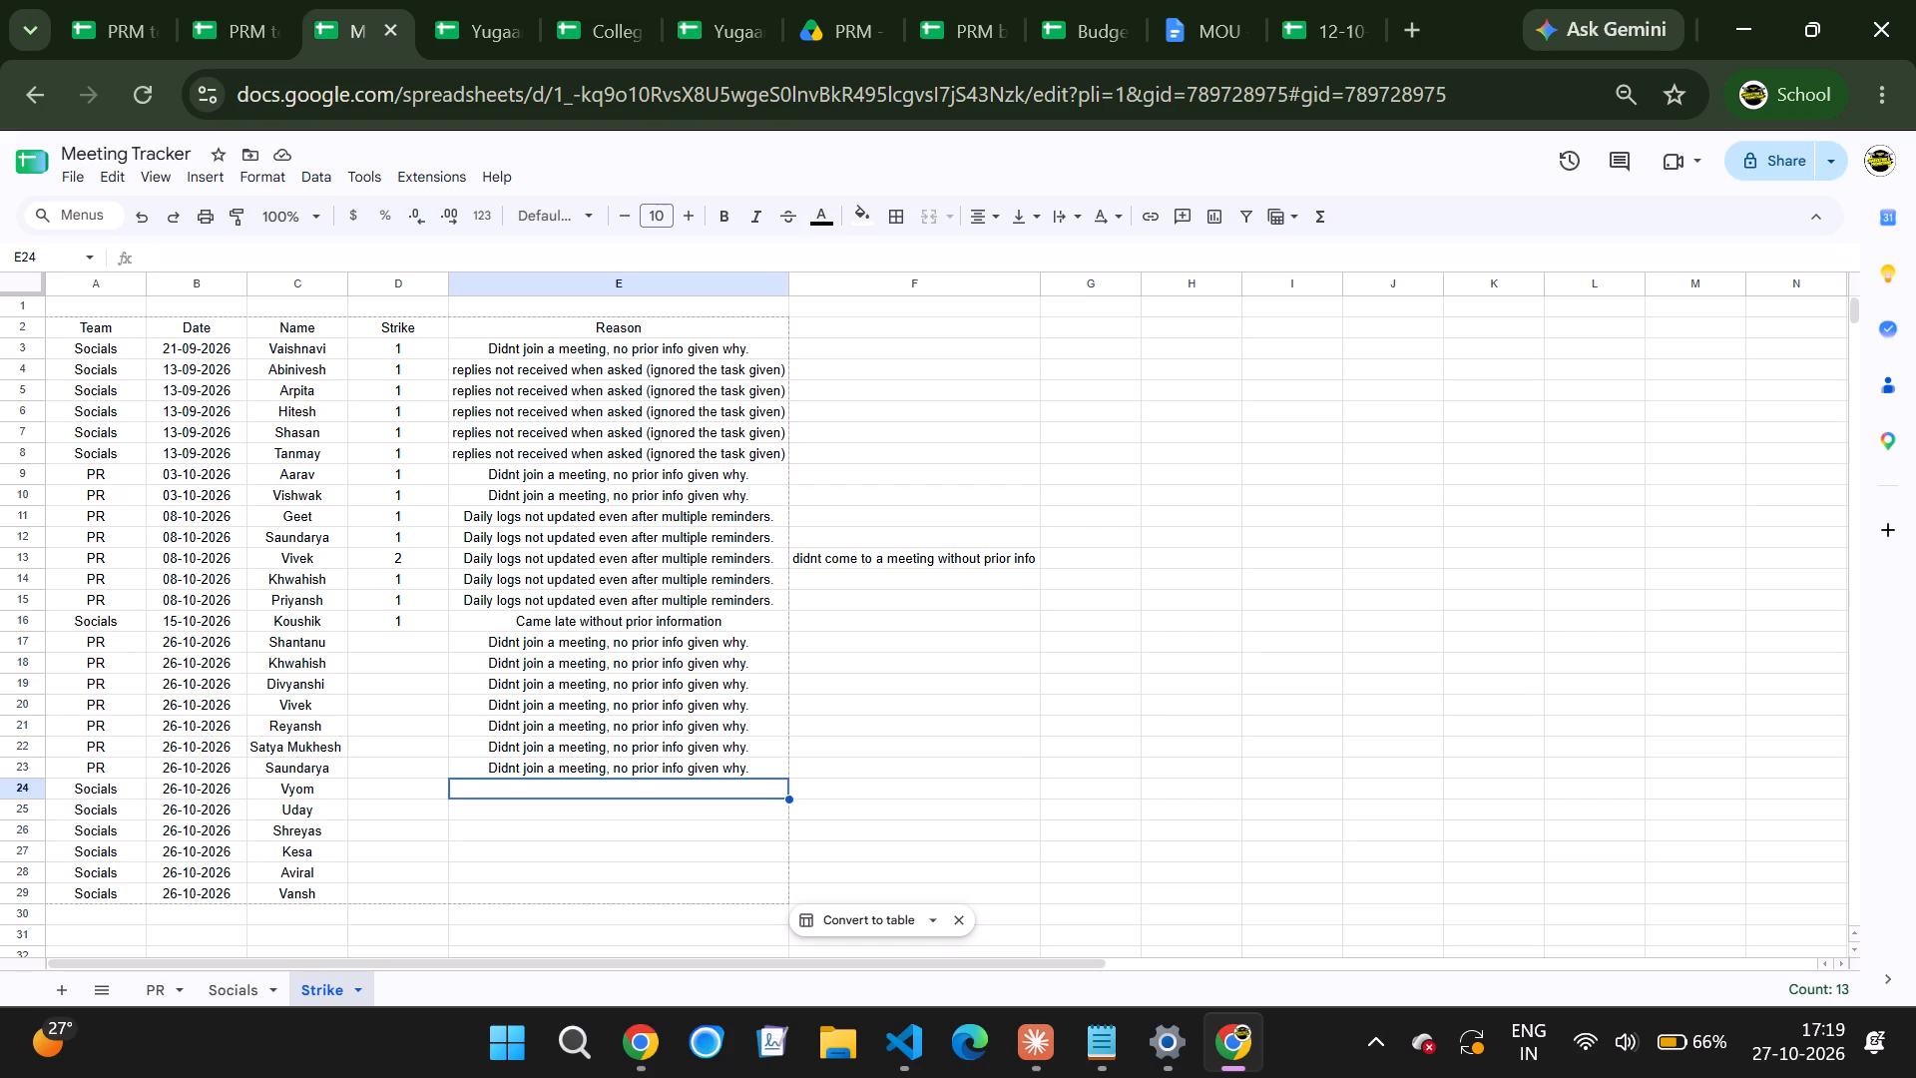
left_click(620, 371)
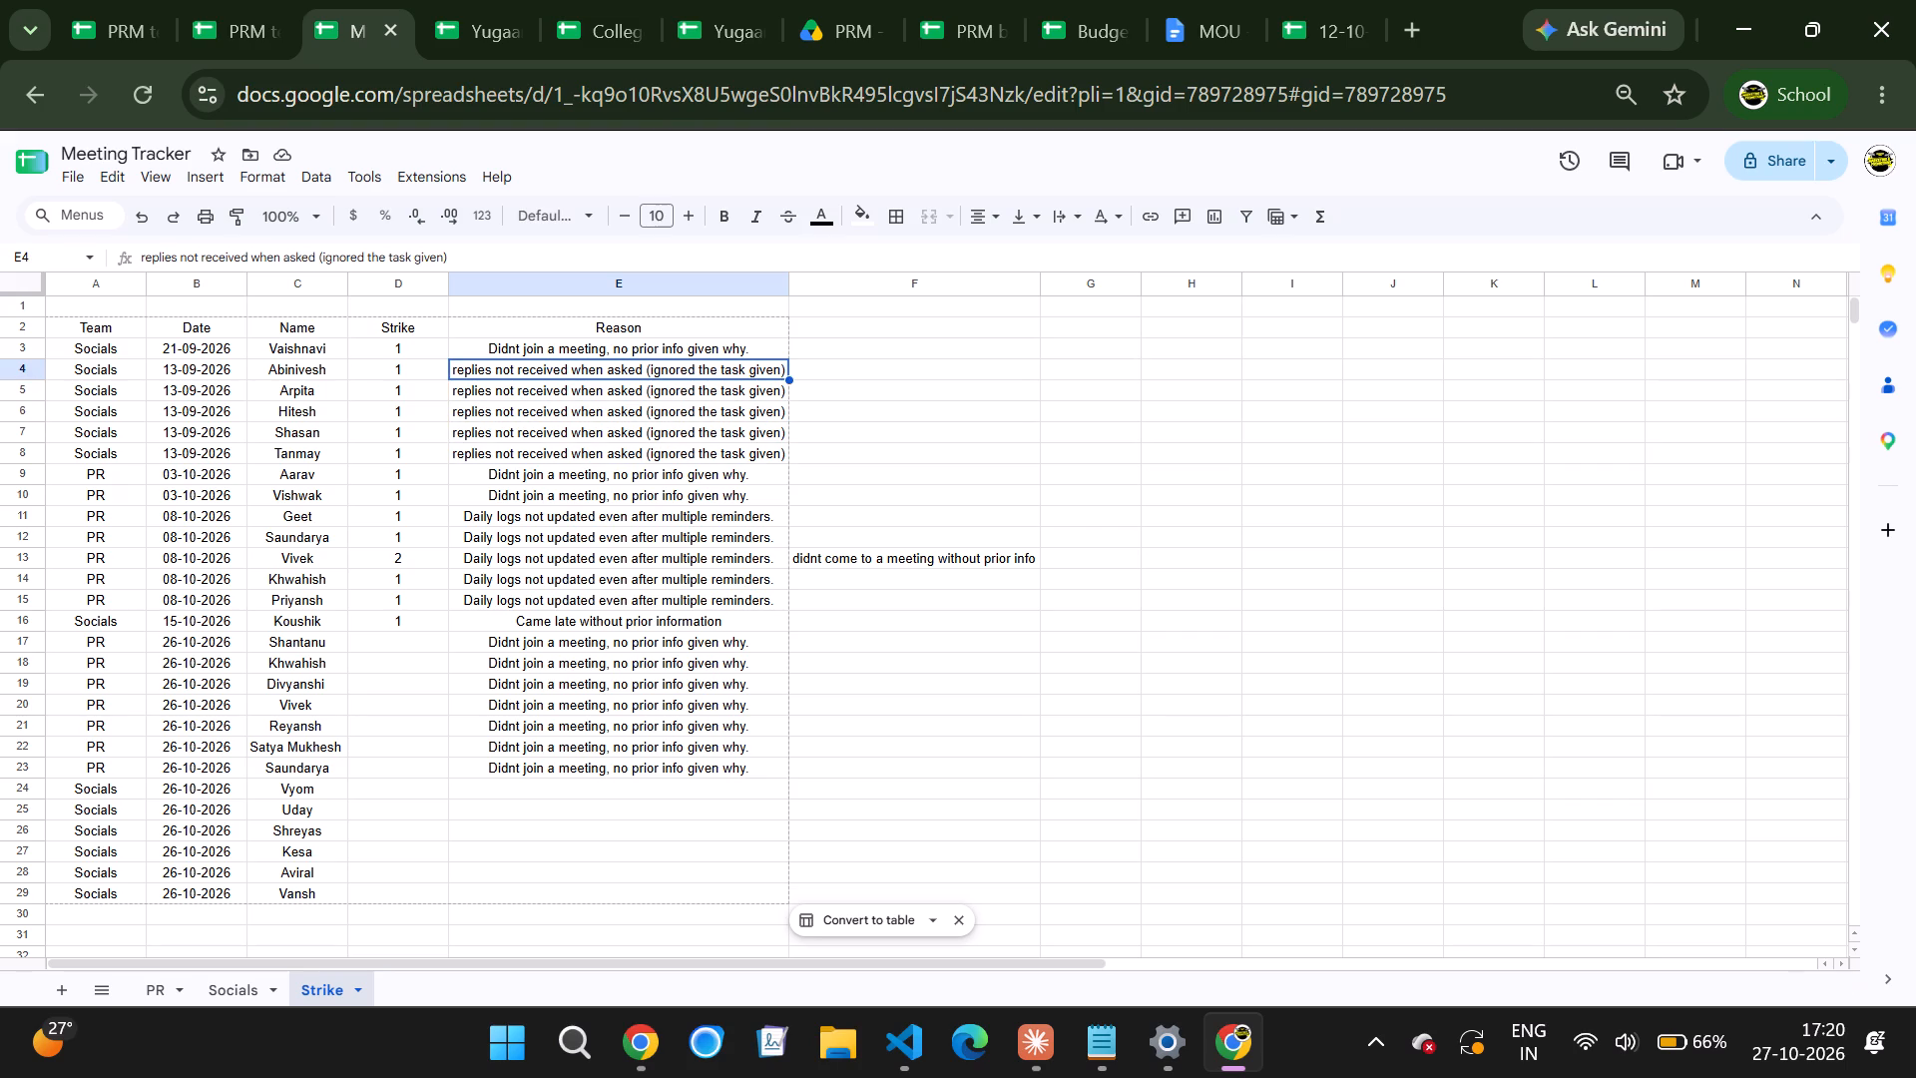
left_click(623, 374)
key("ctrl+c")
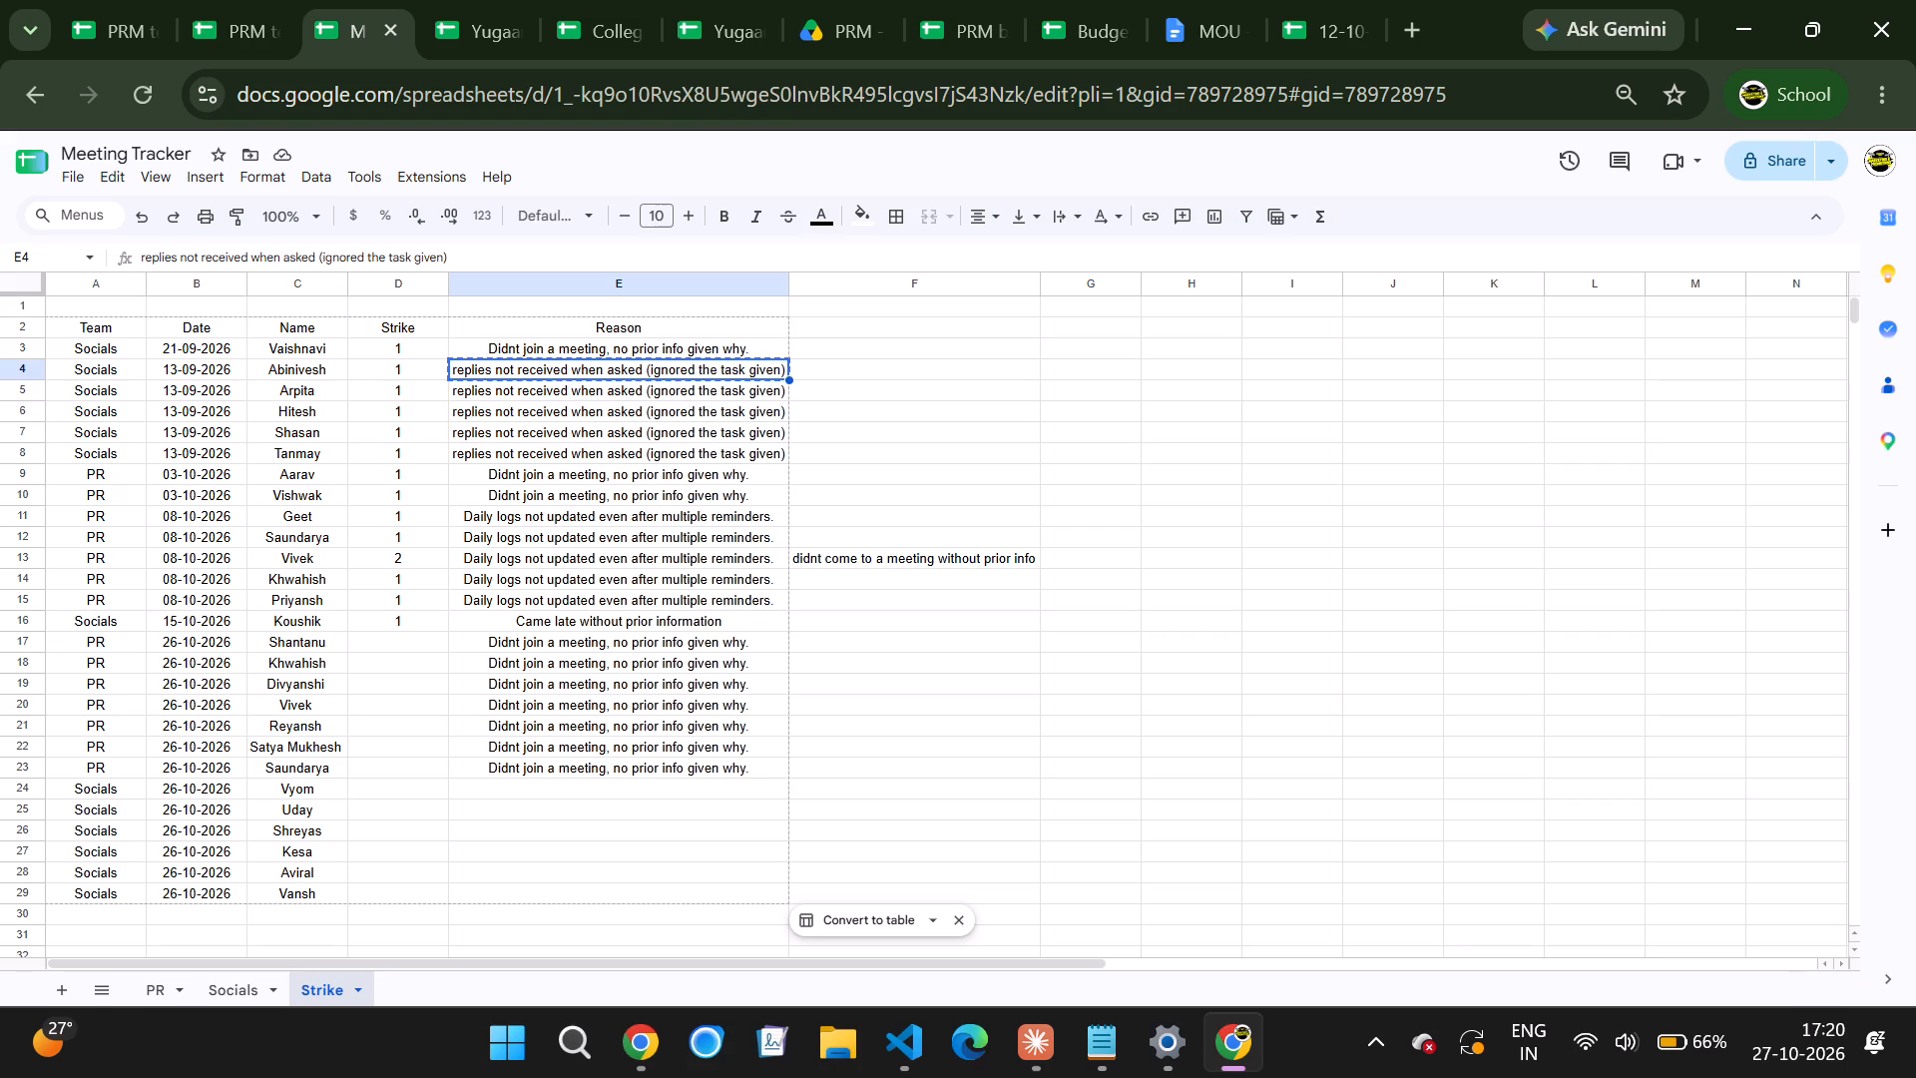
left_click(633, 785)
key("ctrl+v")
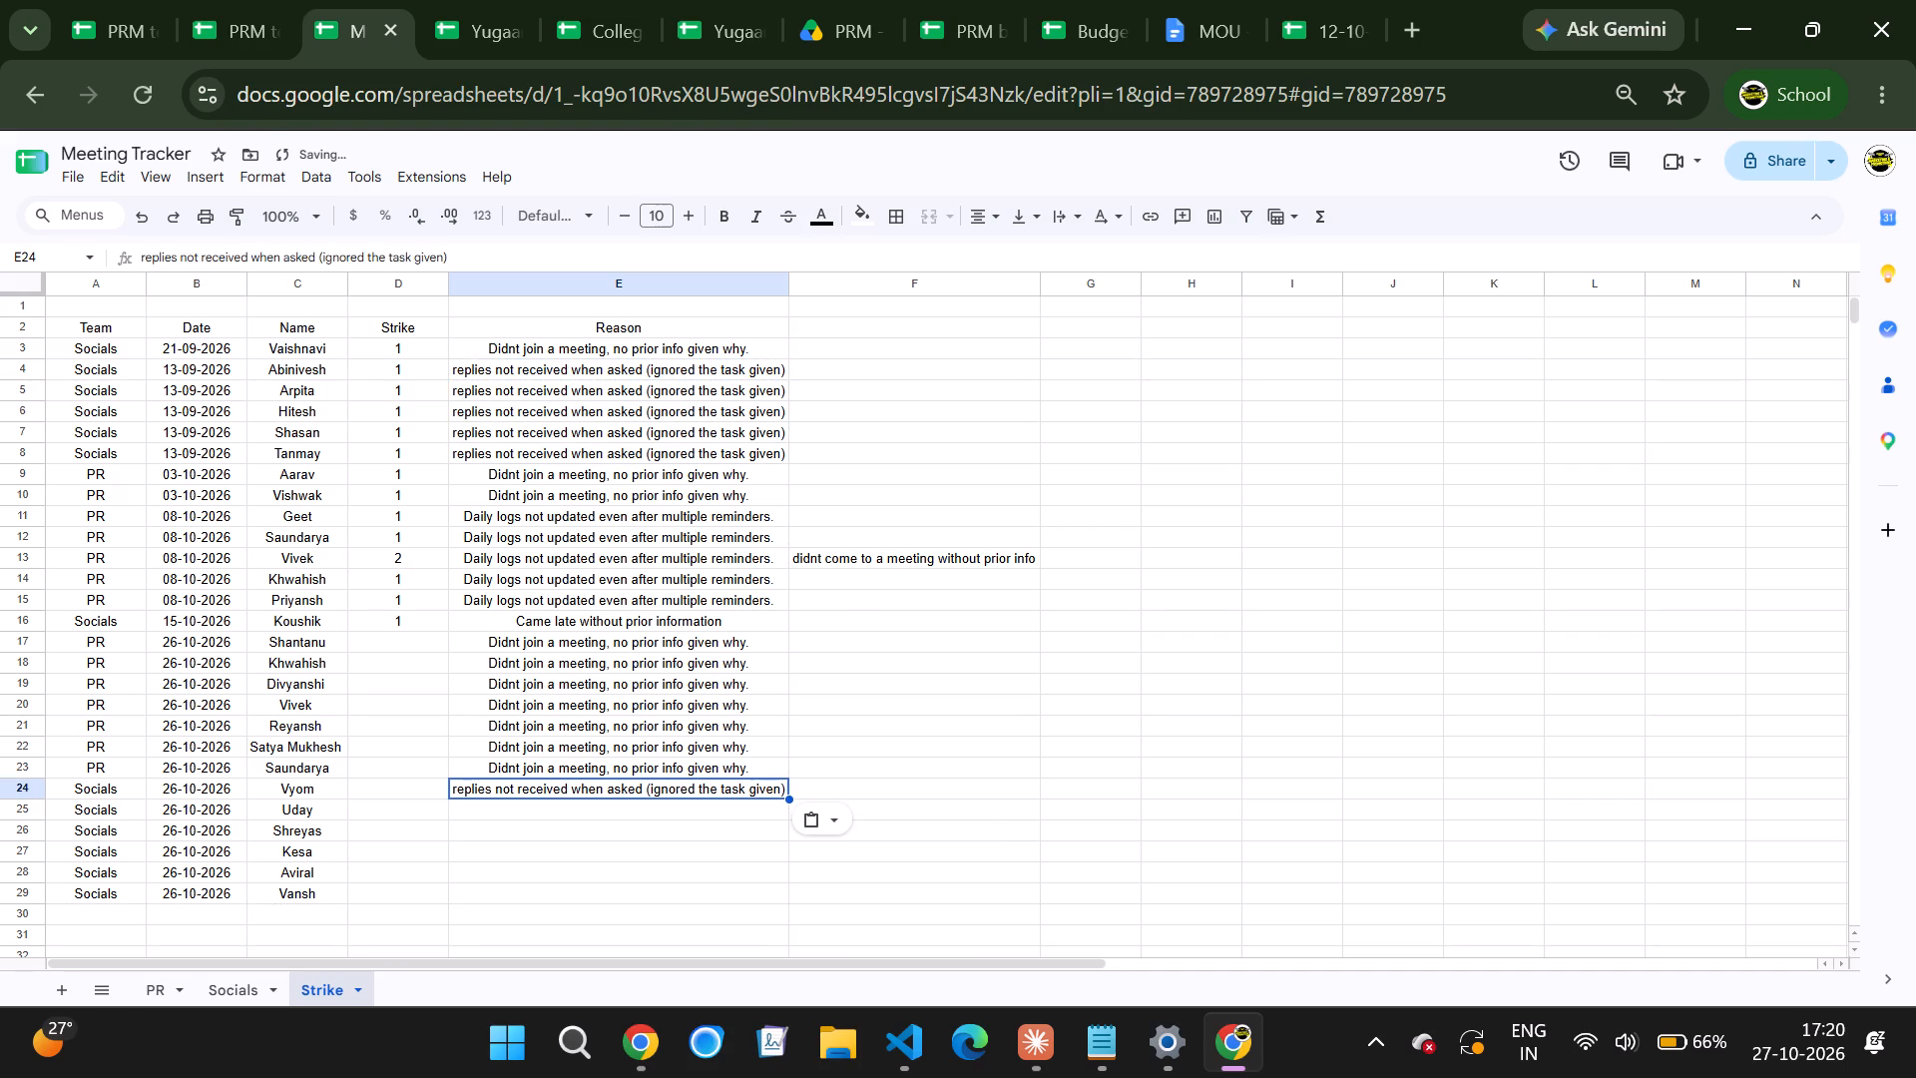
left_click_drag(787, 795, 789, 892)
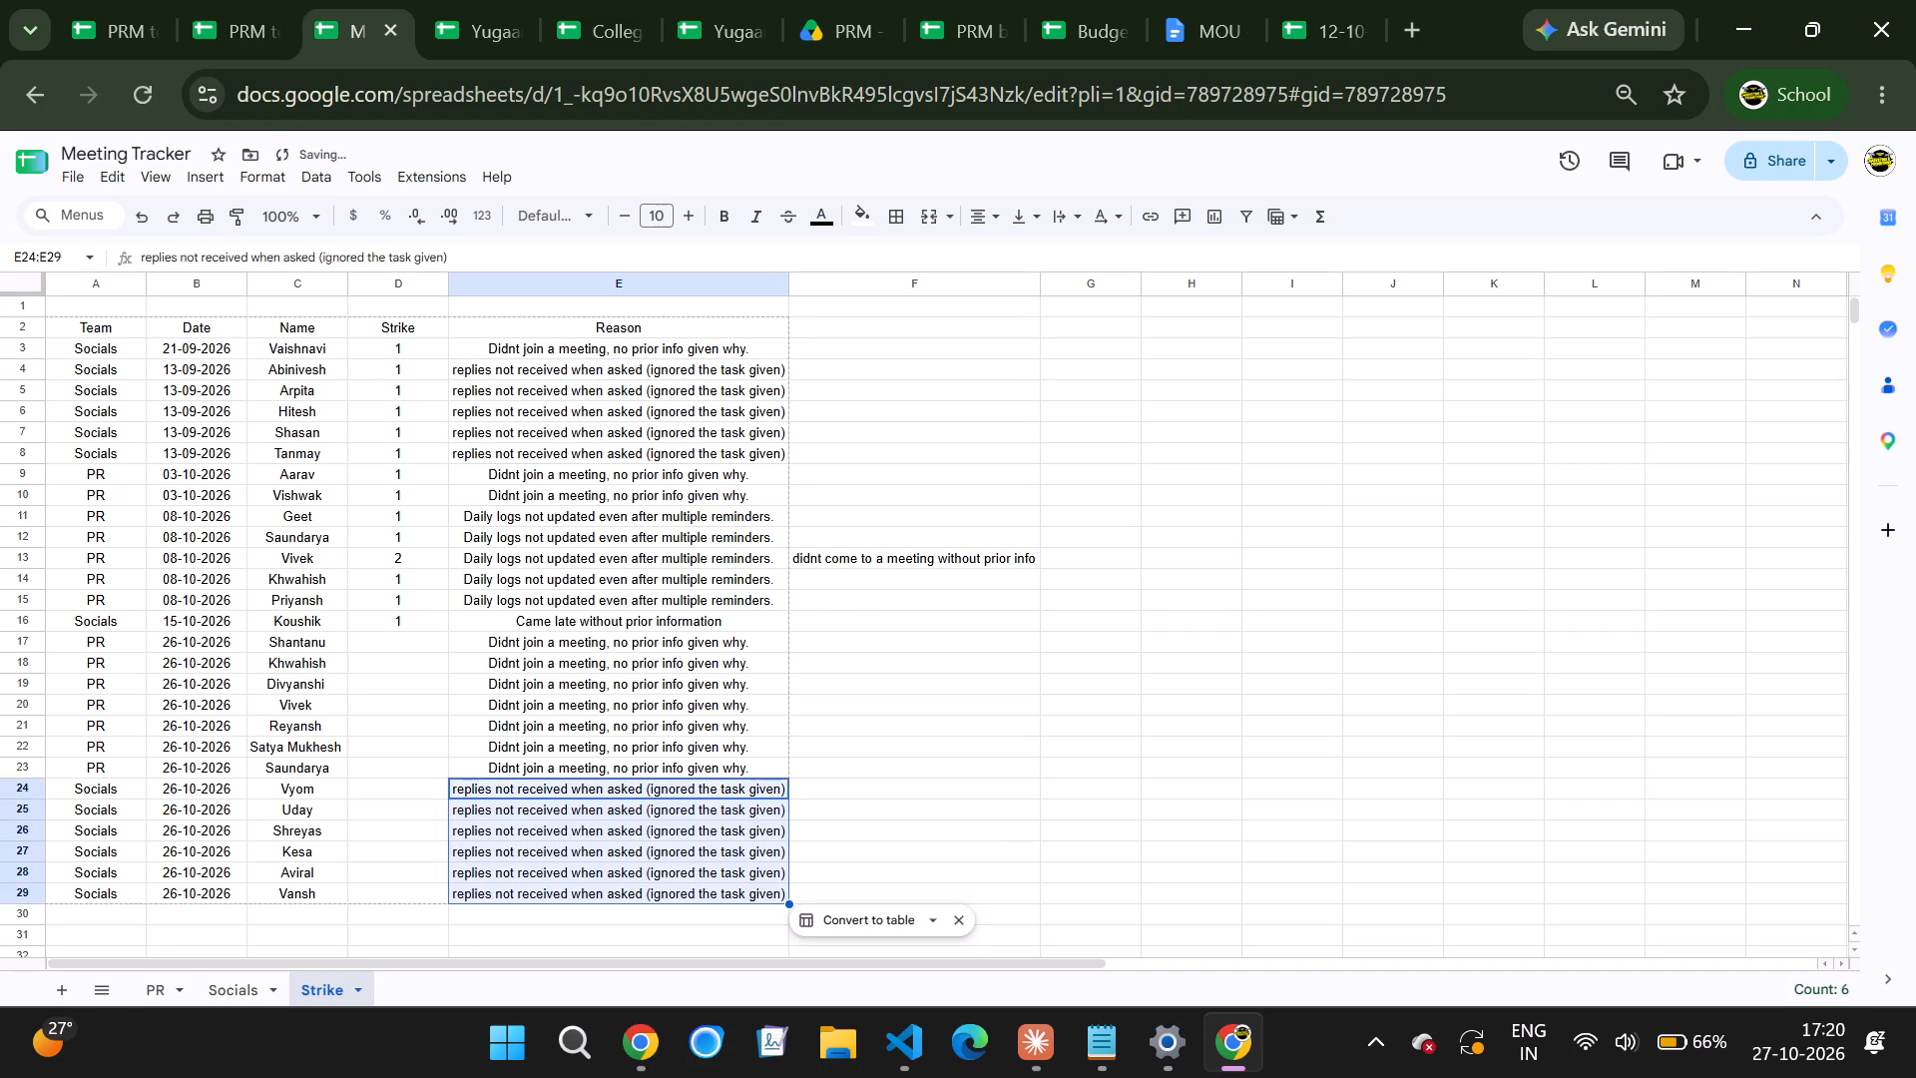
left_click(949, 751)
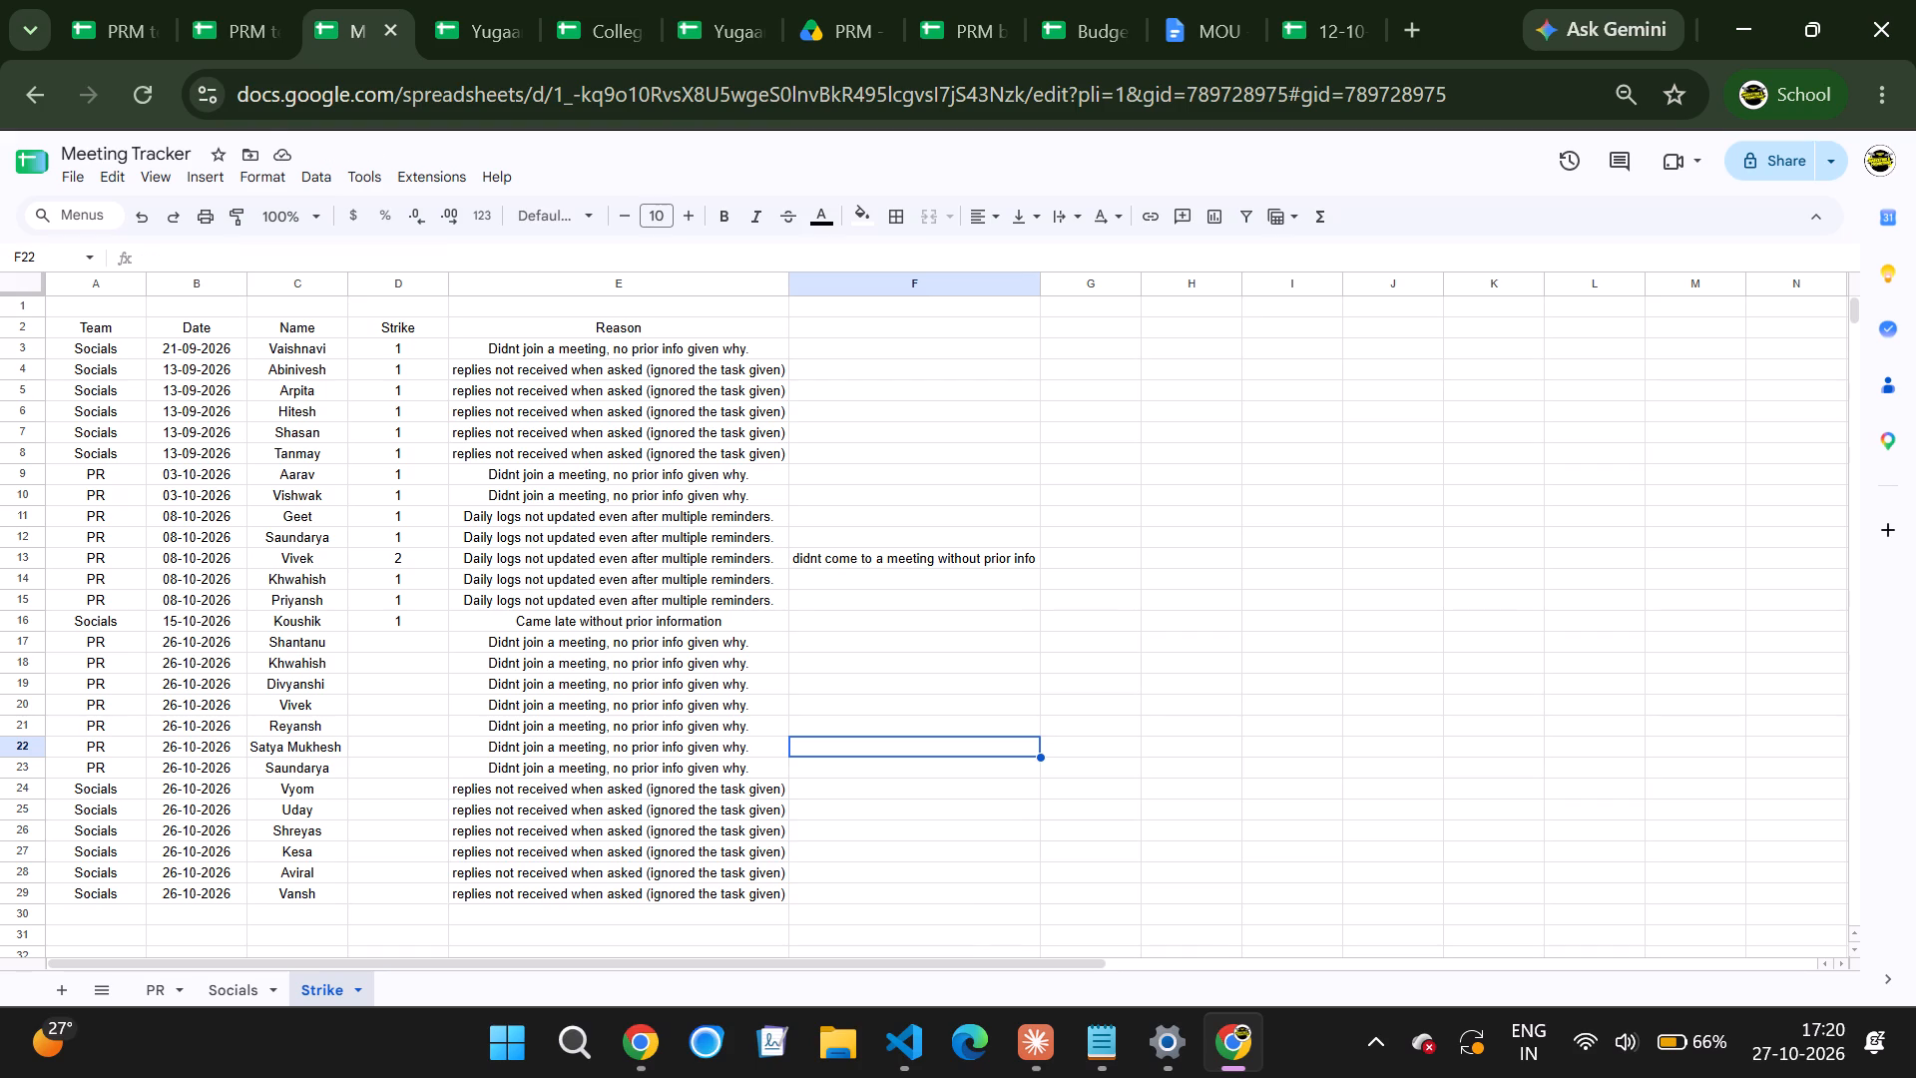
Enter 1 as Shantanu's strike count in row 17.
left_click(390, 637)
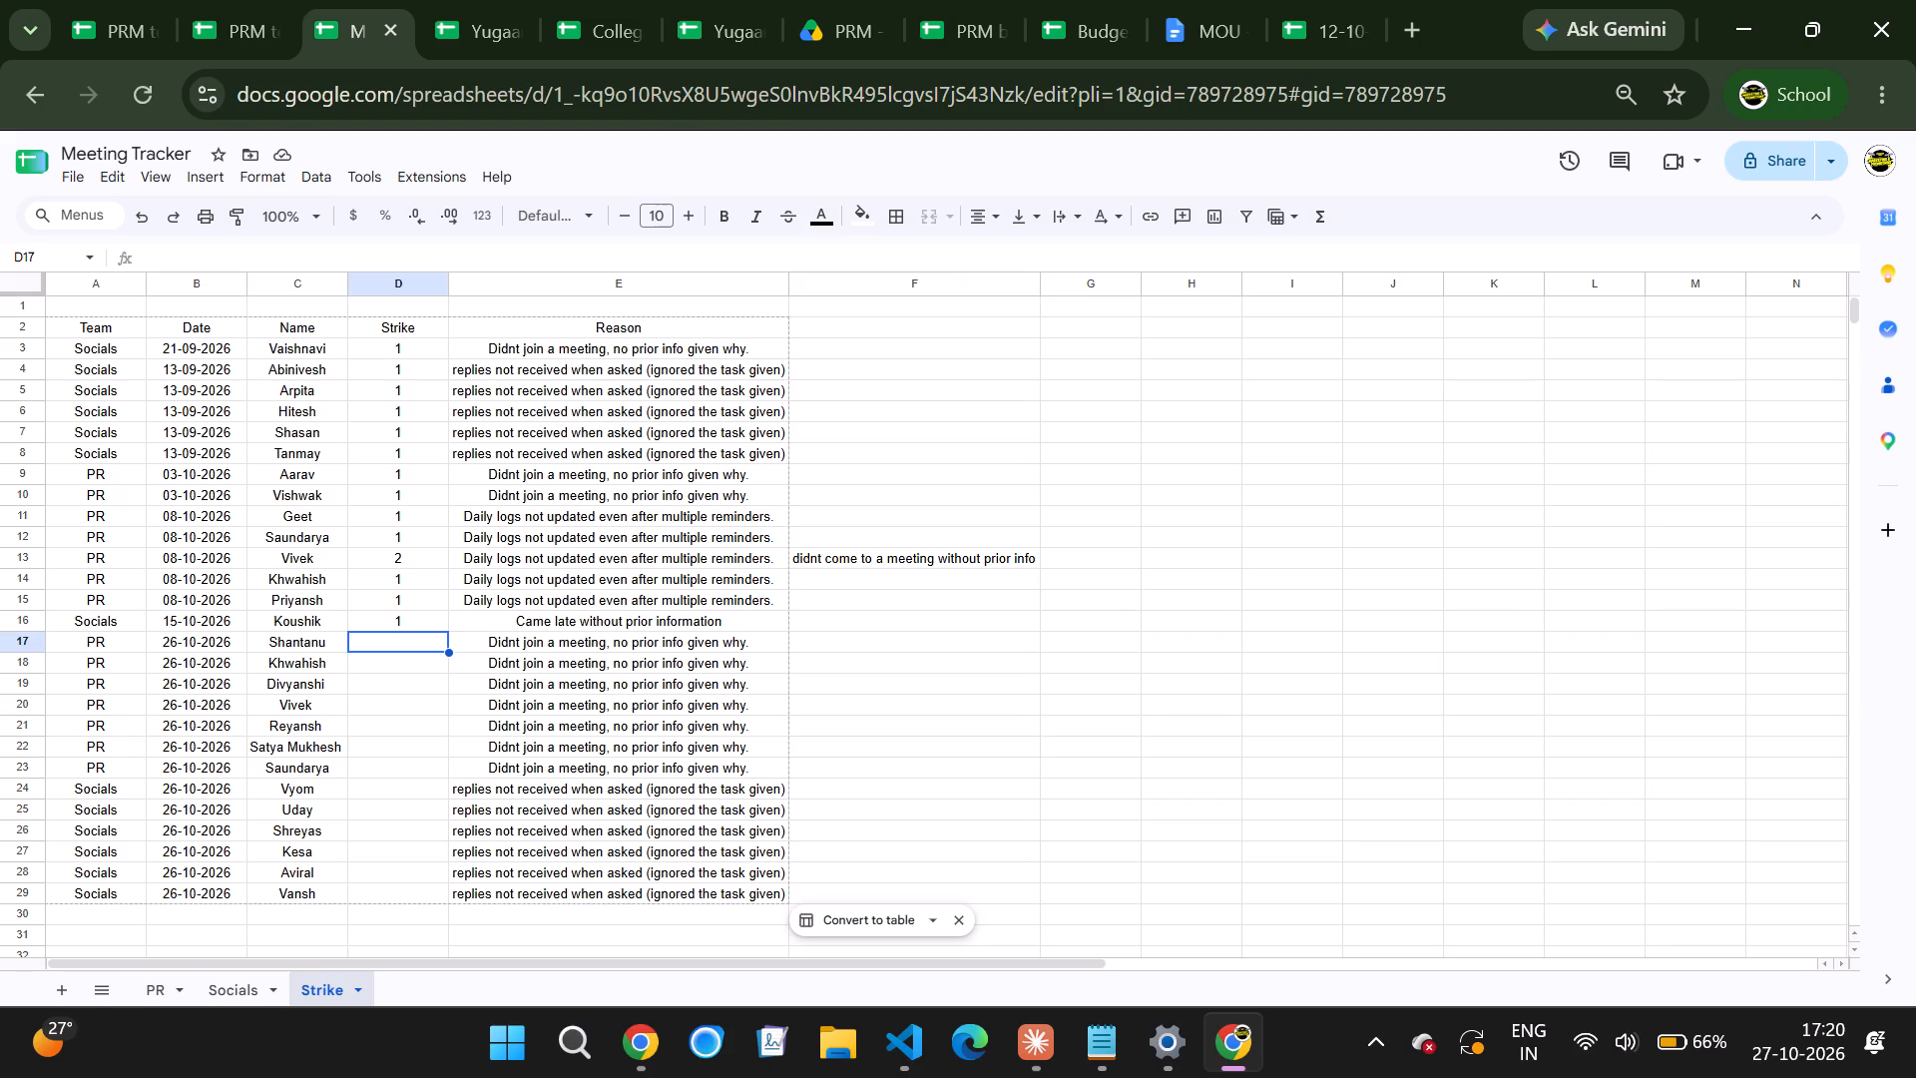
key("1")
left_click(395, 663)
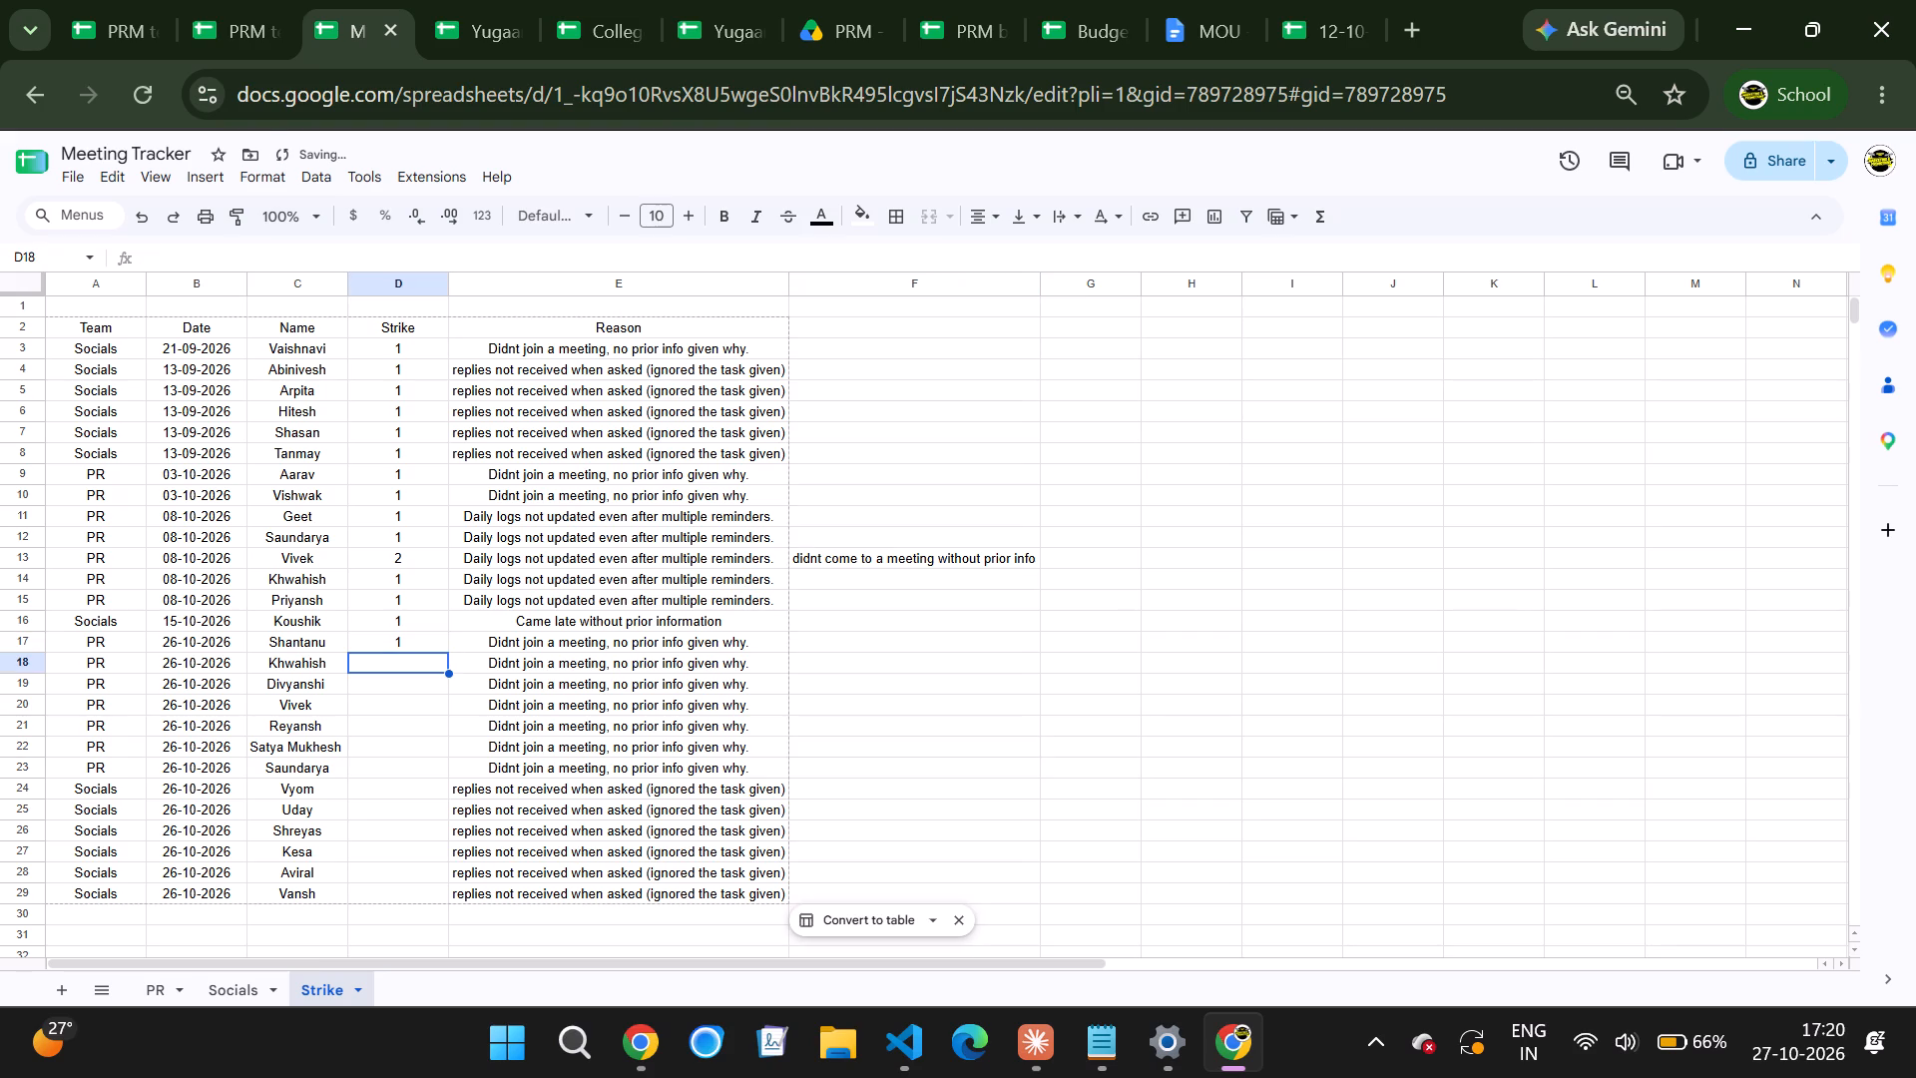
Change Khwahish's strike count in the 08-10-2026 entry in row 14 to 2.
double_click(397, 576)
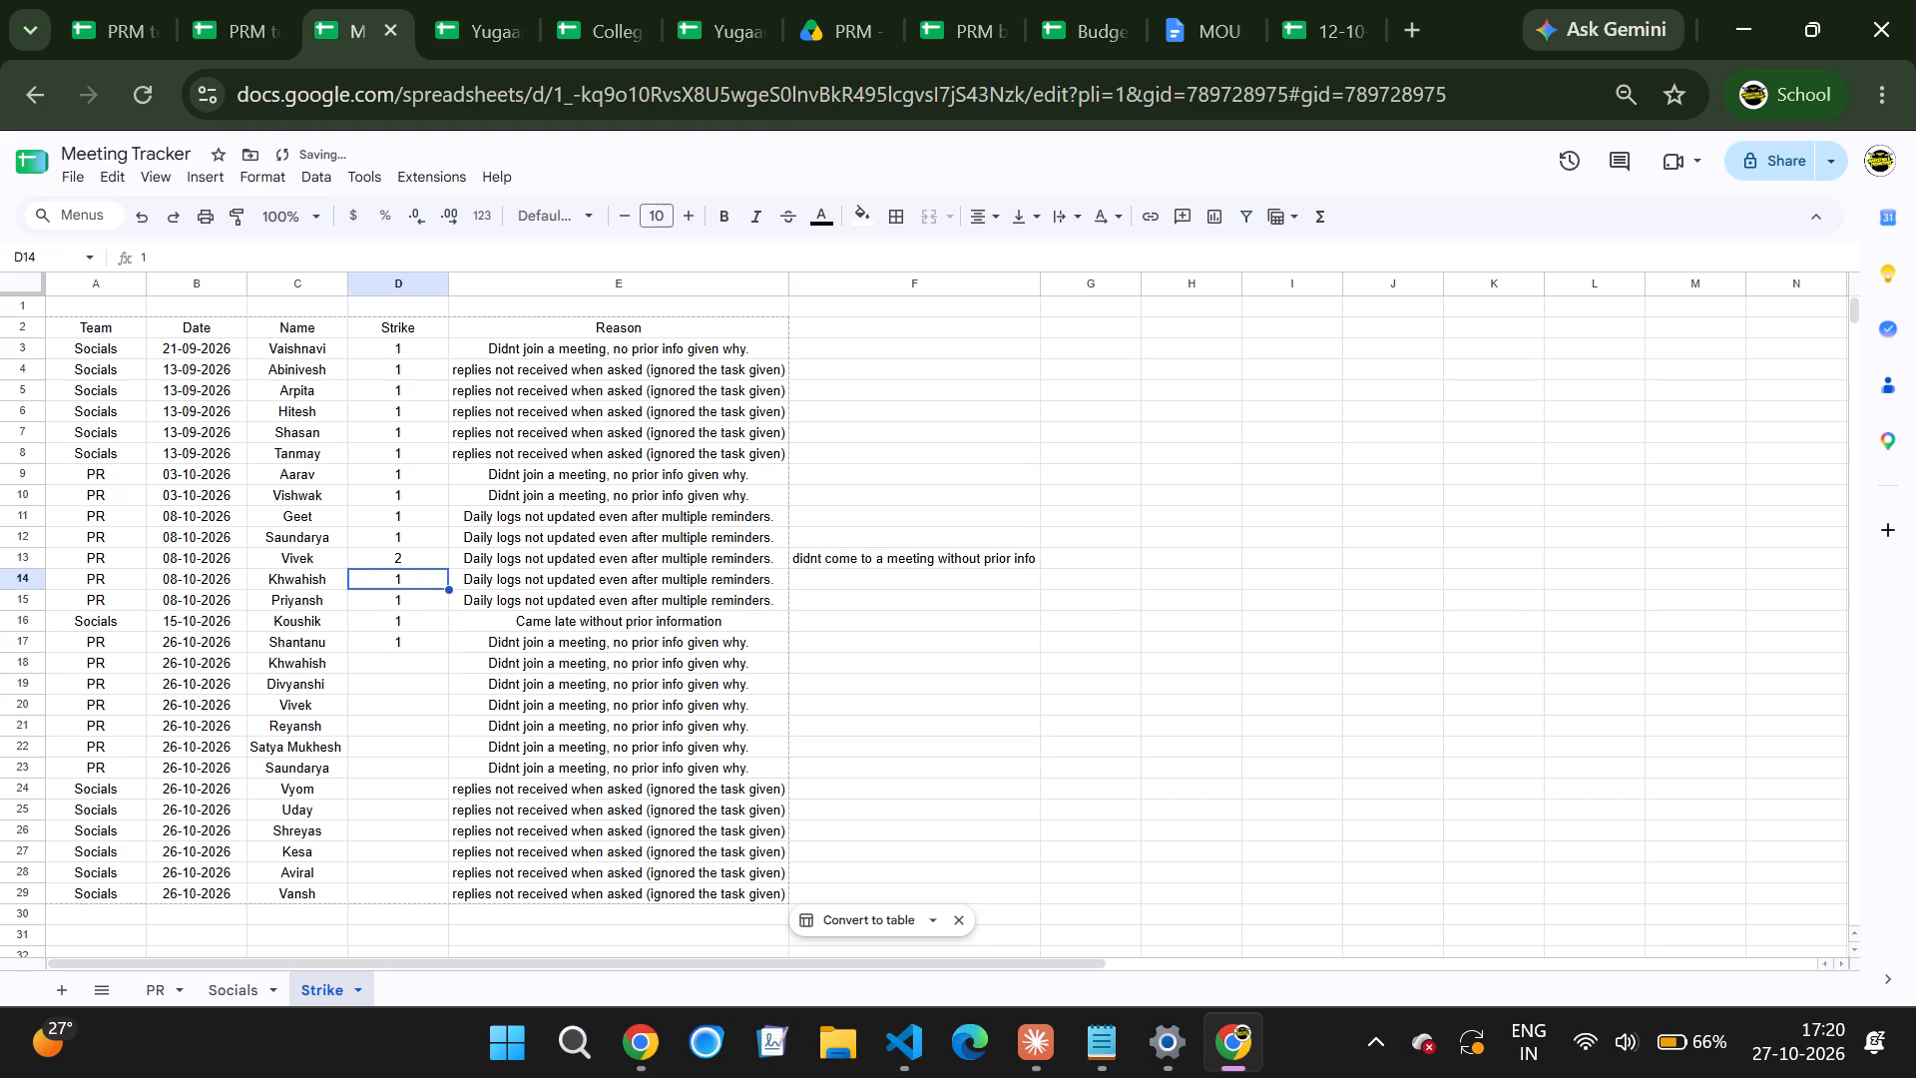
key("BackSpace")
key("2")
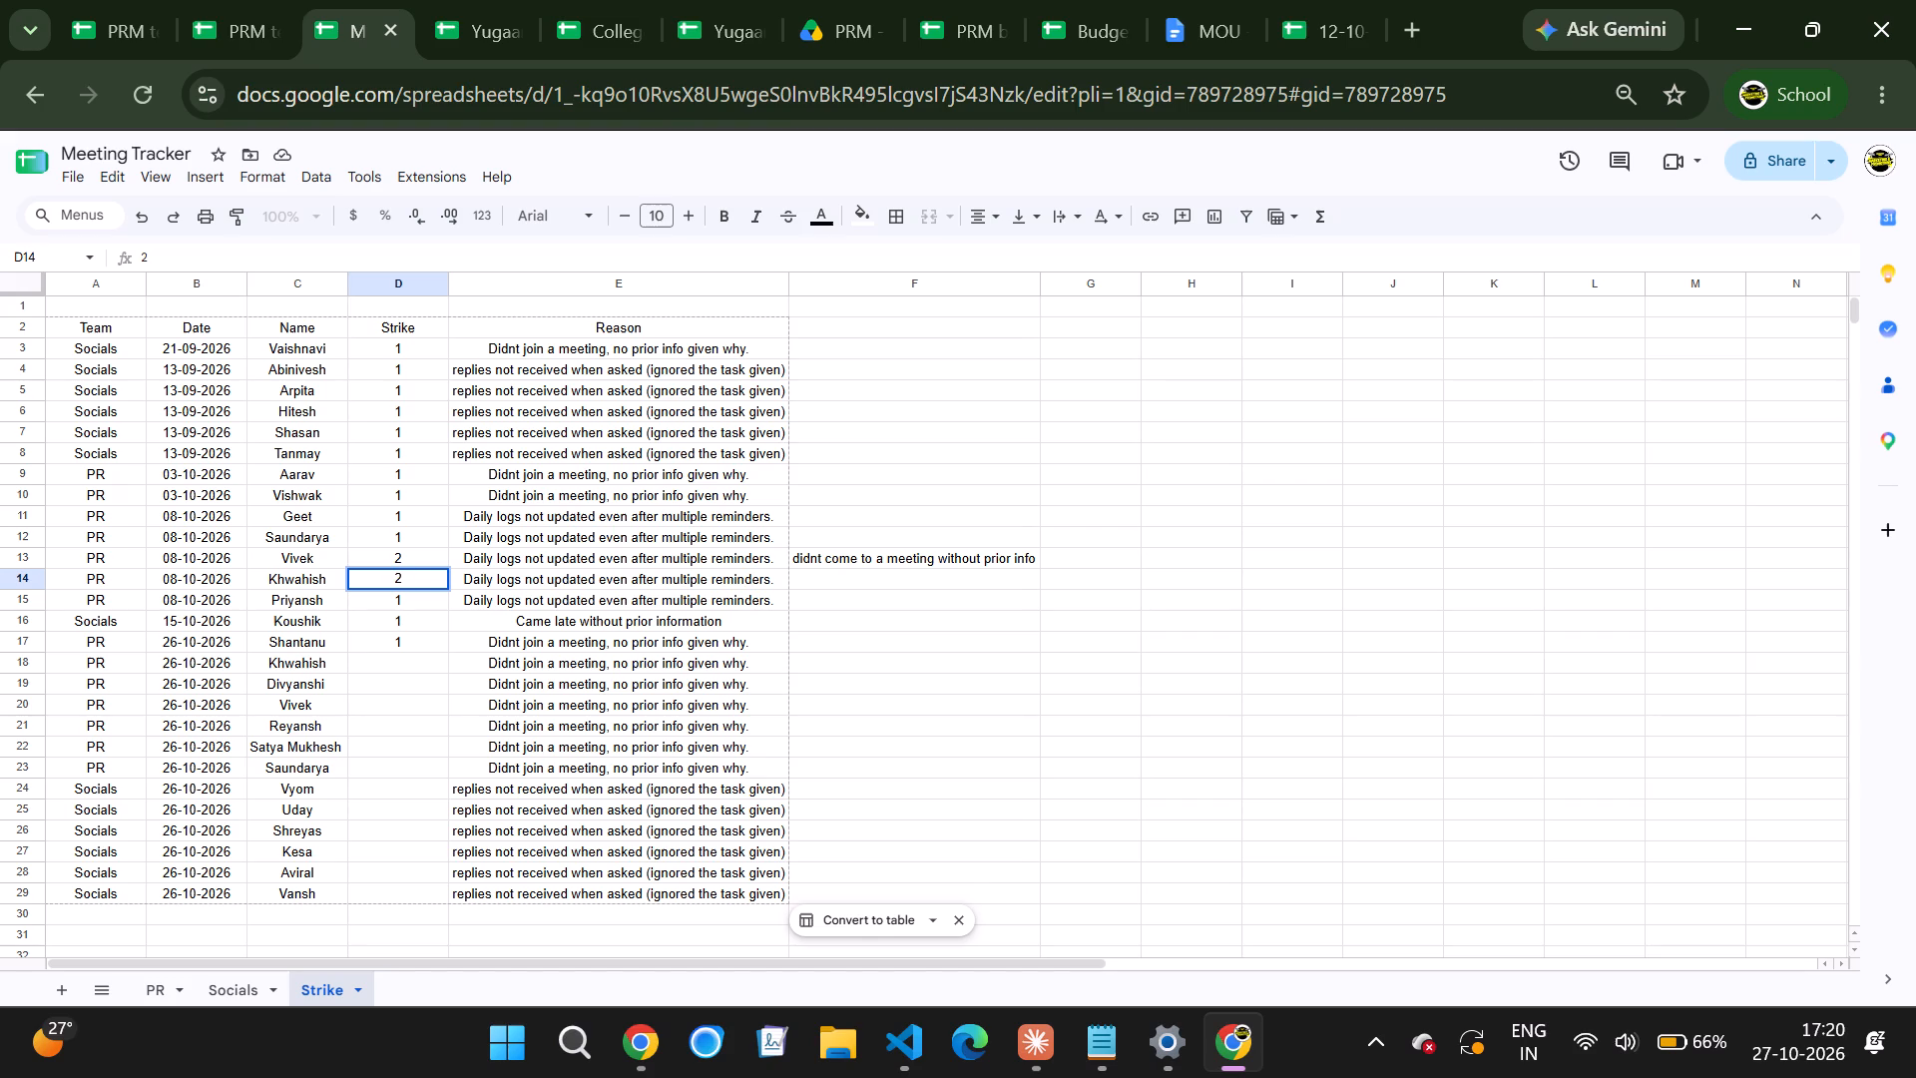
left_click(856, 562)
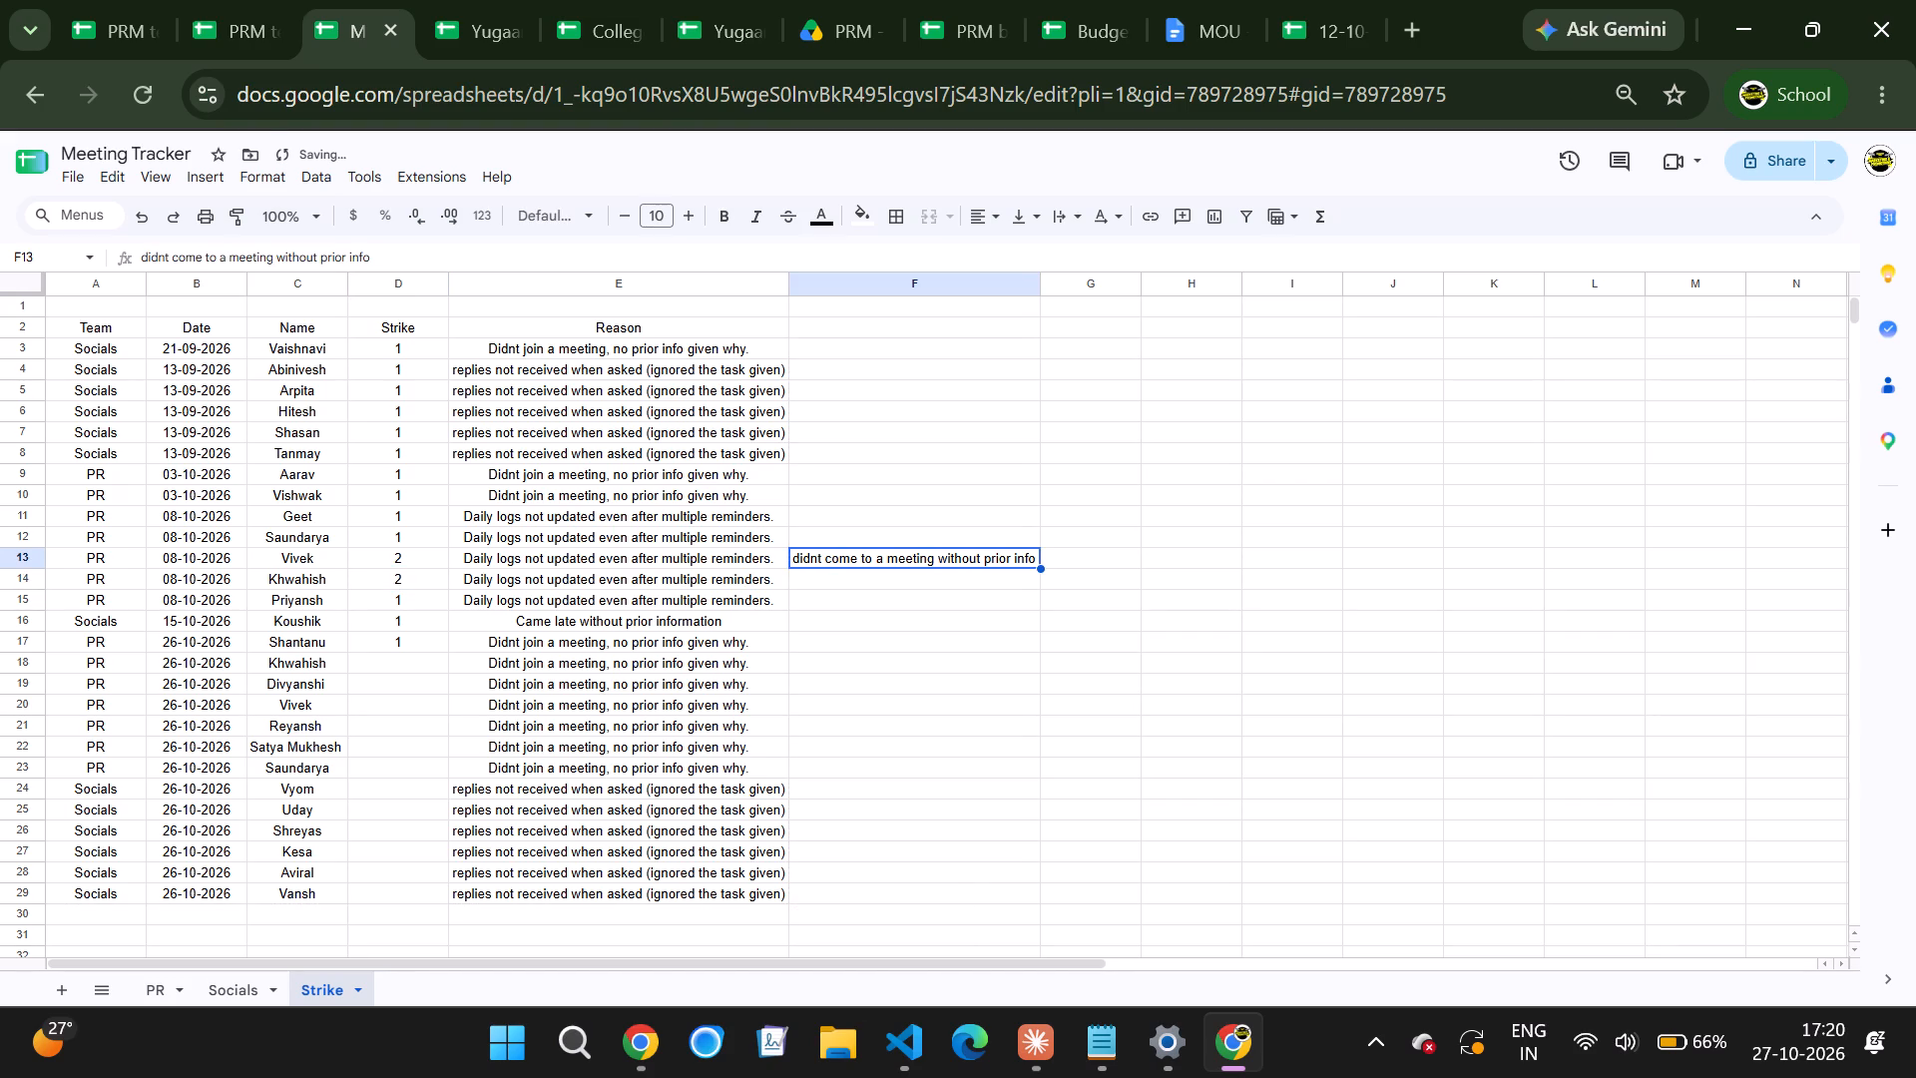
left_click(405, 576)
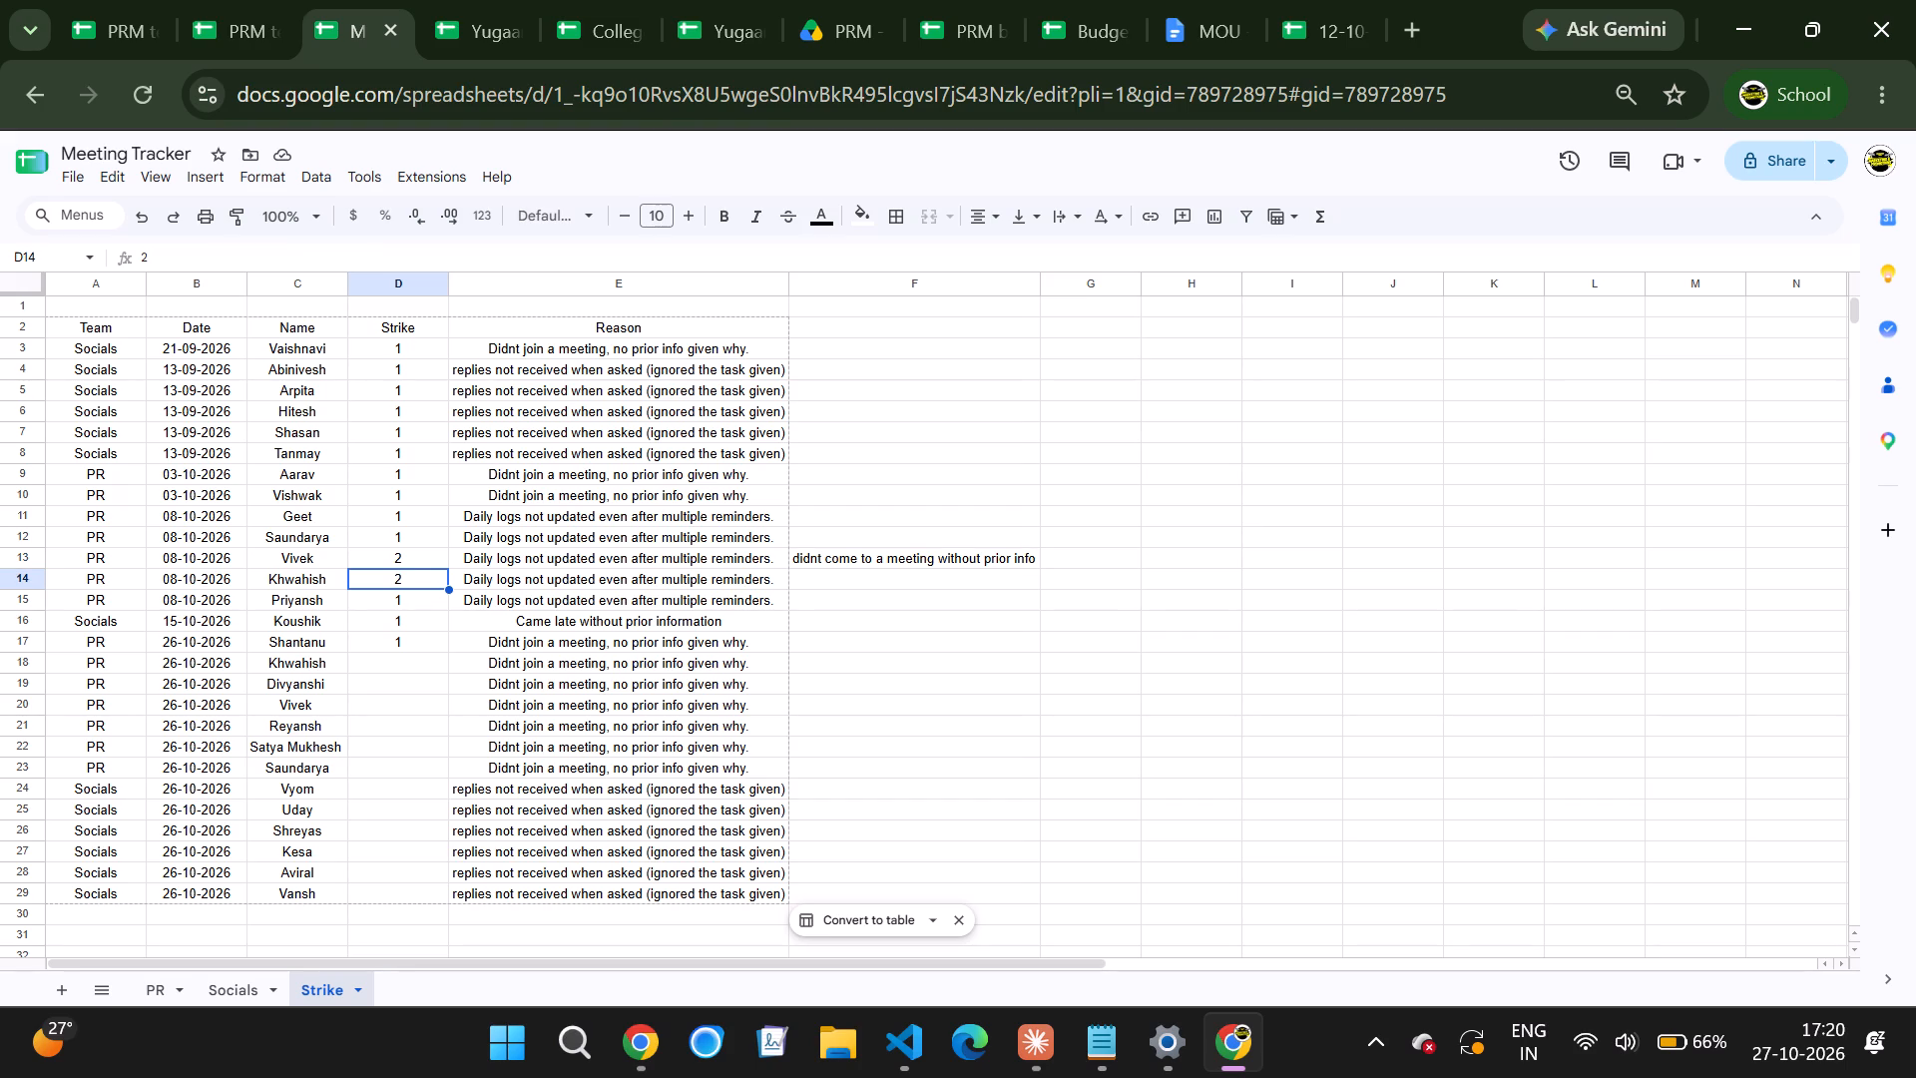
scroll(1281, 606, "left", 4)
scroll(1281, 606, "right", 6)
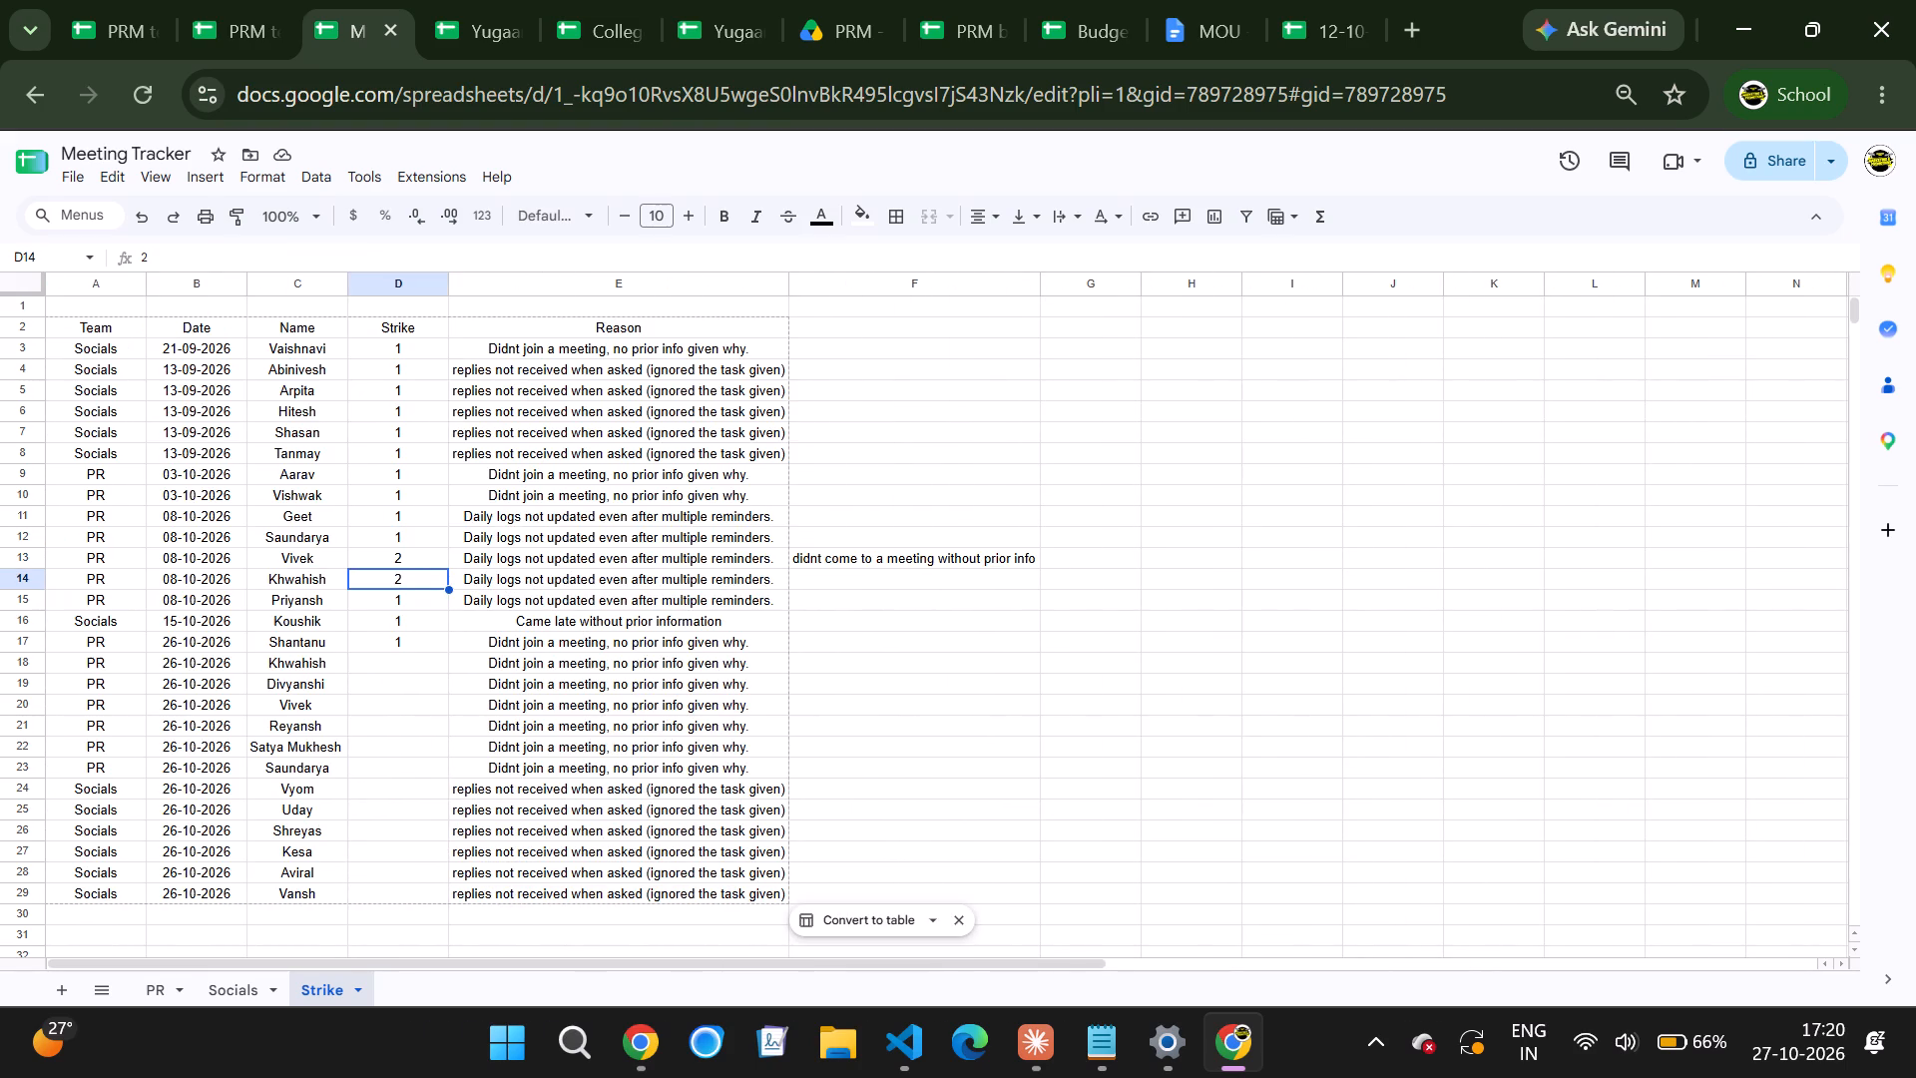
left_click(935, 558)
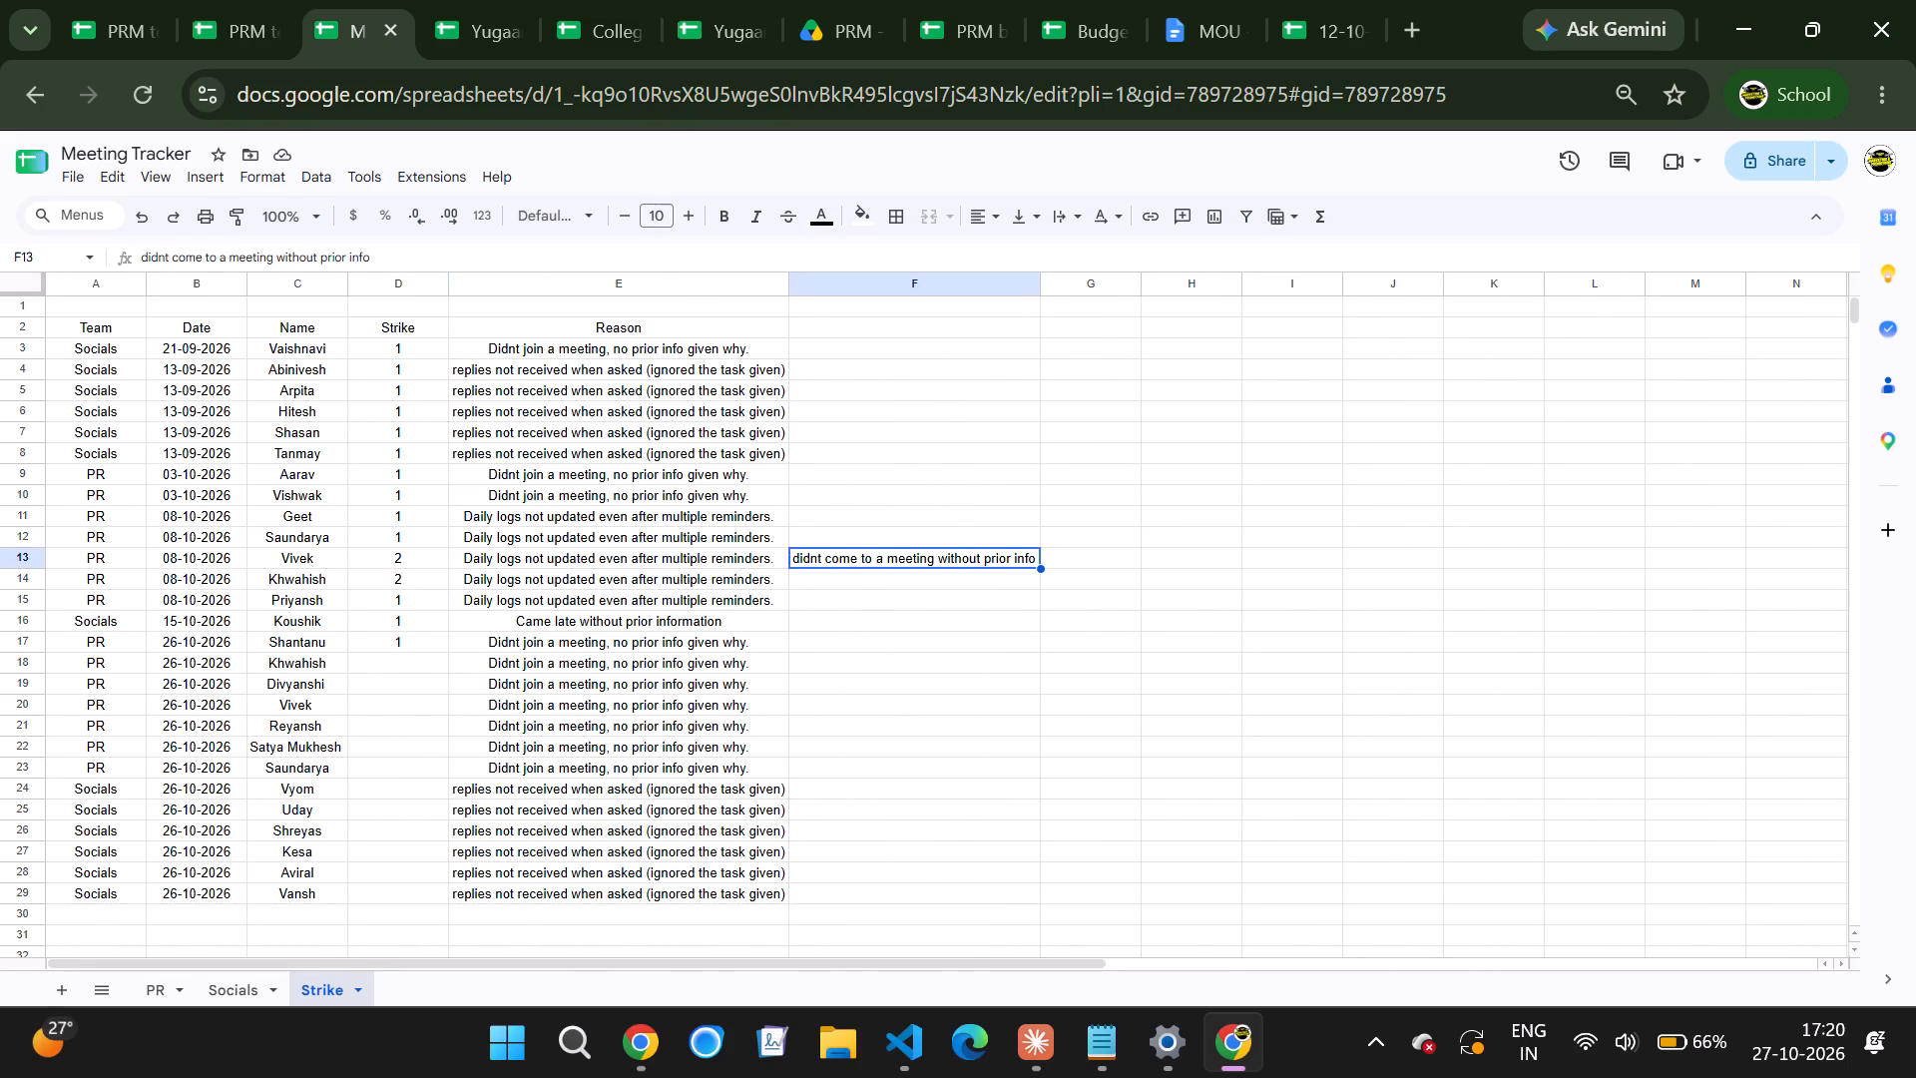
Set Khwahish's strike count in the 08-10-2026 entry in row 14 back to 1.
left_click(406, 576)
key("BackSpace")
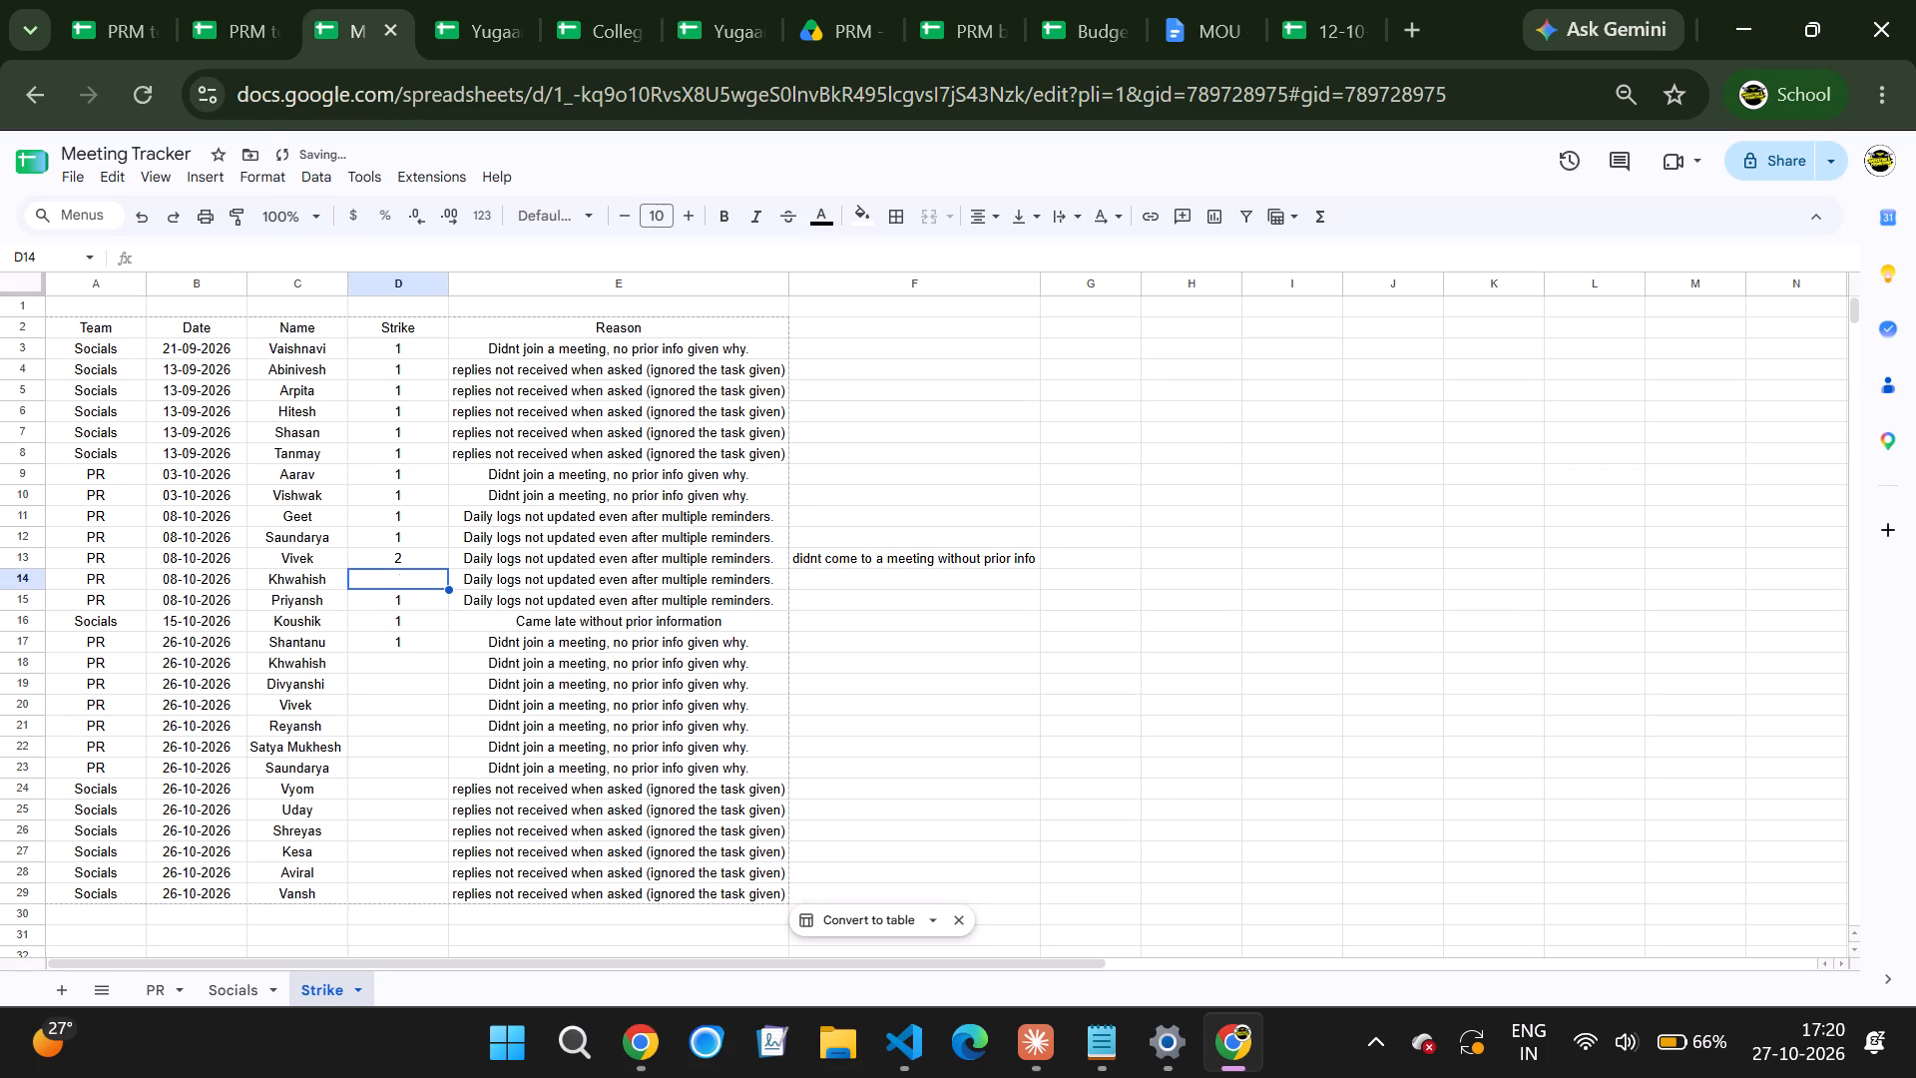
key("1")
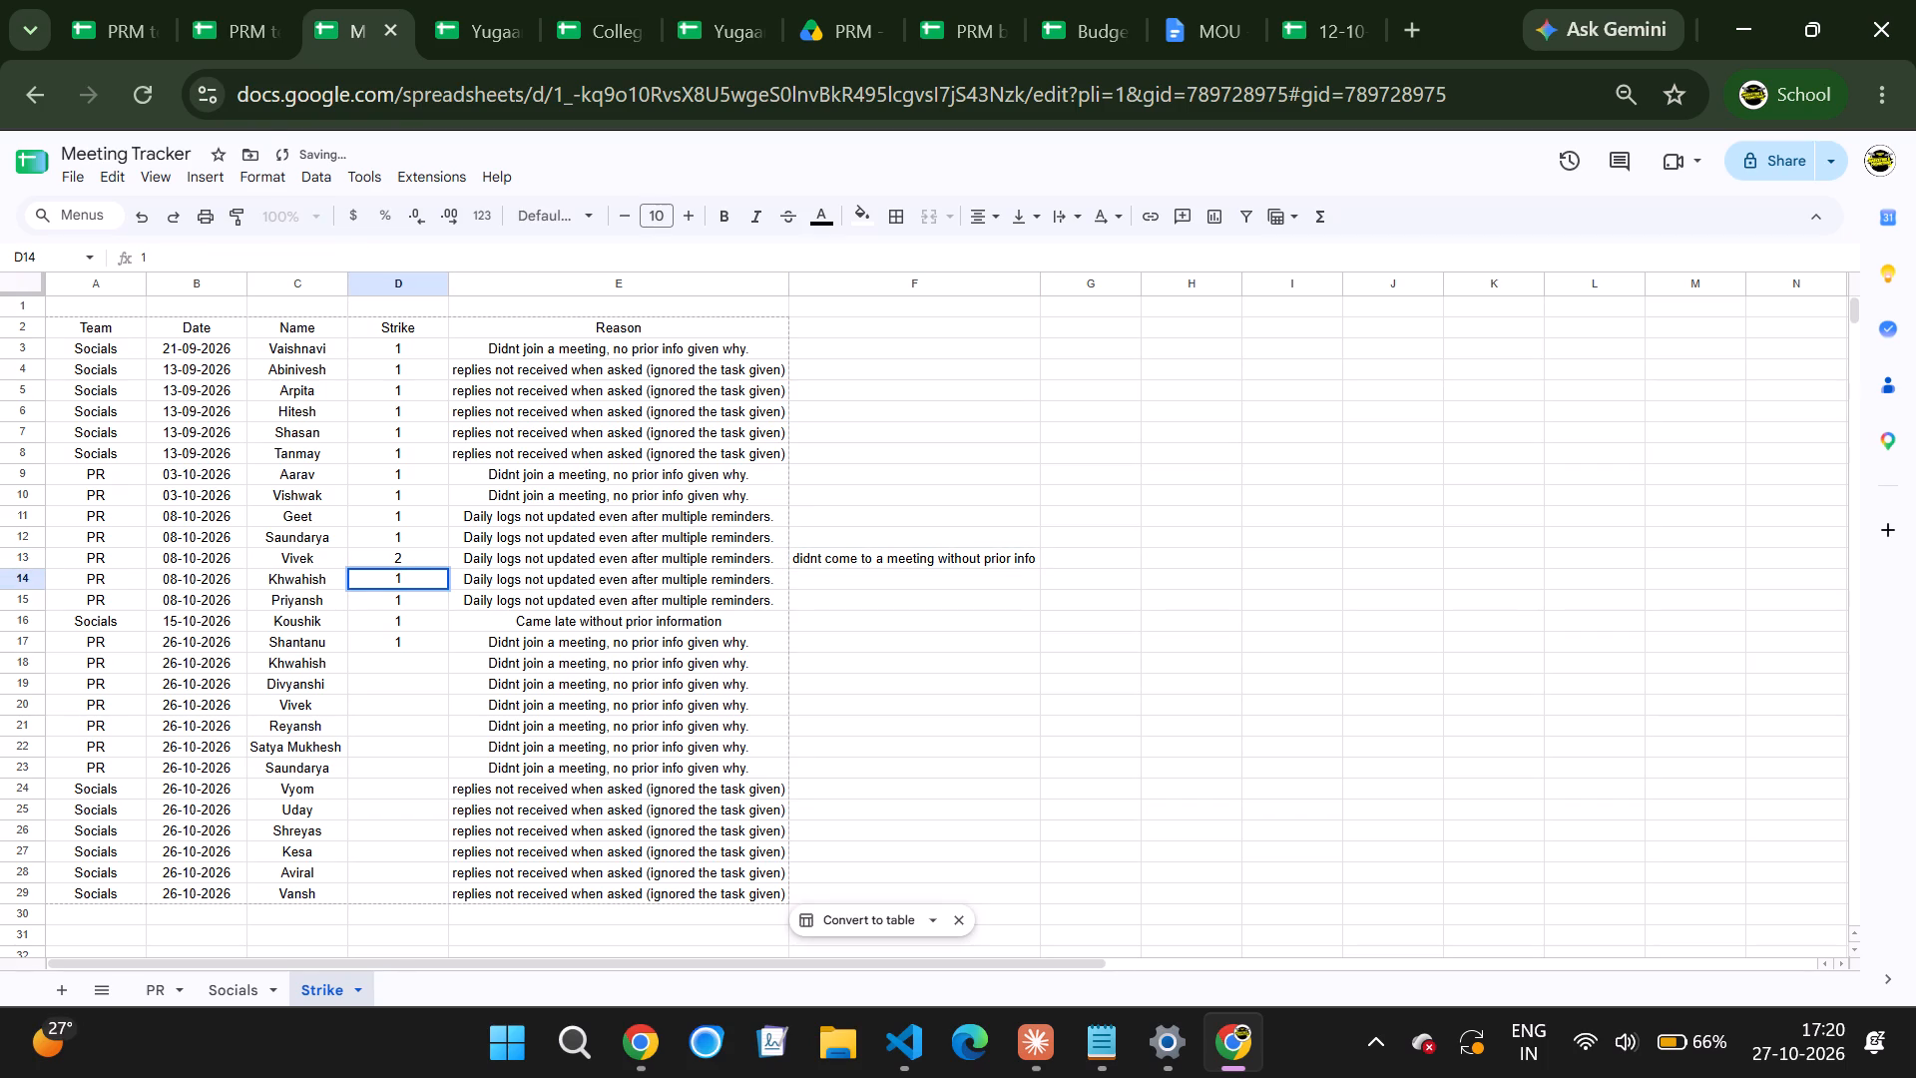
Enter strike counts of 2 for Khwahish, 1 for Divyanshi and 3 for Vivek in rows 18 to 20.
left_click(391, 668)
key("2")
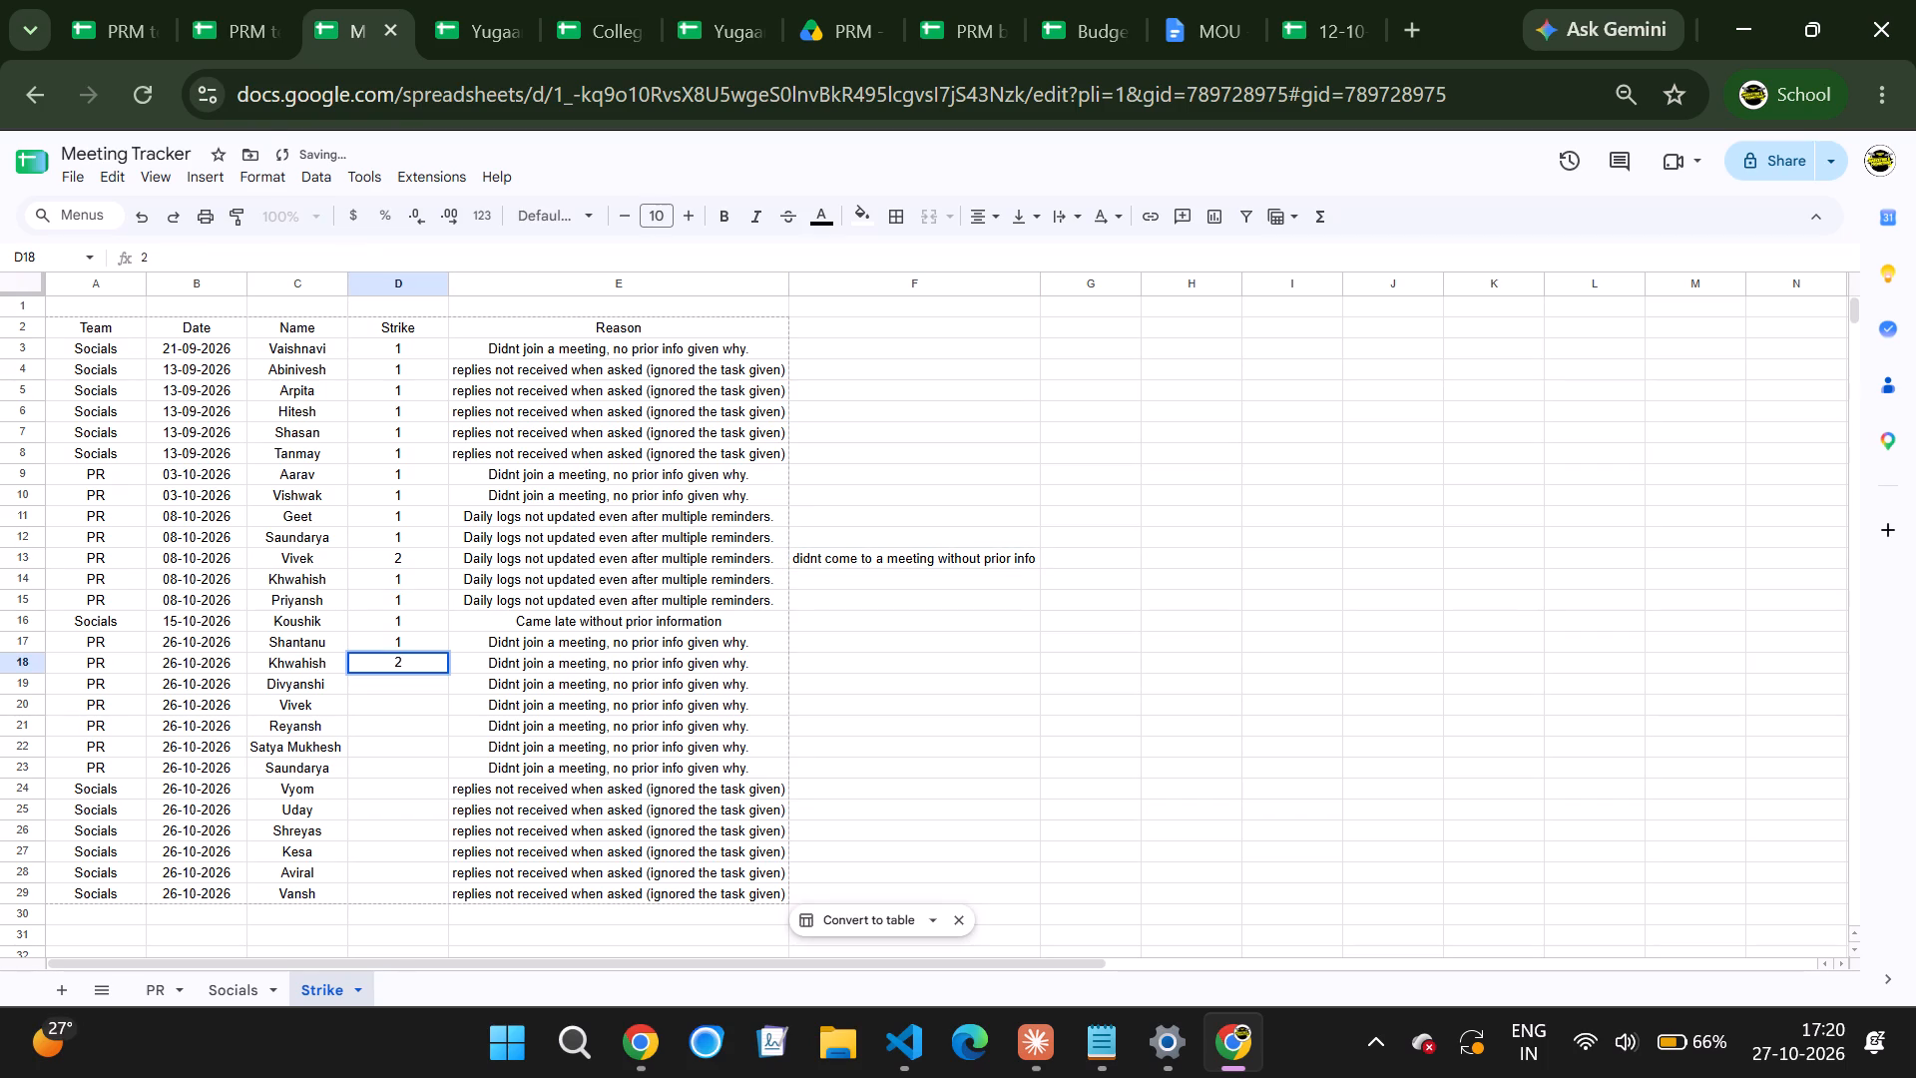
left_click(388, 683)
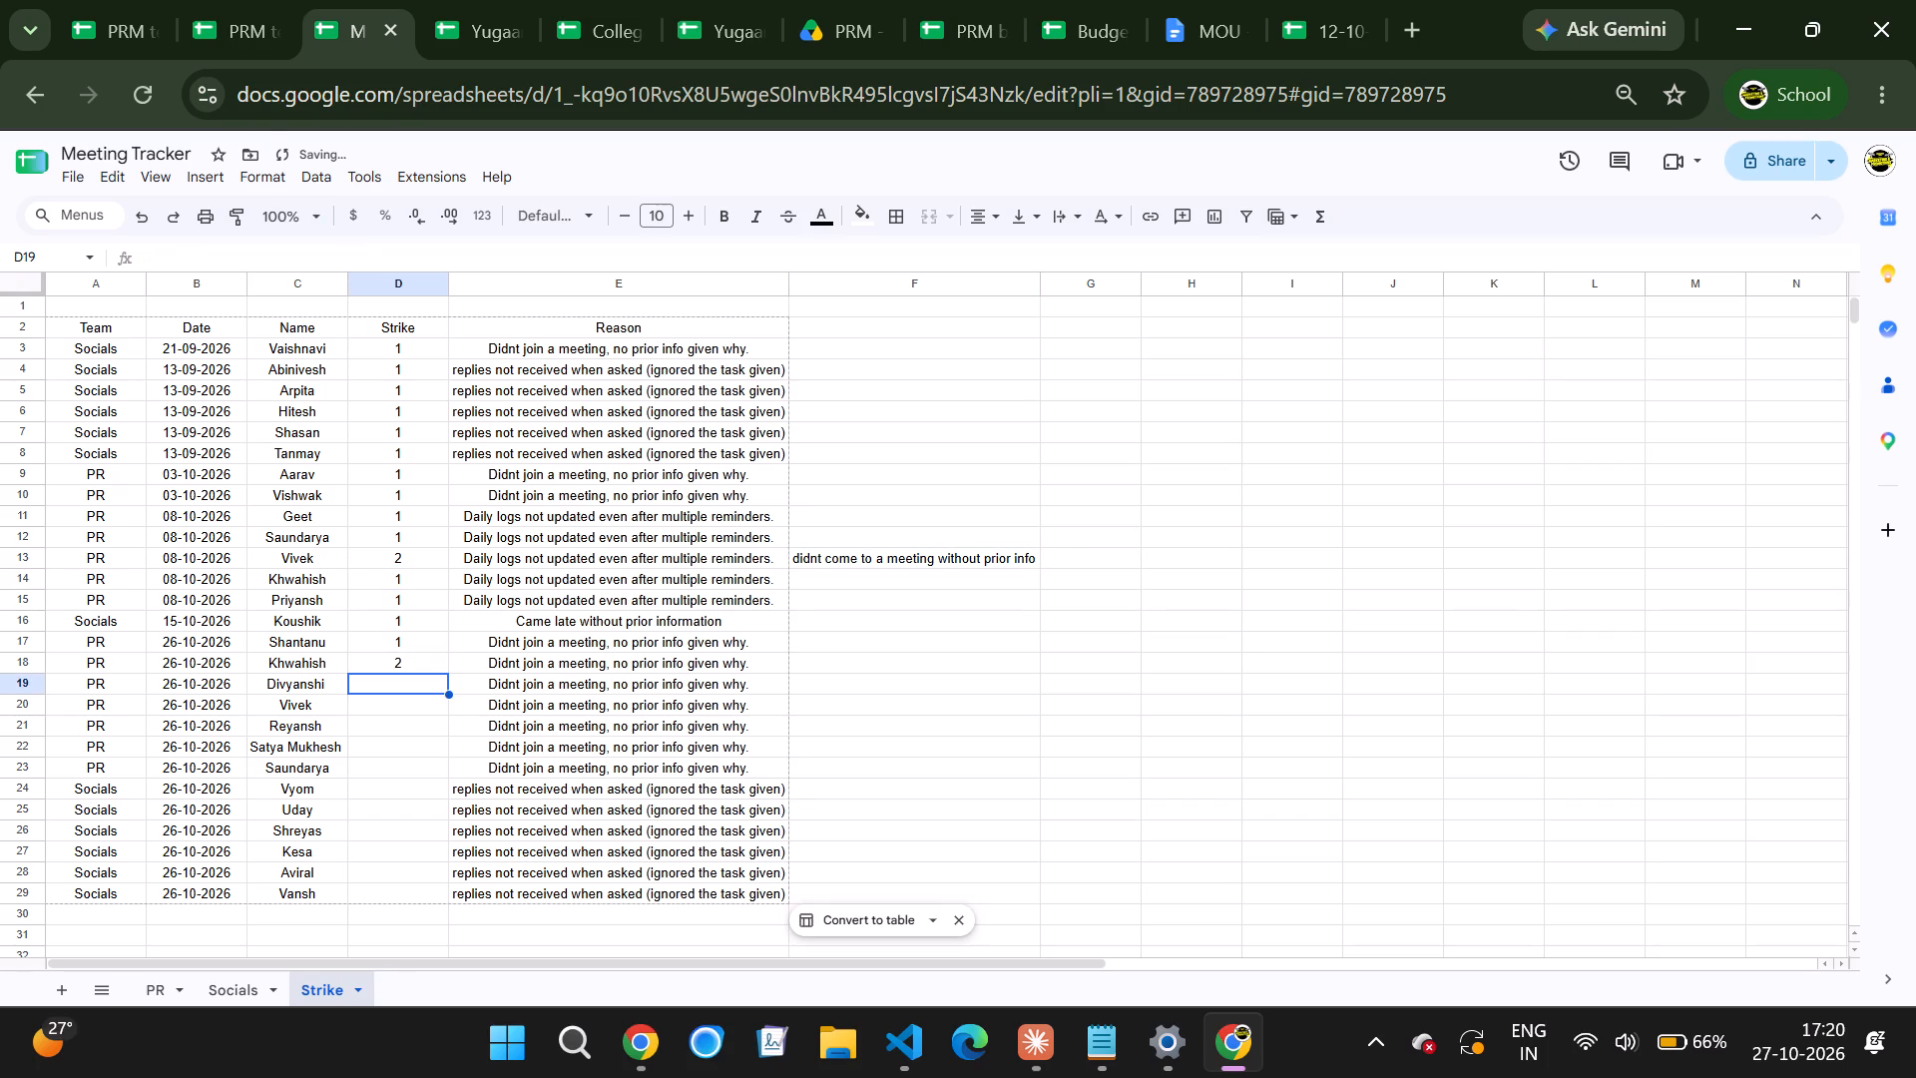
key("1")
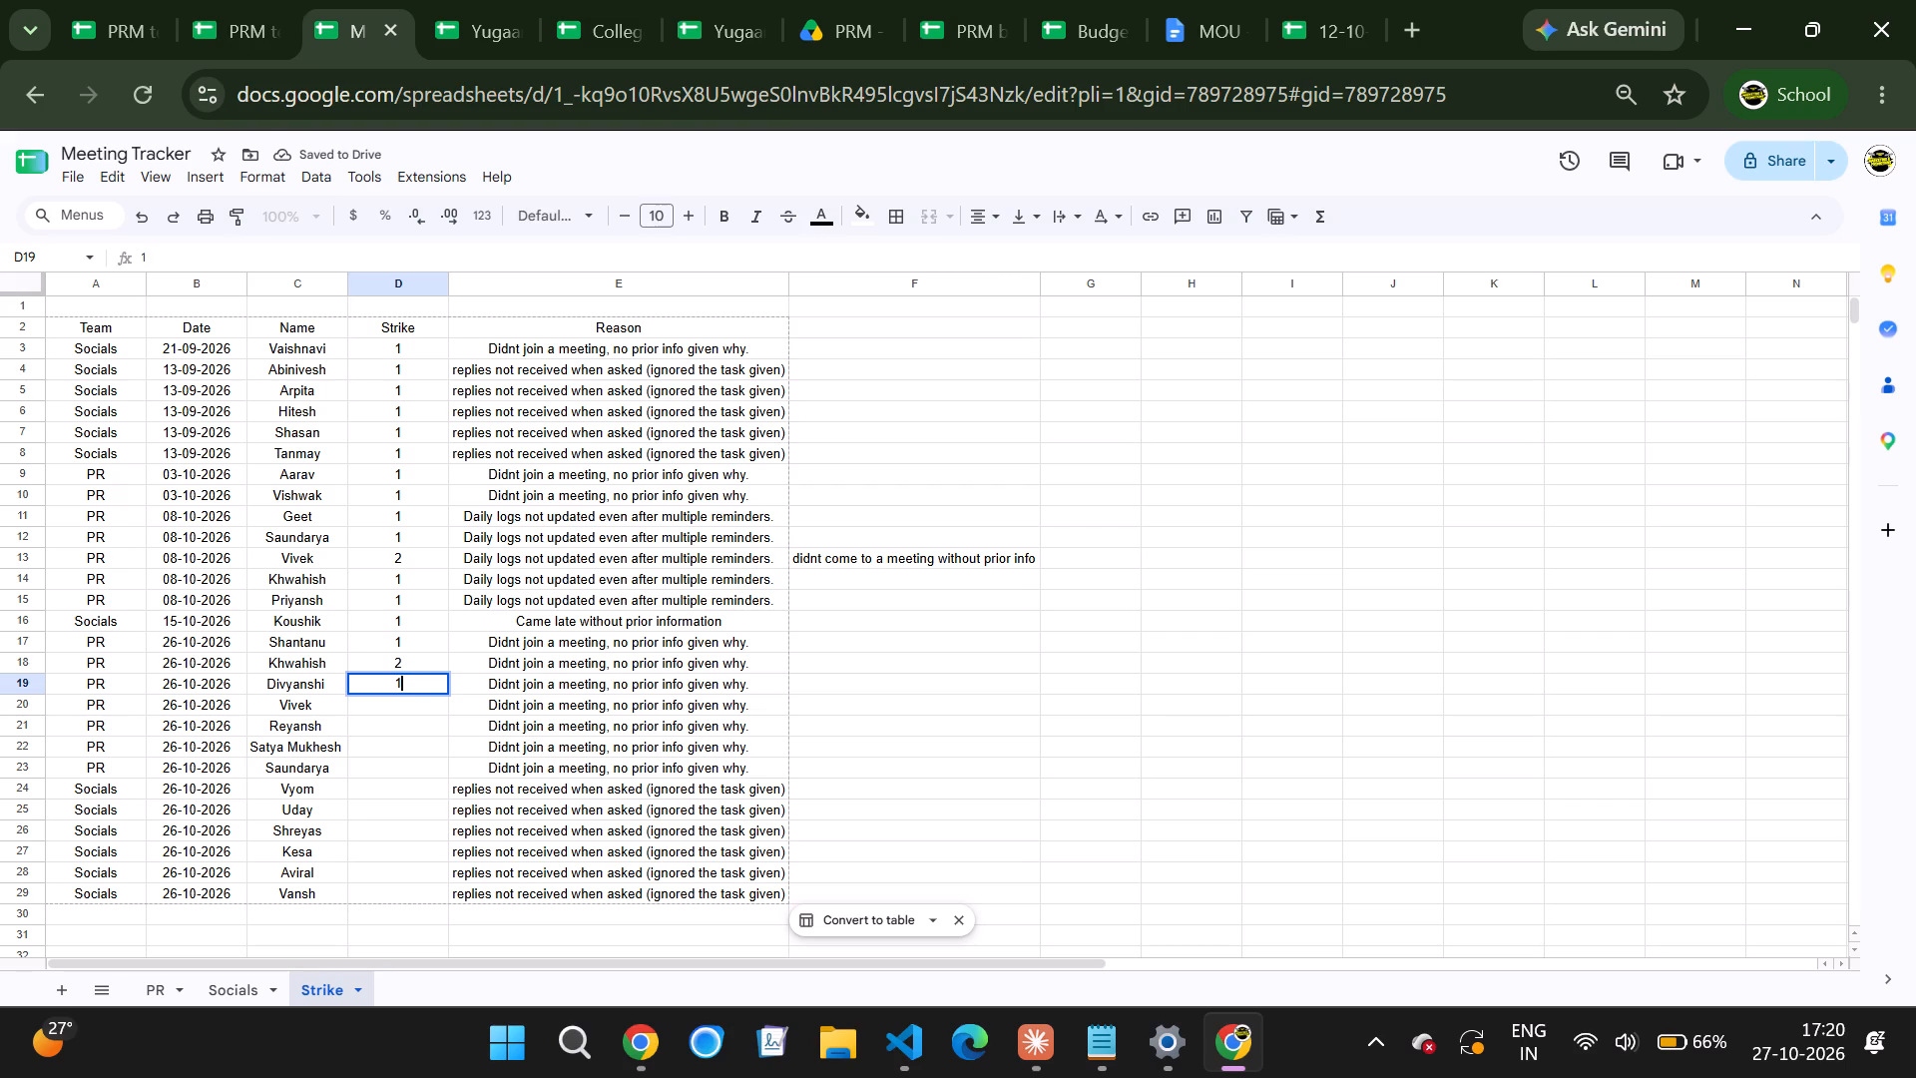
left_click(397, 702)
key("3")
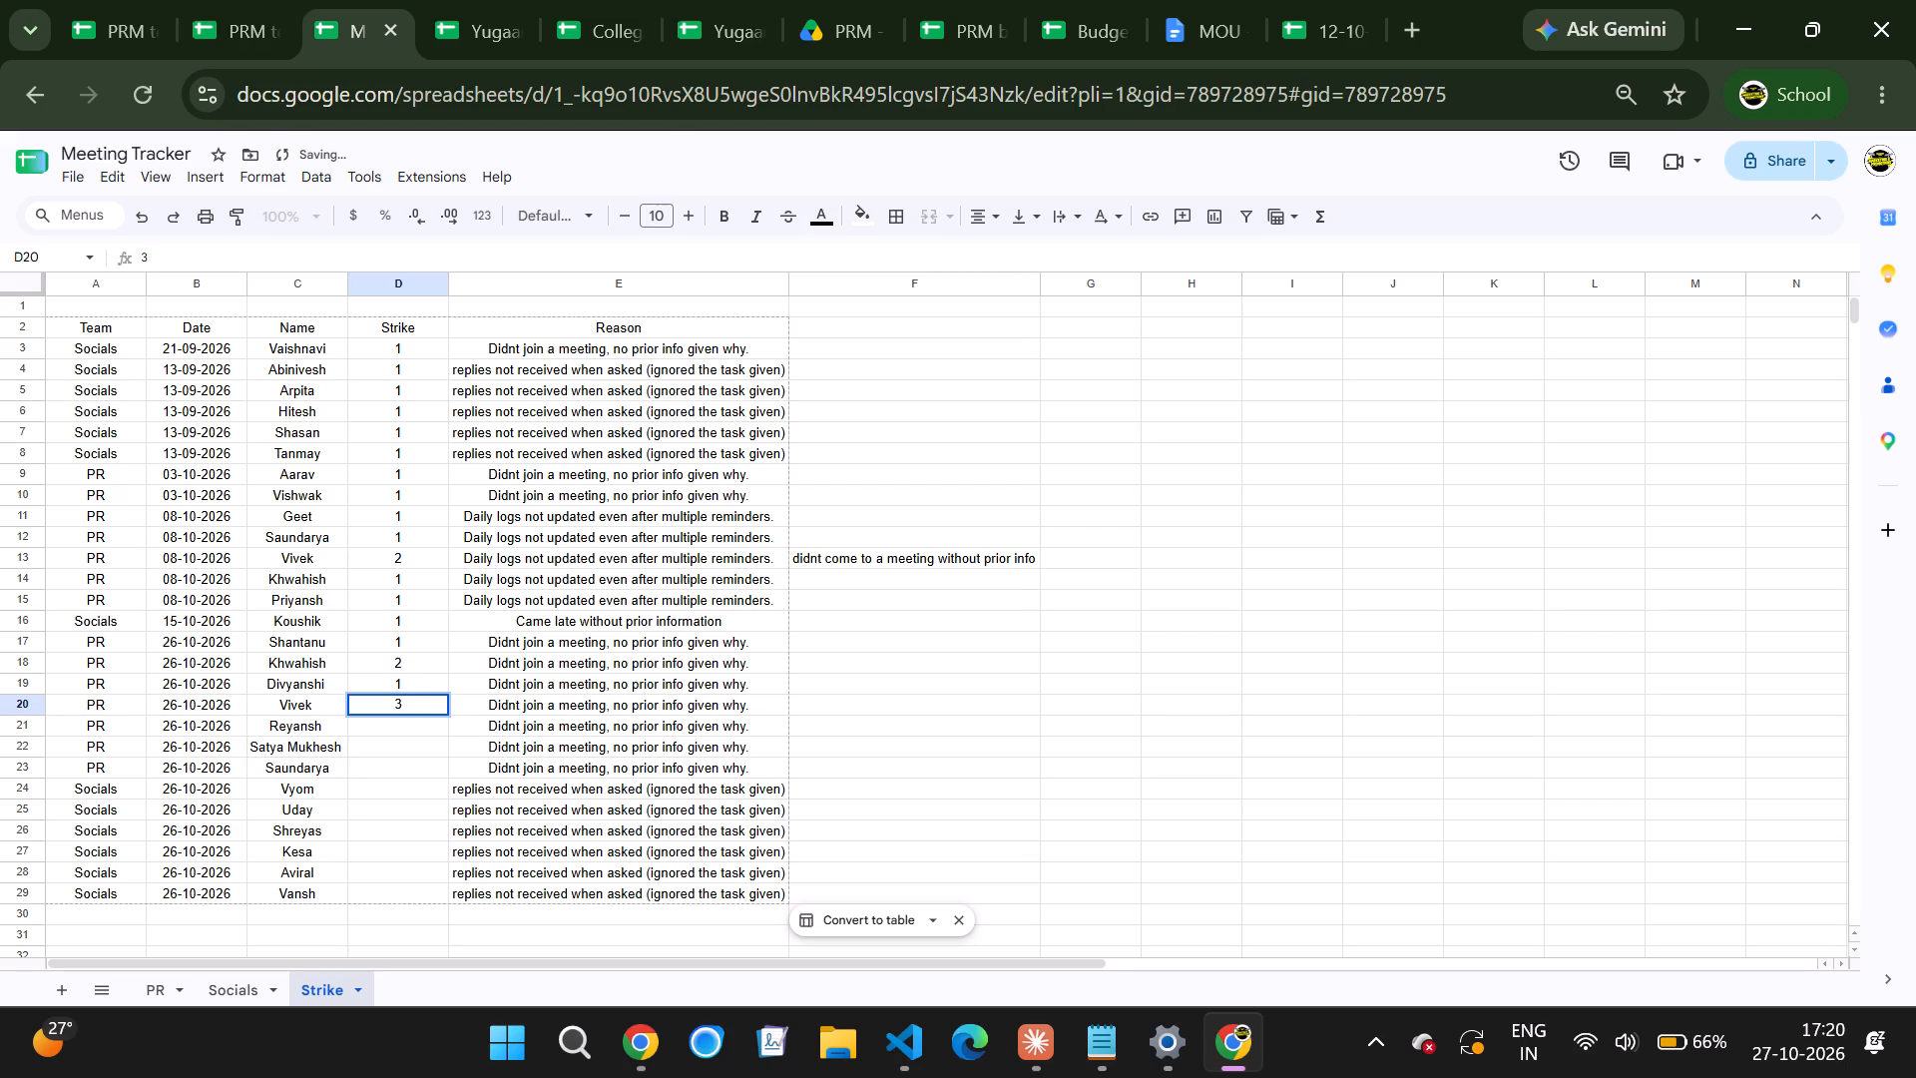
Enter strike counts of 1 for Reyansh, 1 for Satya and 2 for Saundarya in rows 21 to 23.
left_click(429, 736)
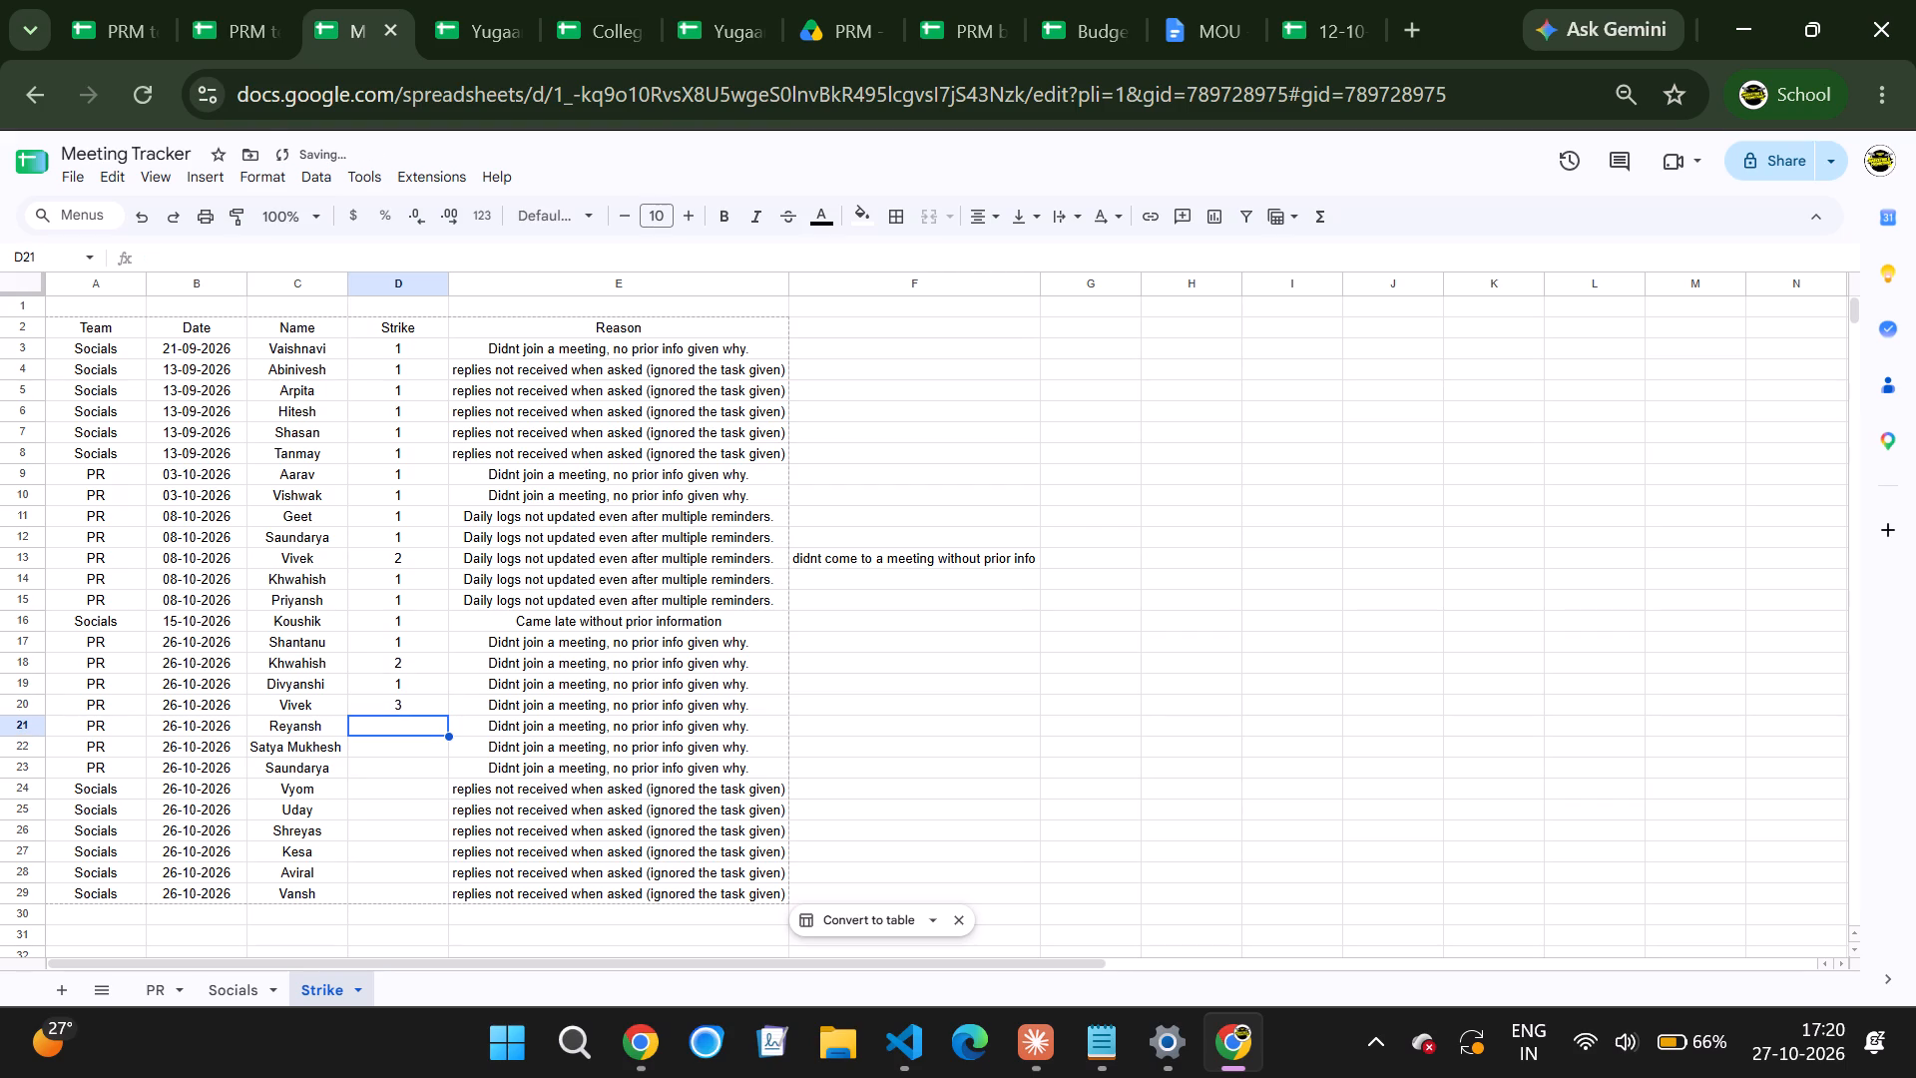
key("1")
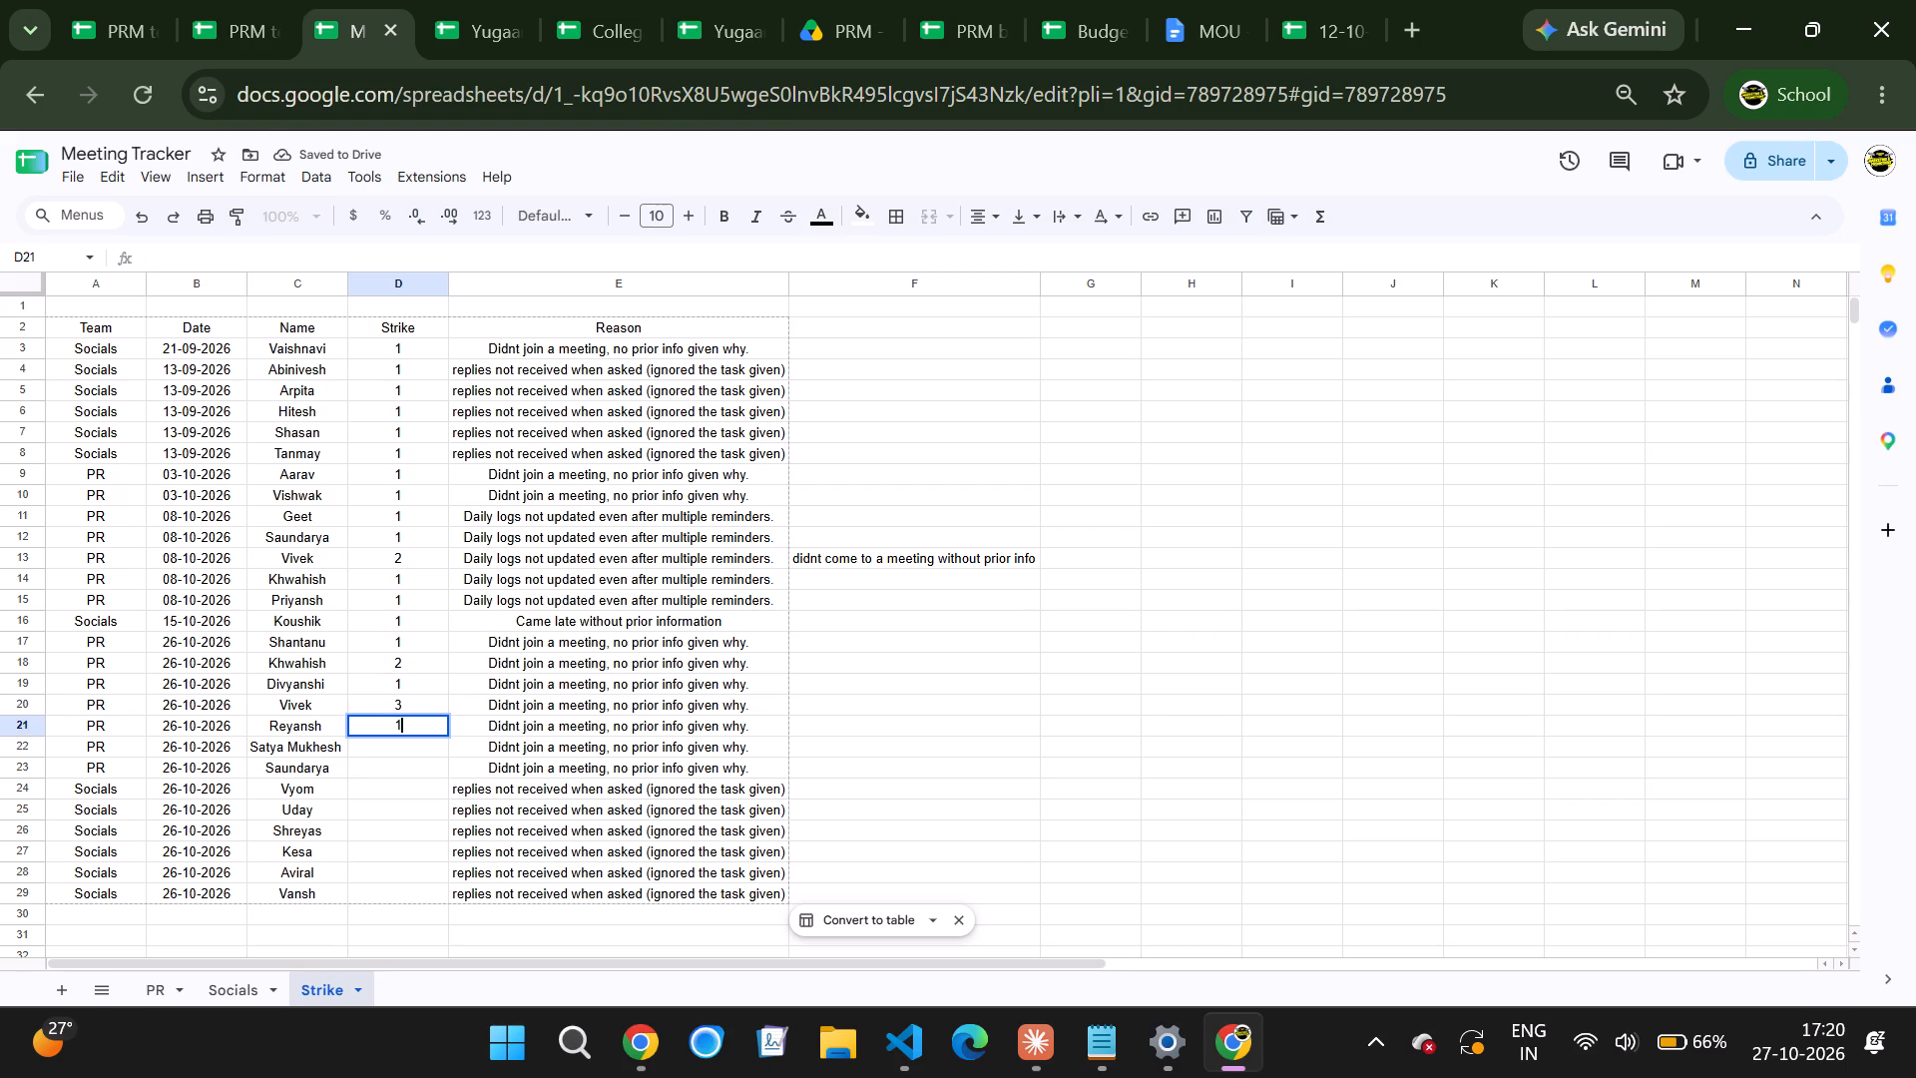
key("Return")
key("1")
key("Return")
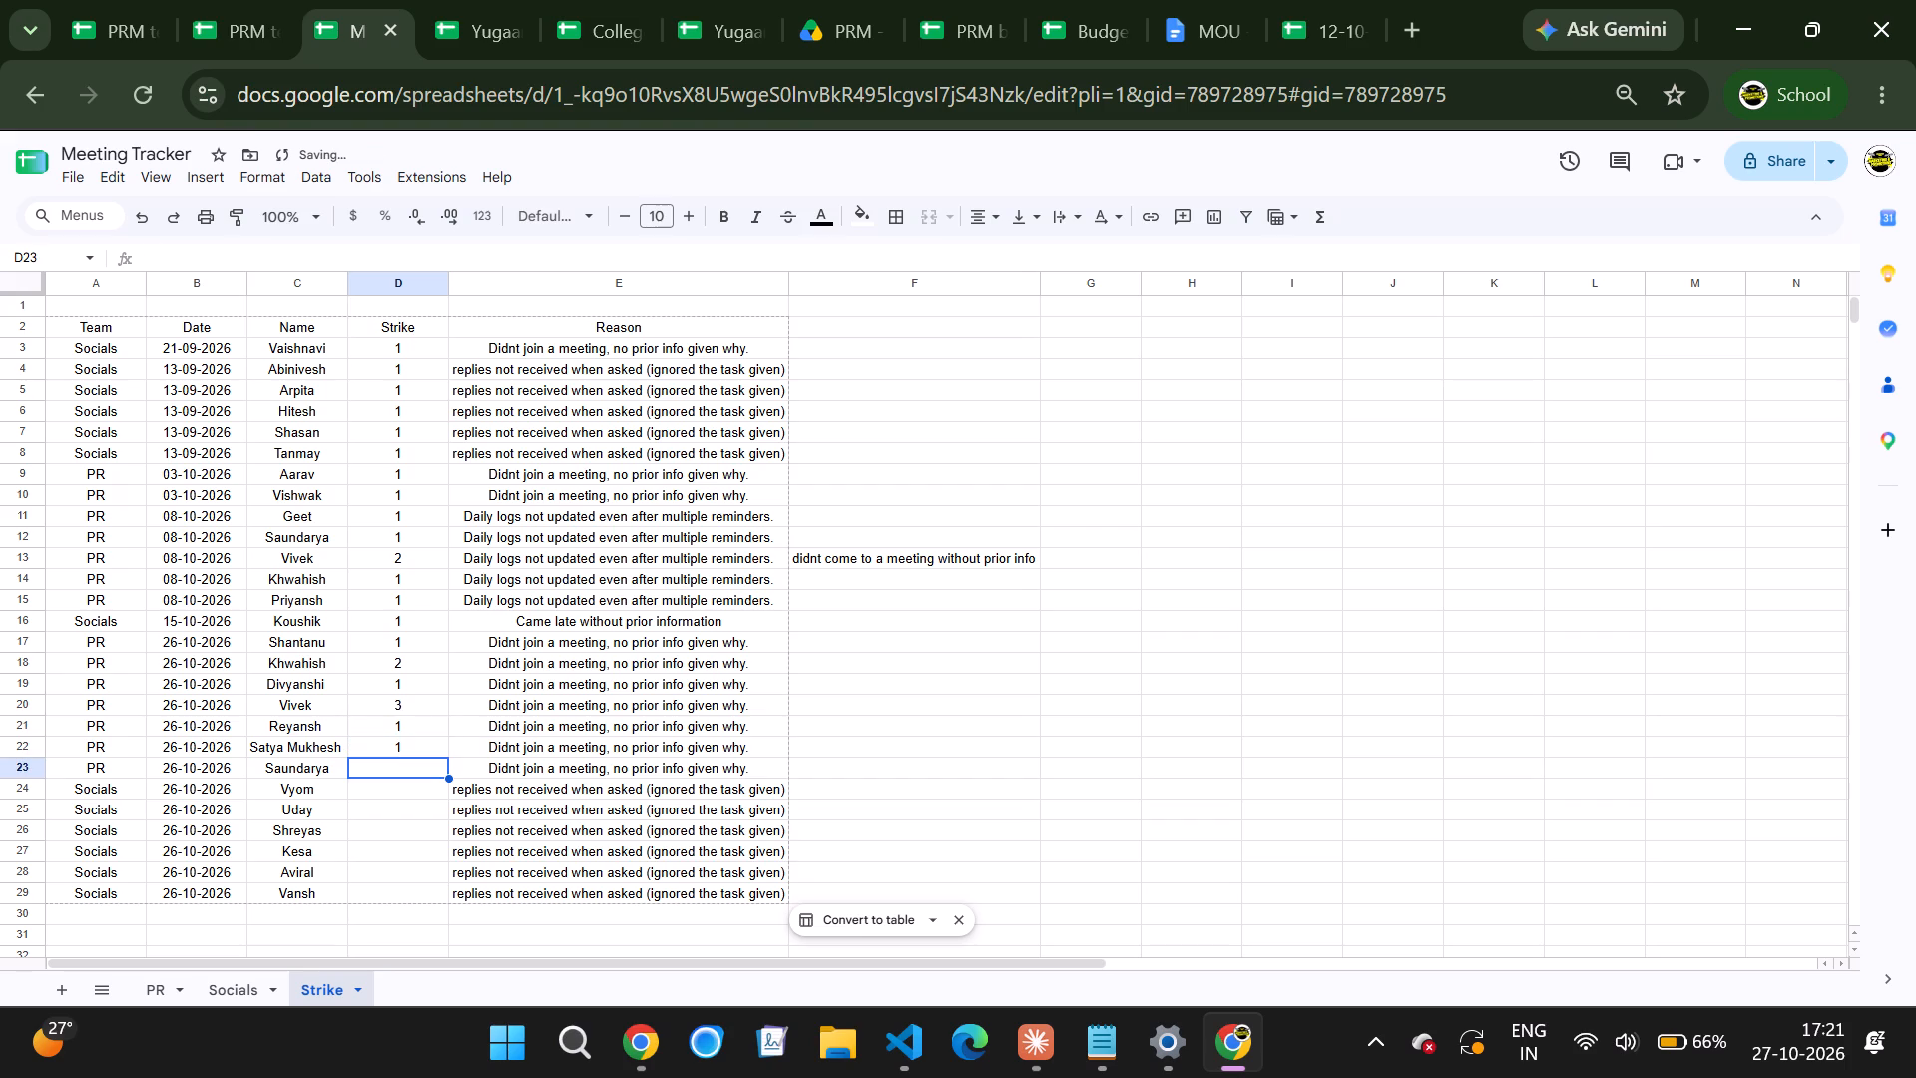
key("2")
key("Return")
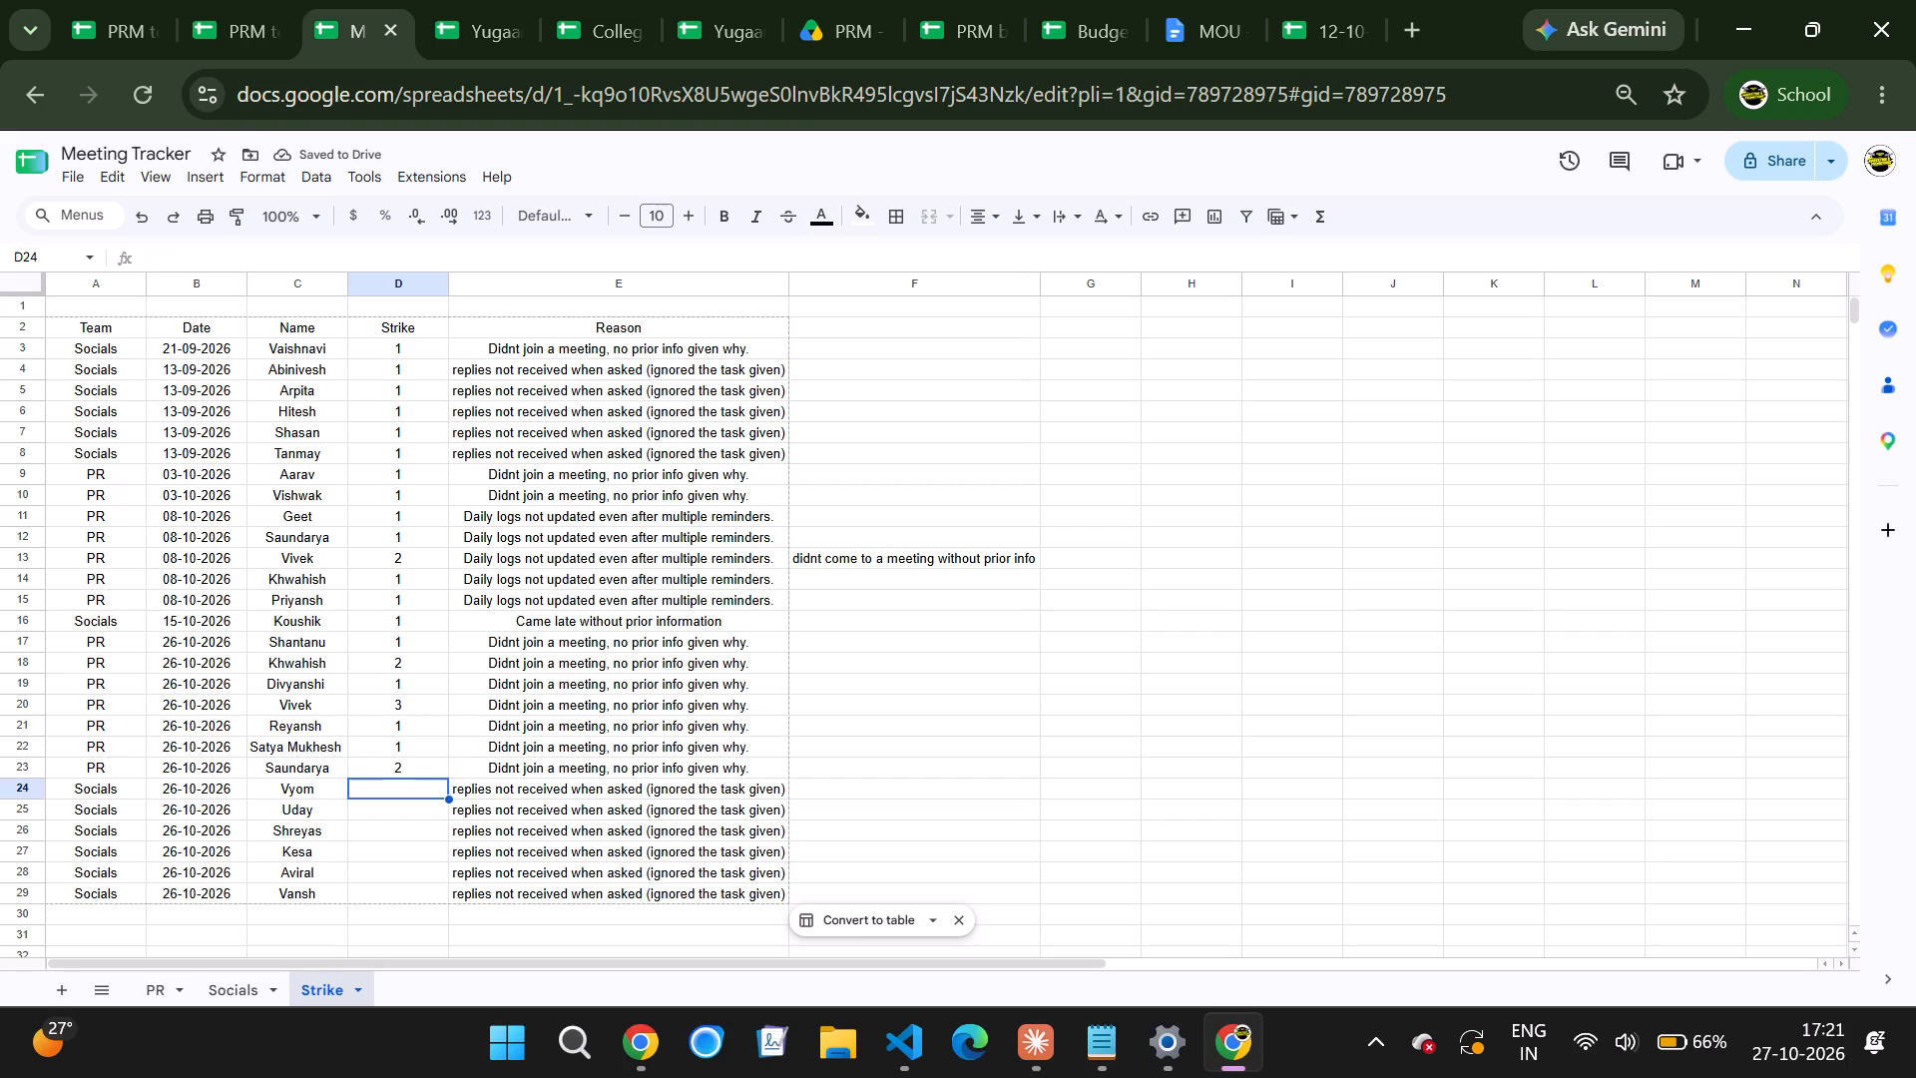
Enter a strike count of 1 for each Socials member in rows 24 to 29.
key("1")
key("Return")
key("1")
key("Return")
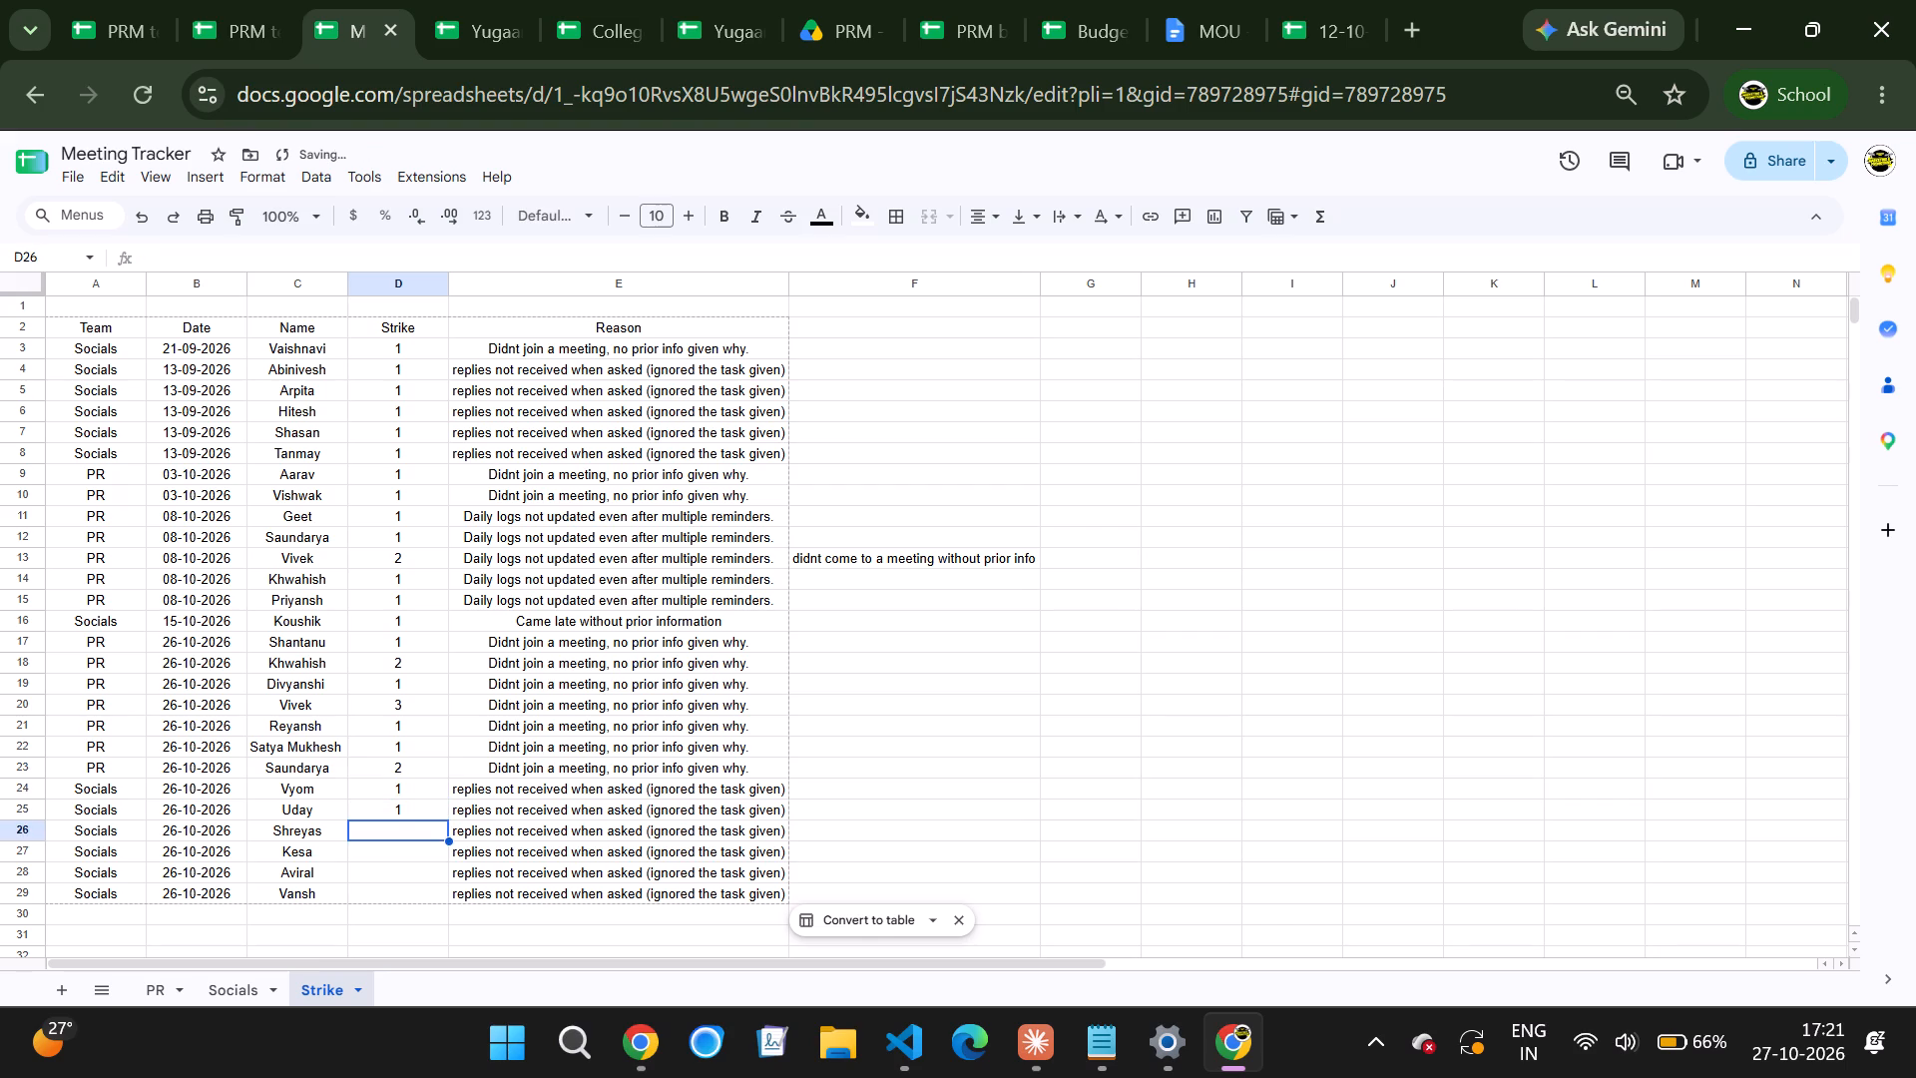
key("1")
key("Return")
key("1")
key("Return")
key("1")
key("Return")
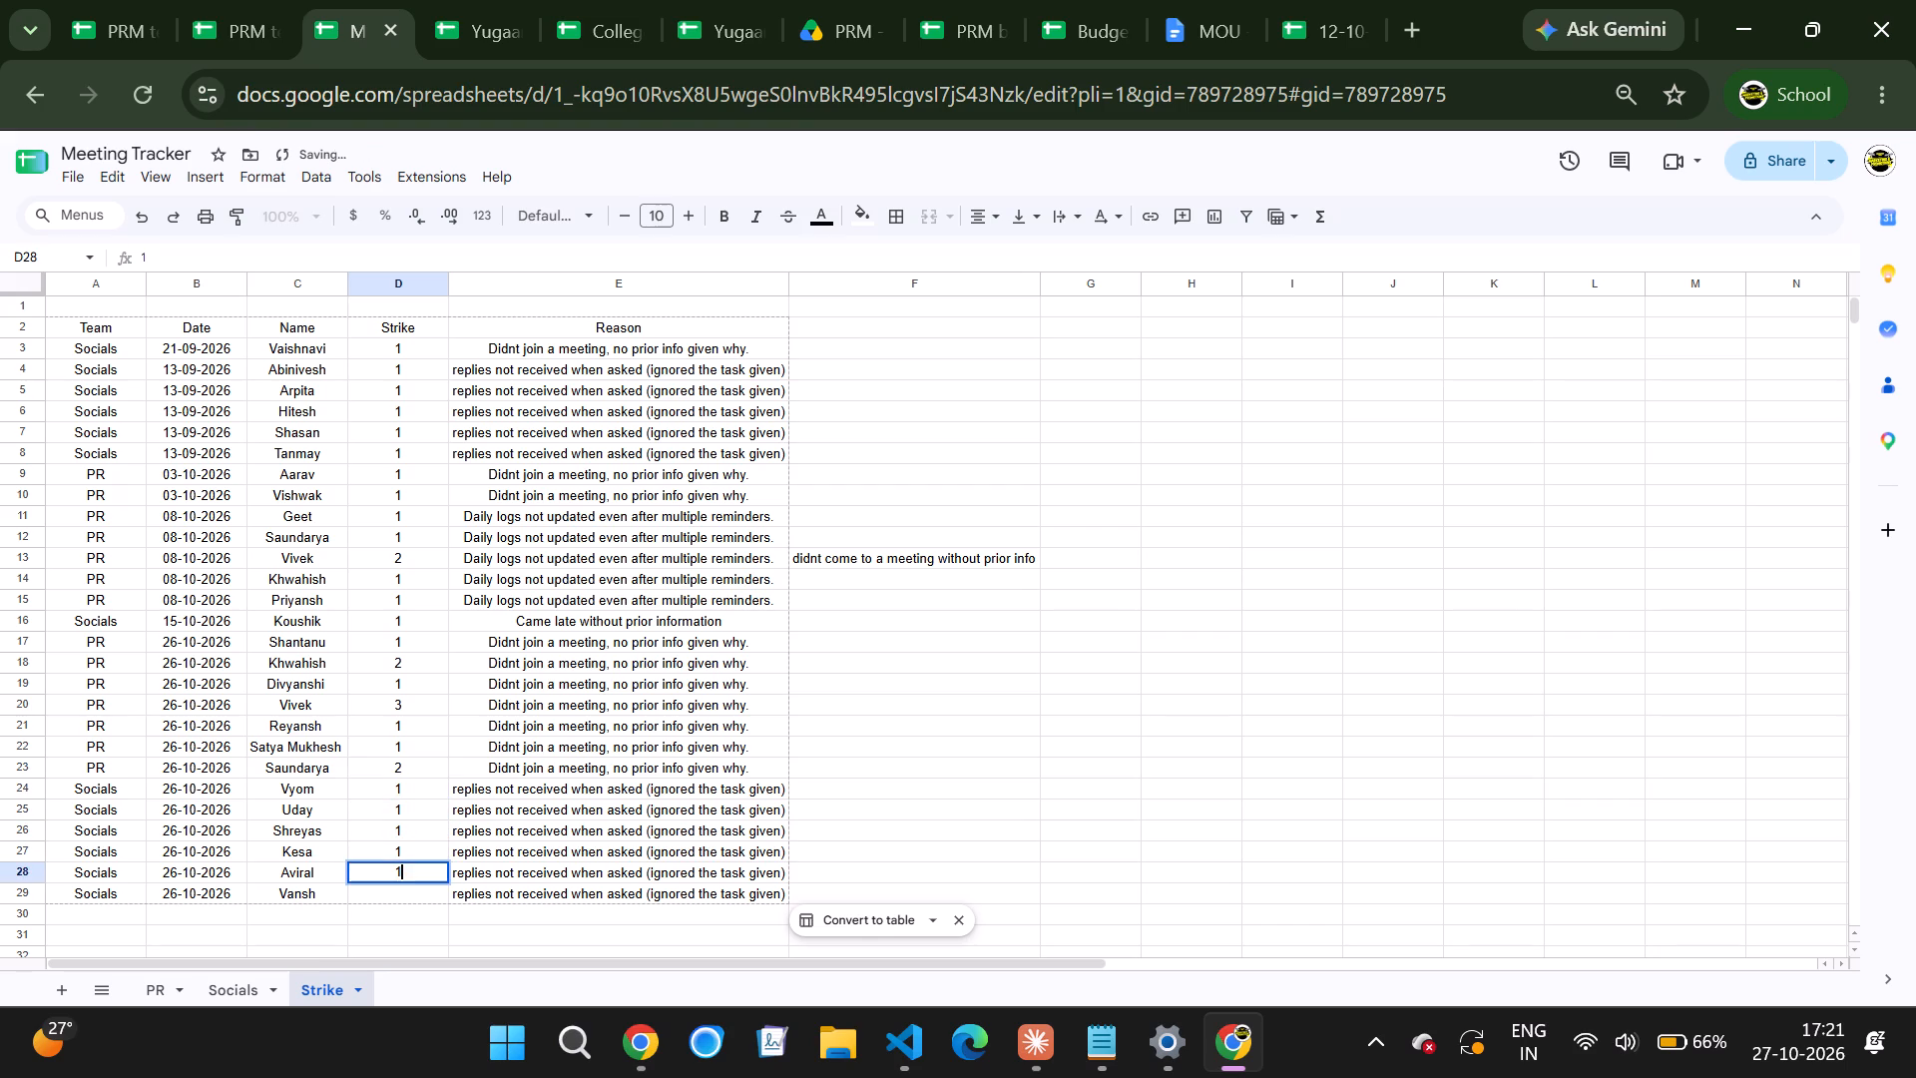
key("1")
key("Return")
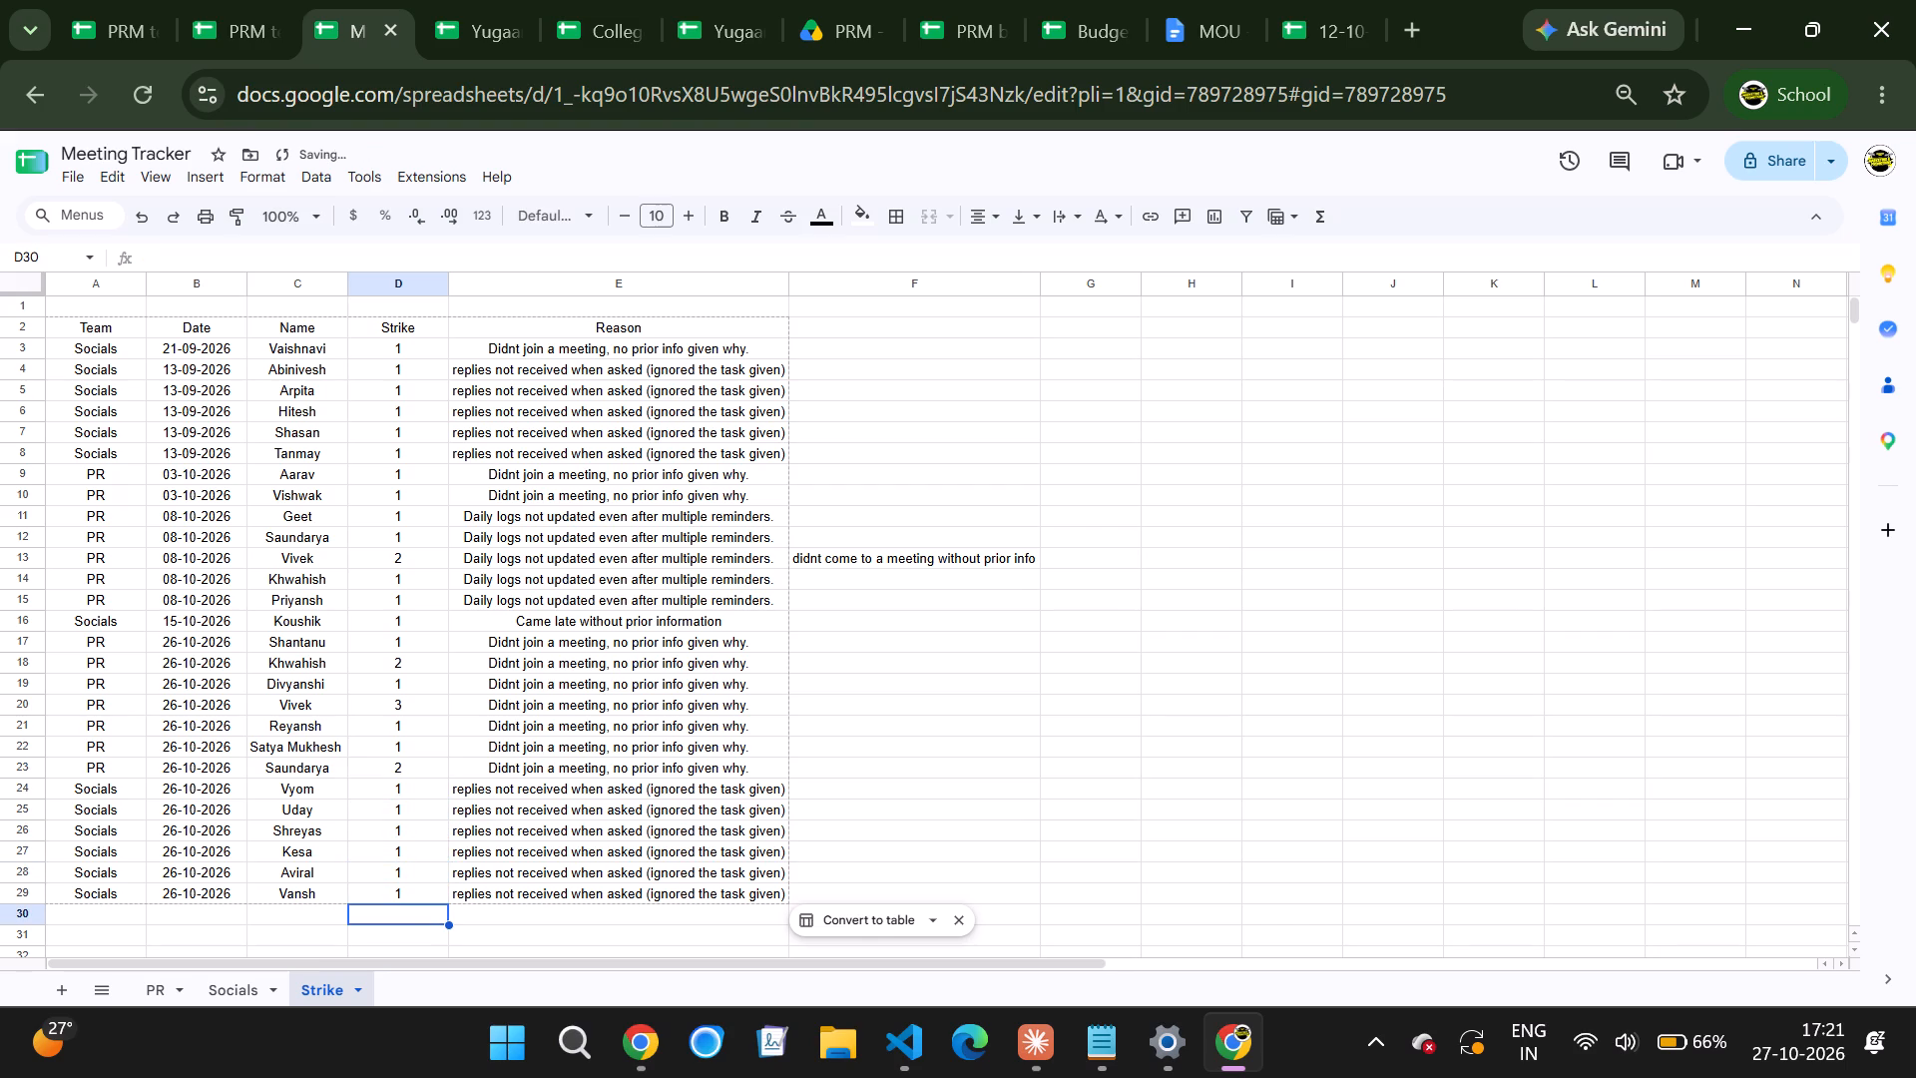
On the Socials sheet, fill the name cells of Aviral and Kesa in rows 6 and 11 with yellow.
left_click(146, 993)
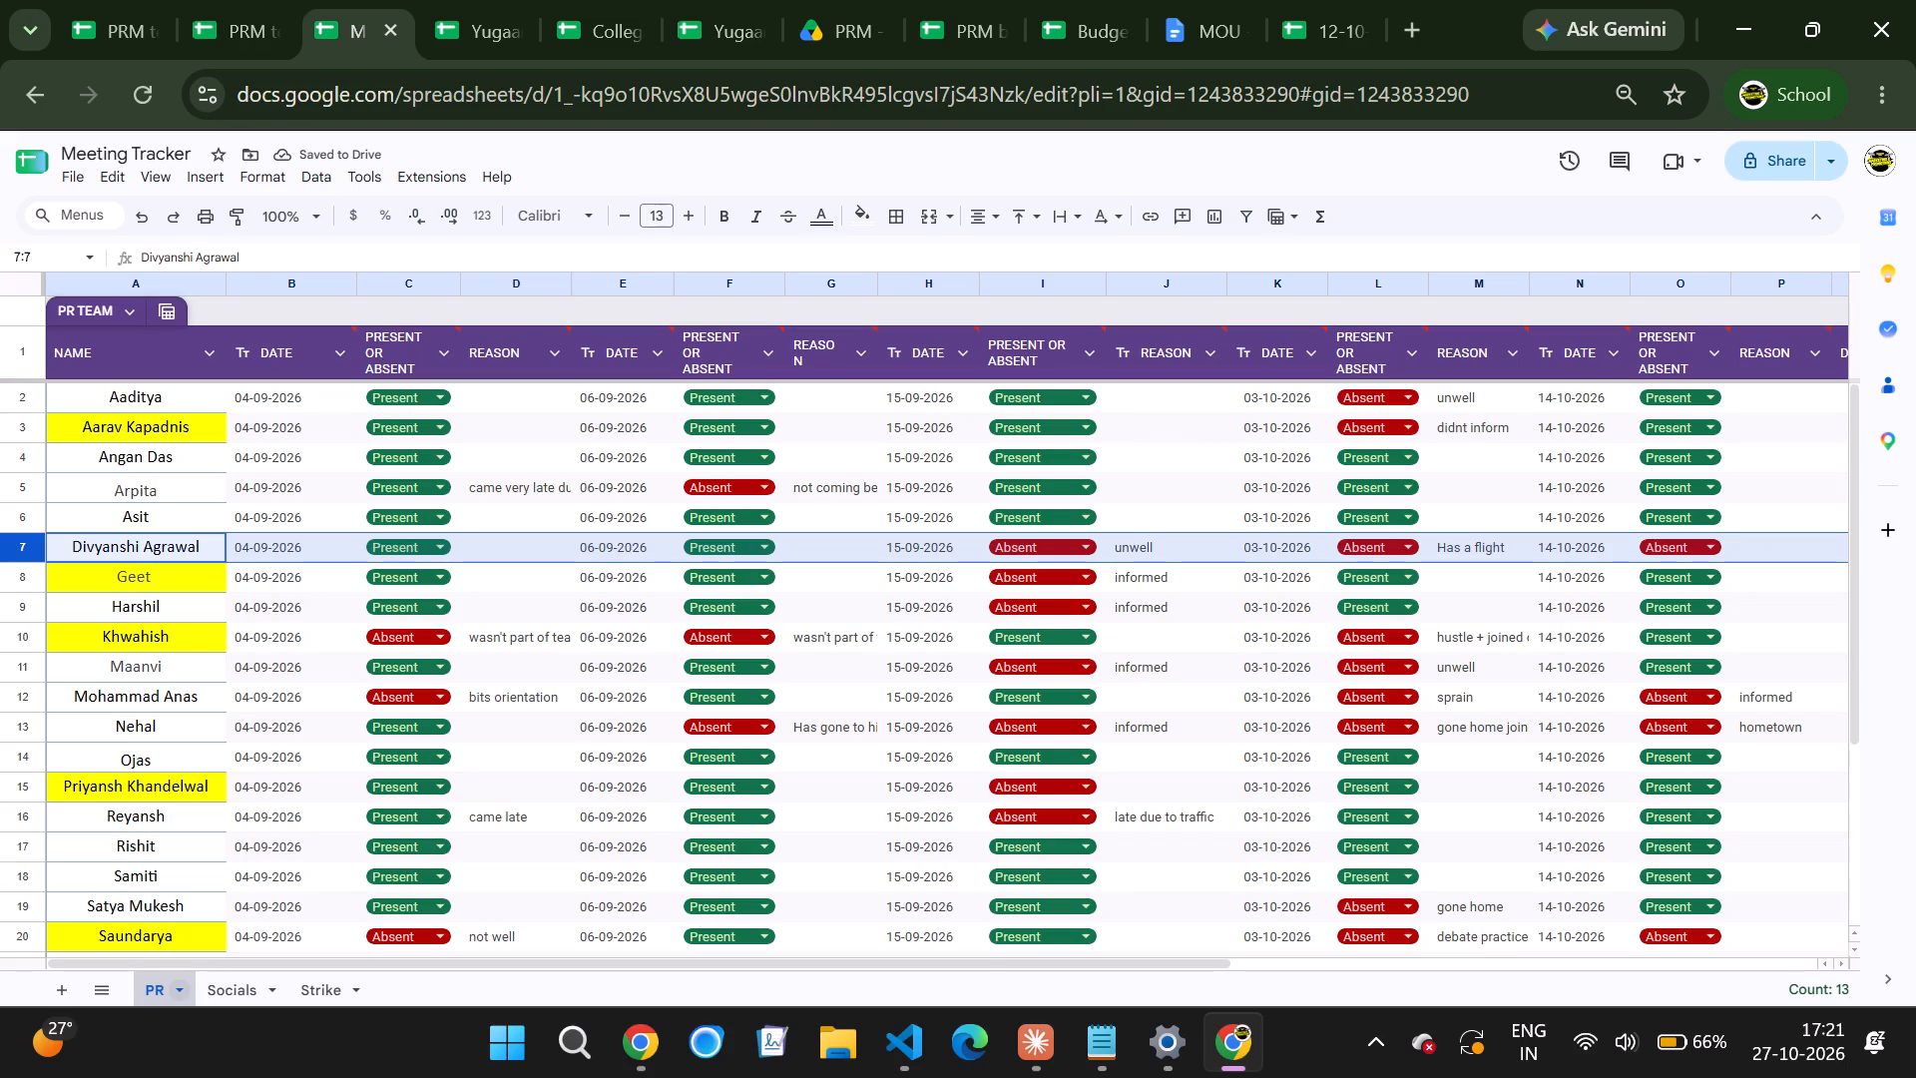
left_click(223, 998)
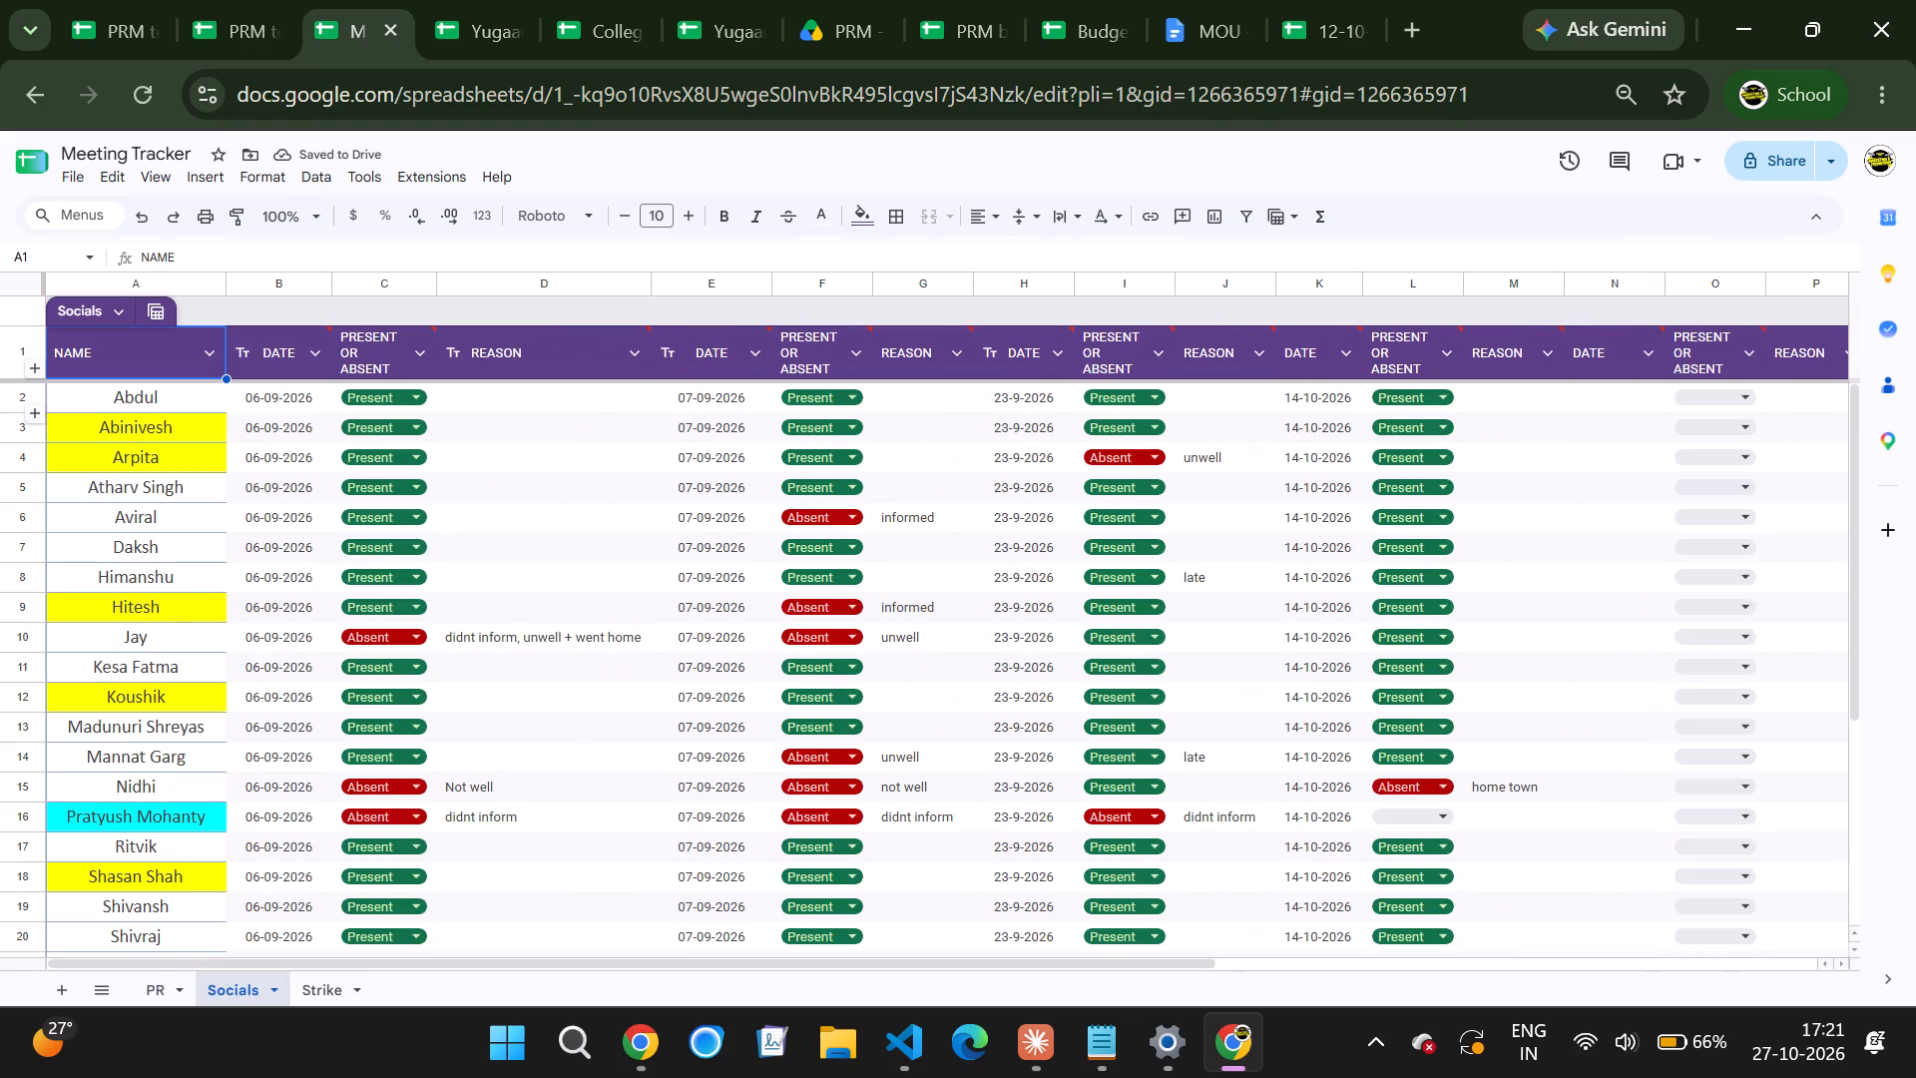
left_click(145, 516)
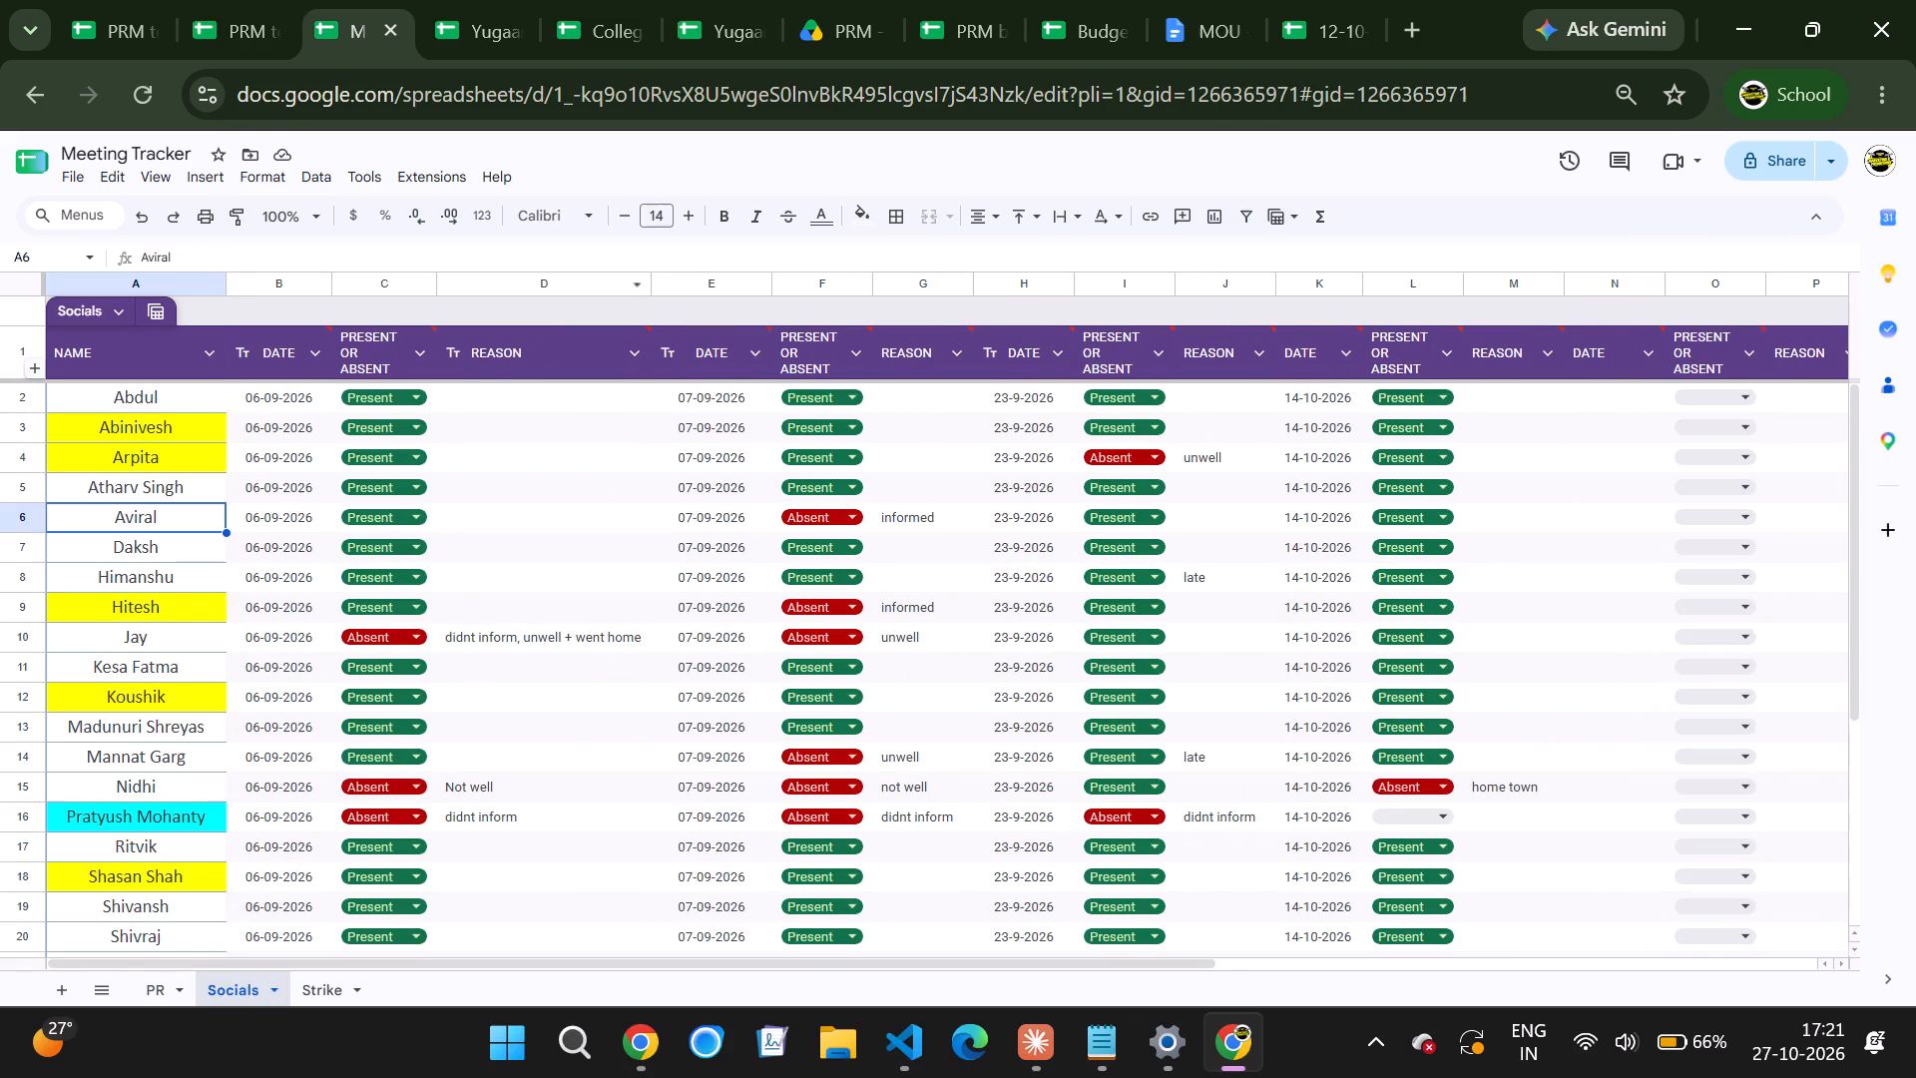
left_click(852, 221)
left_click(928, 312)
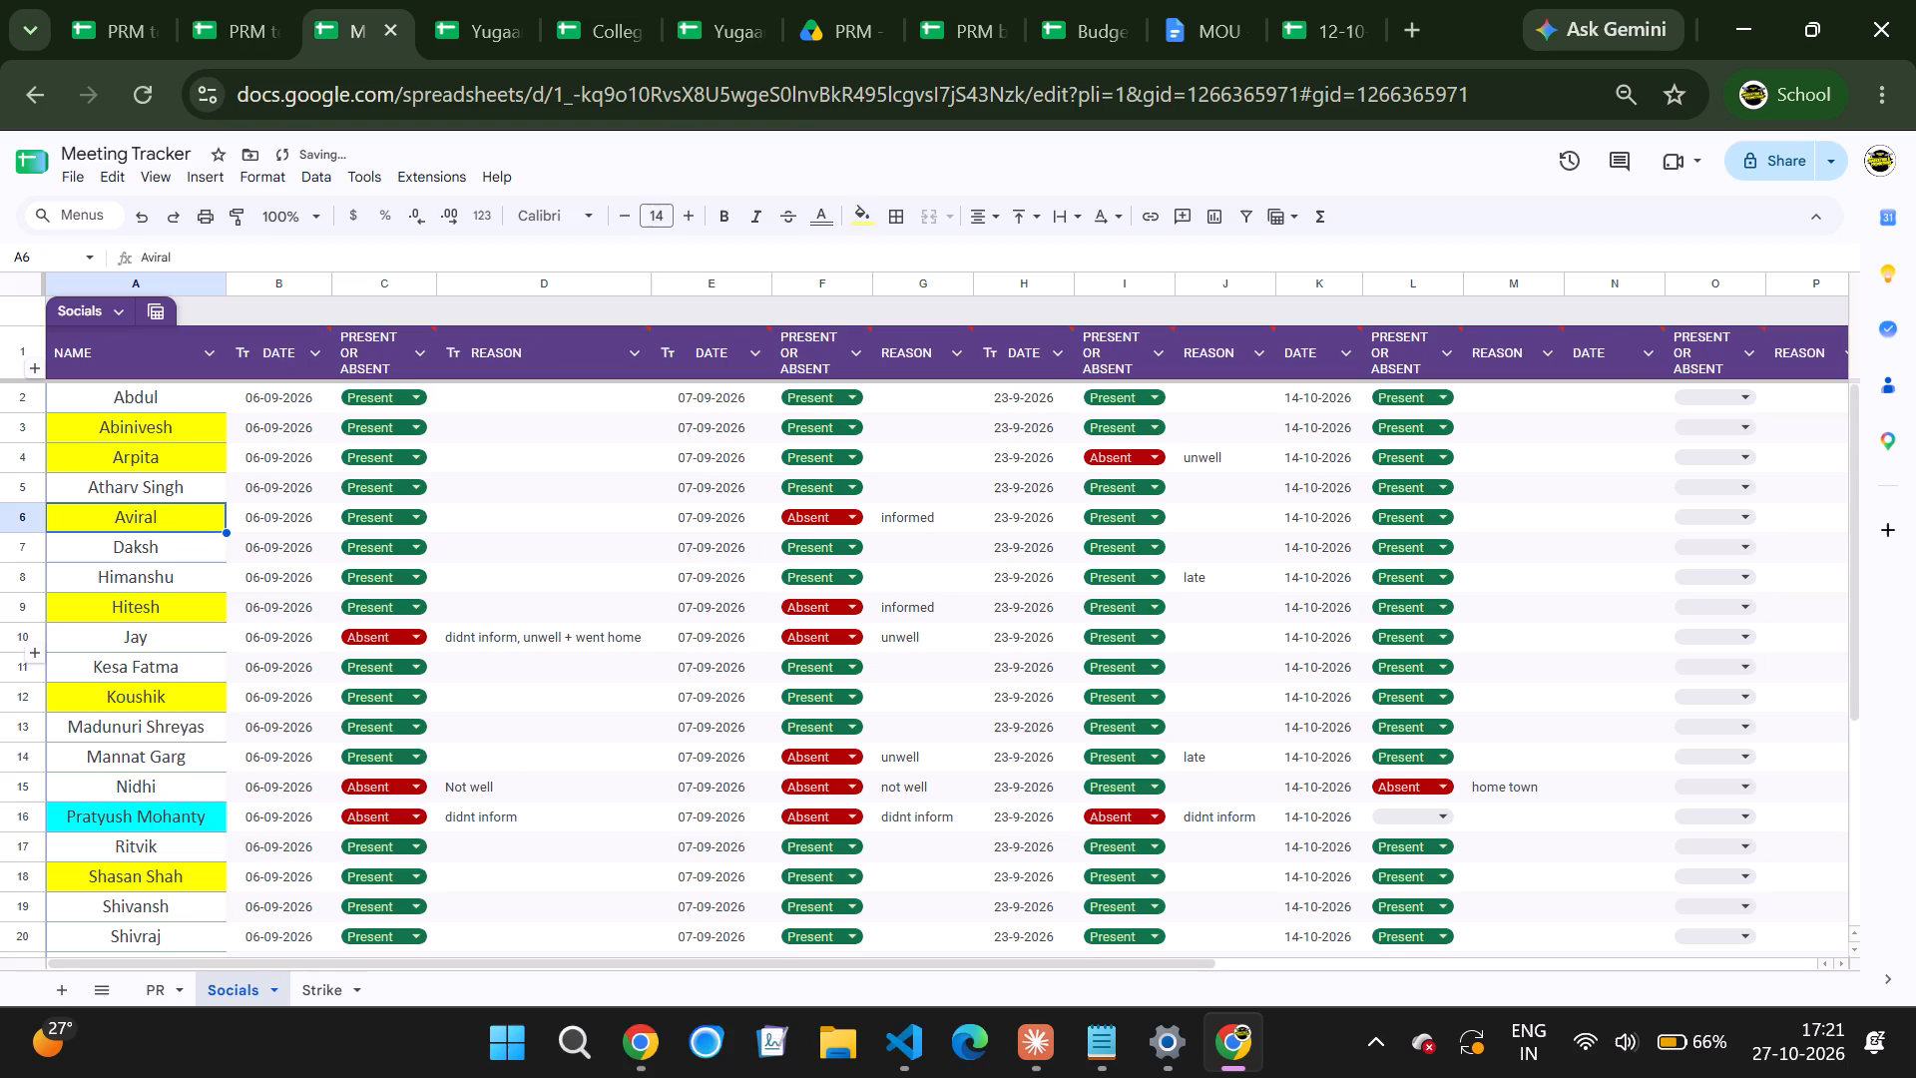
left_click(165, 669)
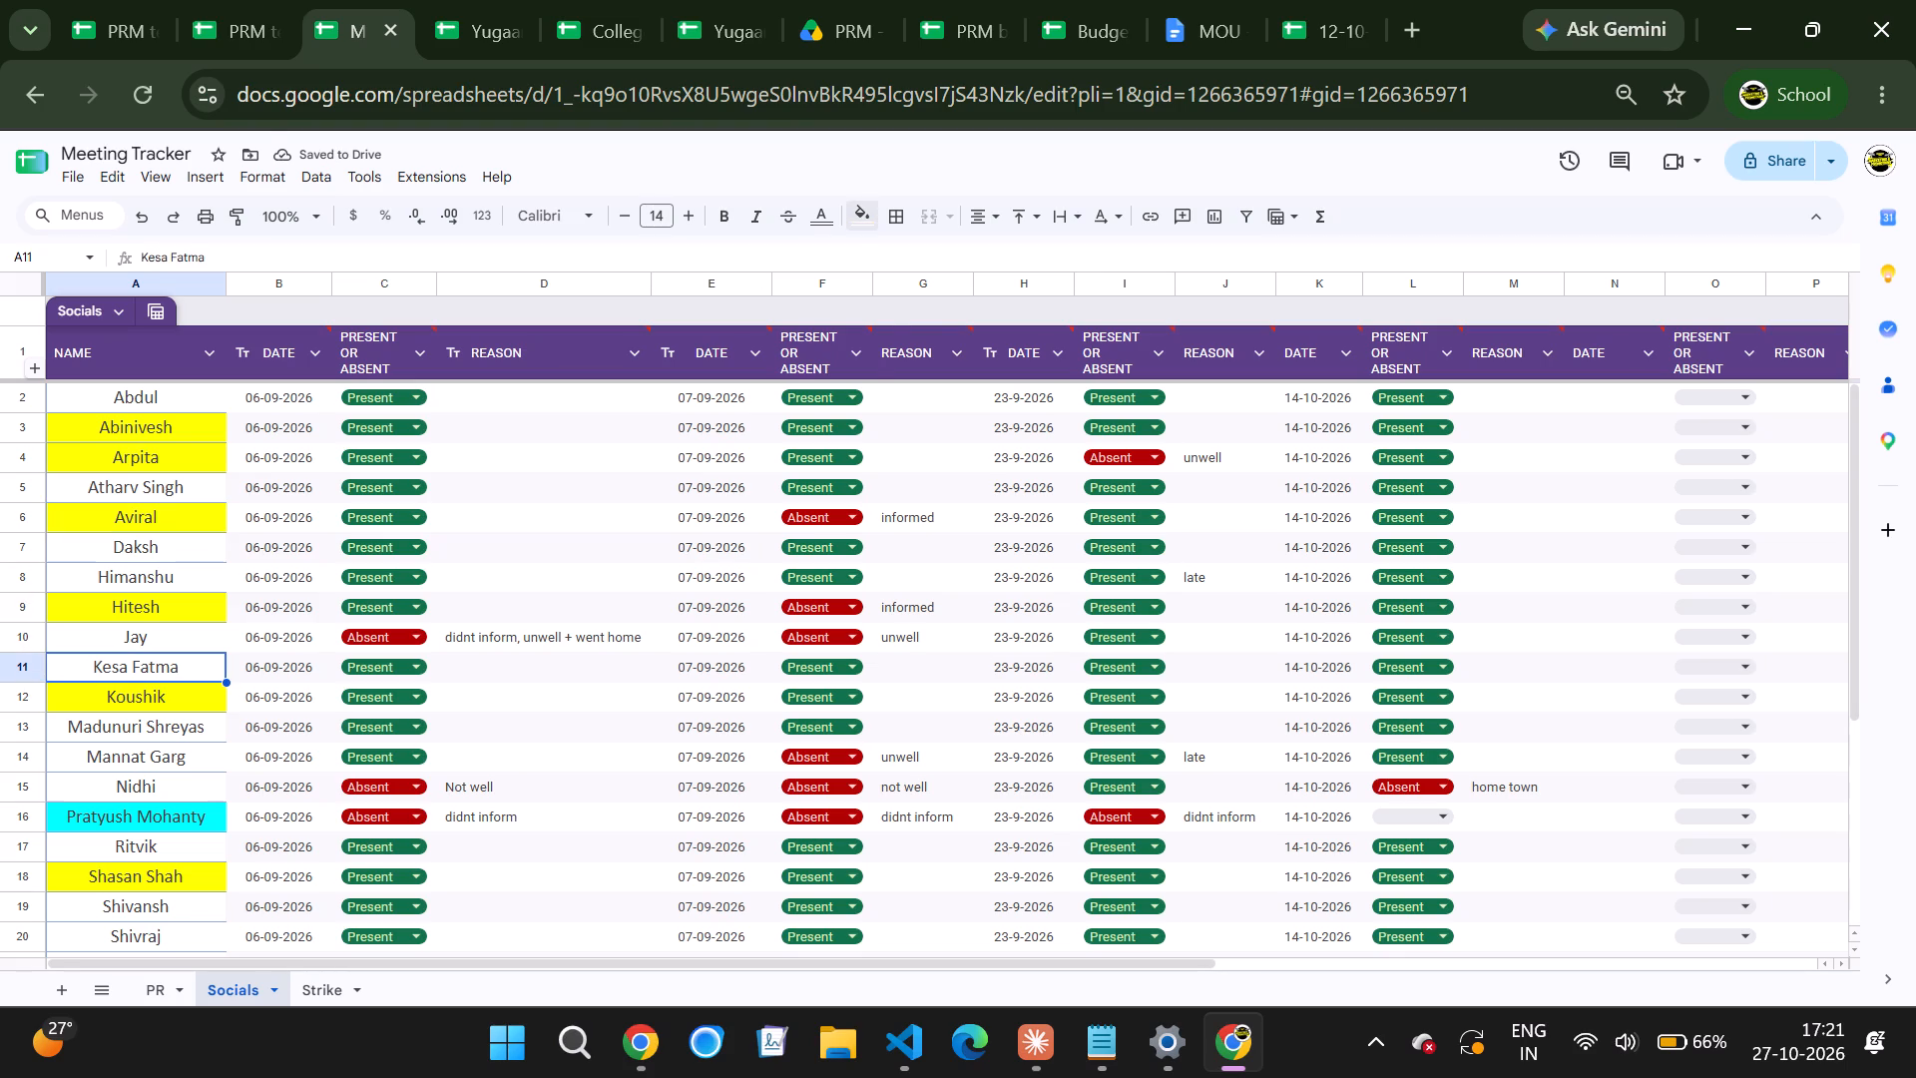
left_click(860, 225)
left_click(930, 313)
On the Socials sheet, fill the name cell of Shreyas in row 13 with yellow.
scroll(451, 729, "down", 1)
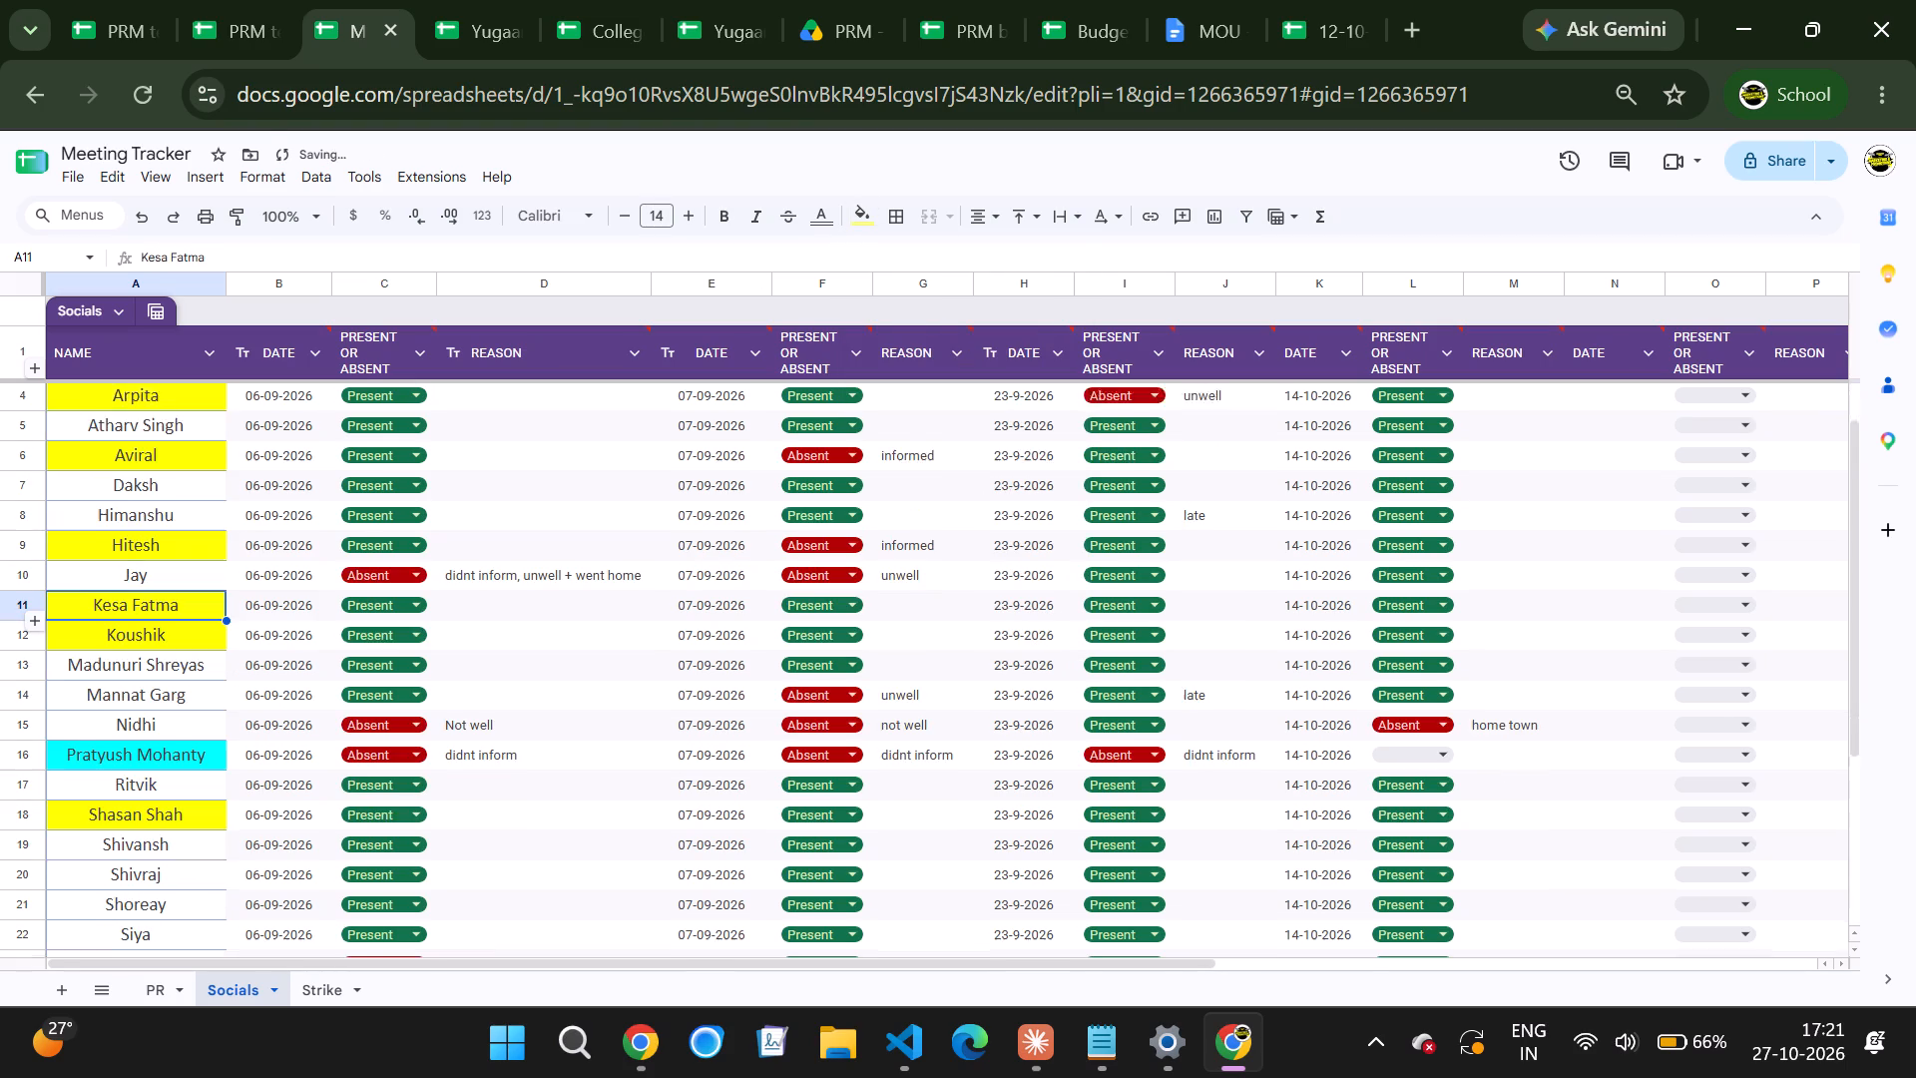
scroll(451, 729, "down", 1)
left_click(186, 639)
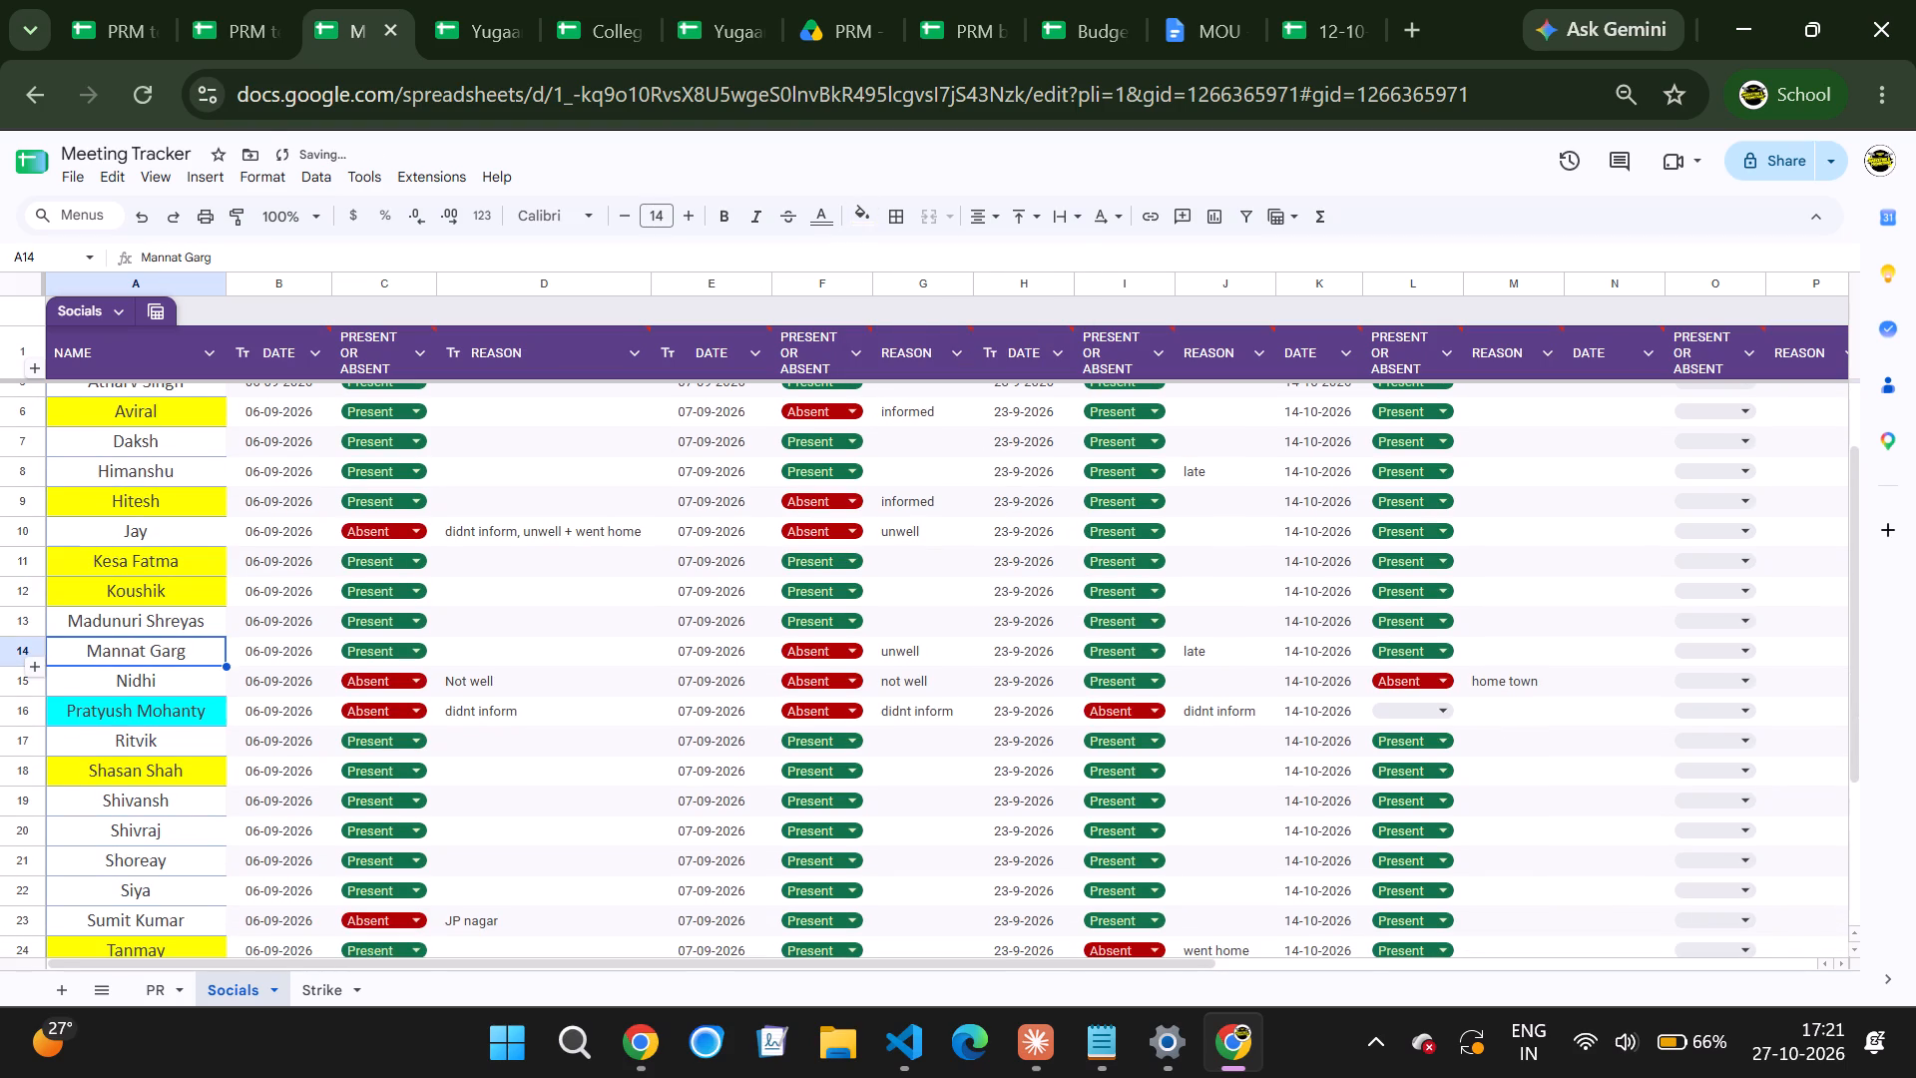
left_click(188, 630)
left_click(851, 227)
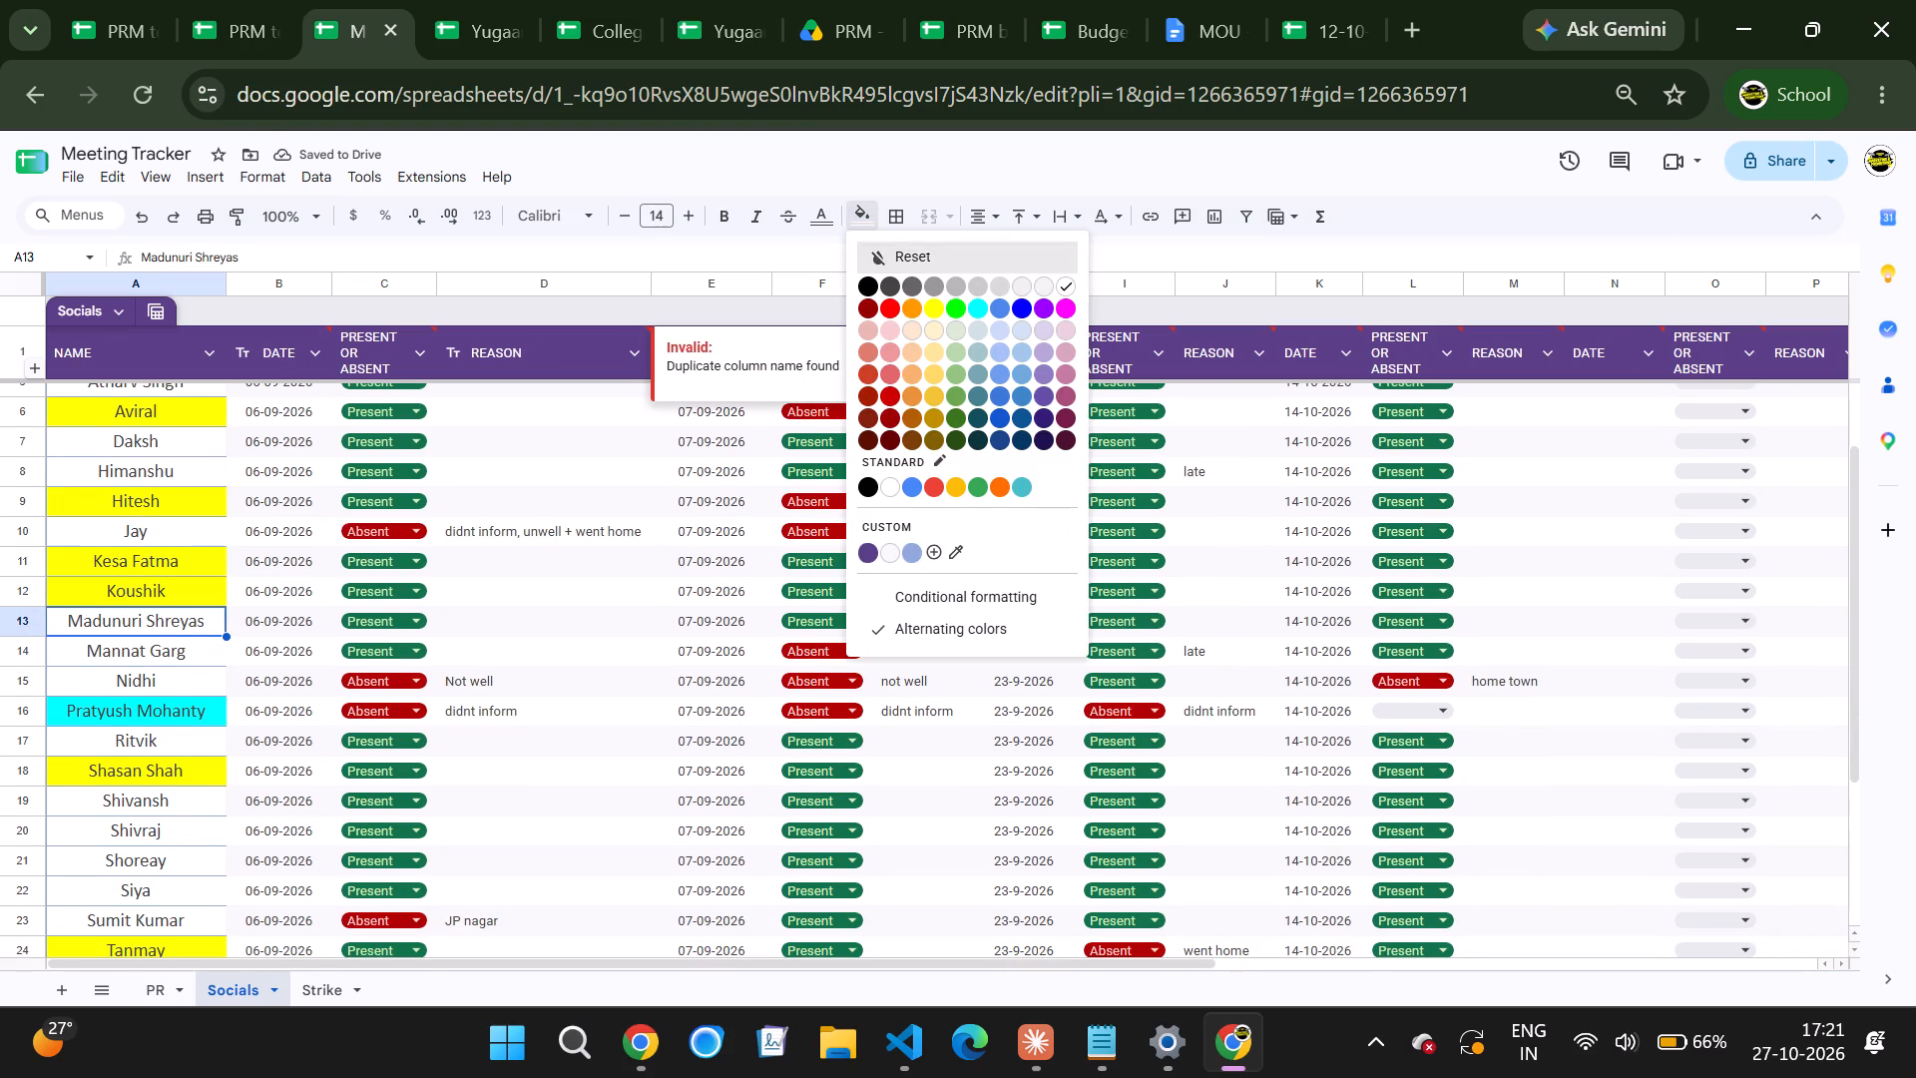
left_click(932, 306)
Fill Uday's name cell in row 25 of the Socials sheet with yellow.
scroll(602, 490, "down", 1)
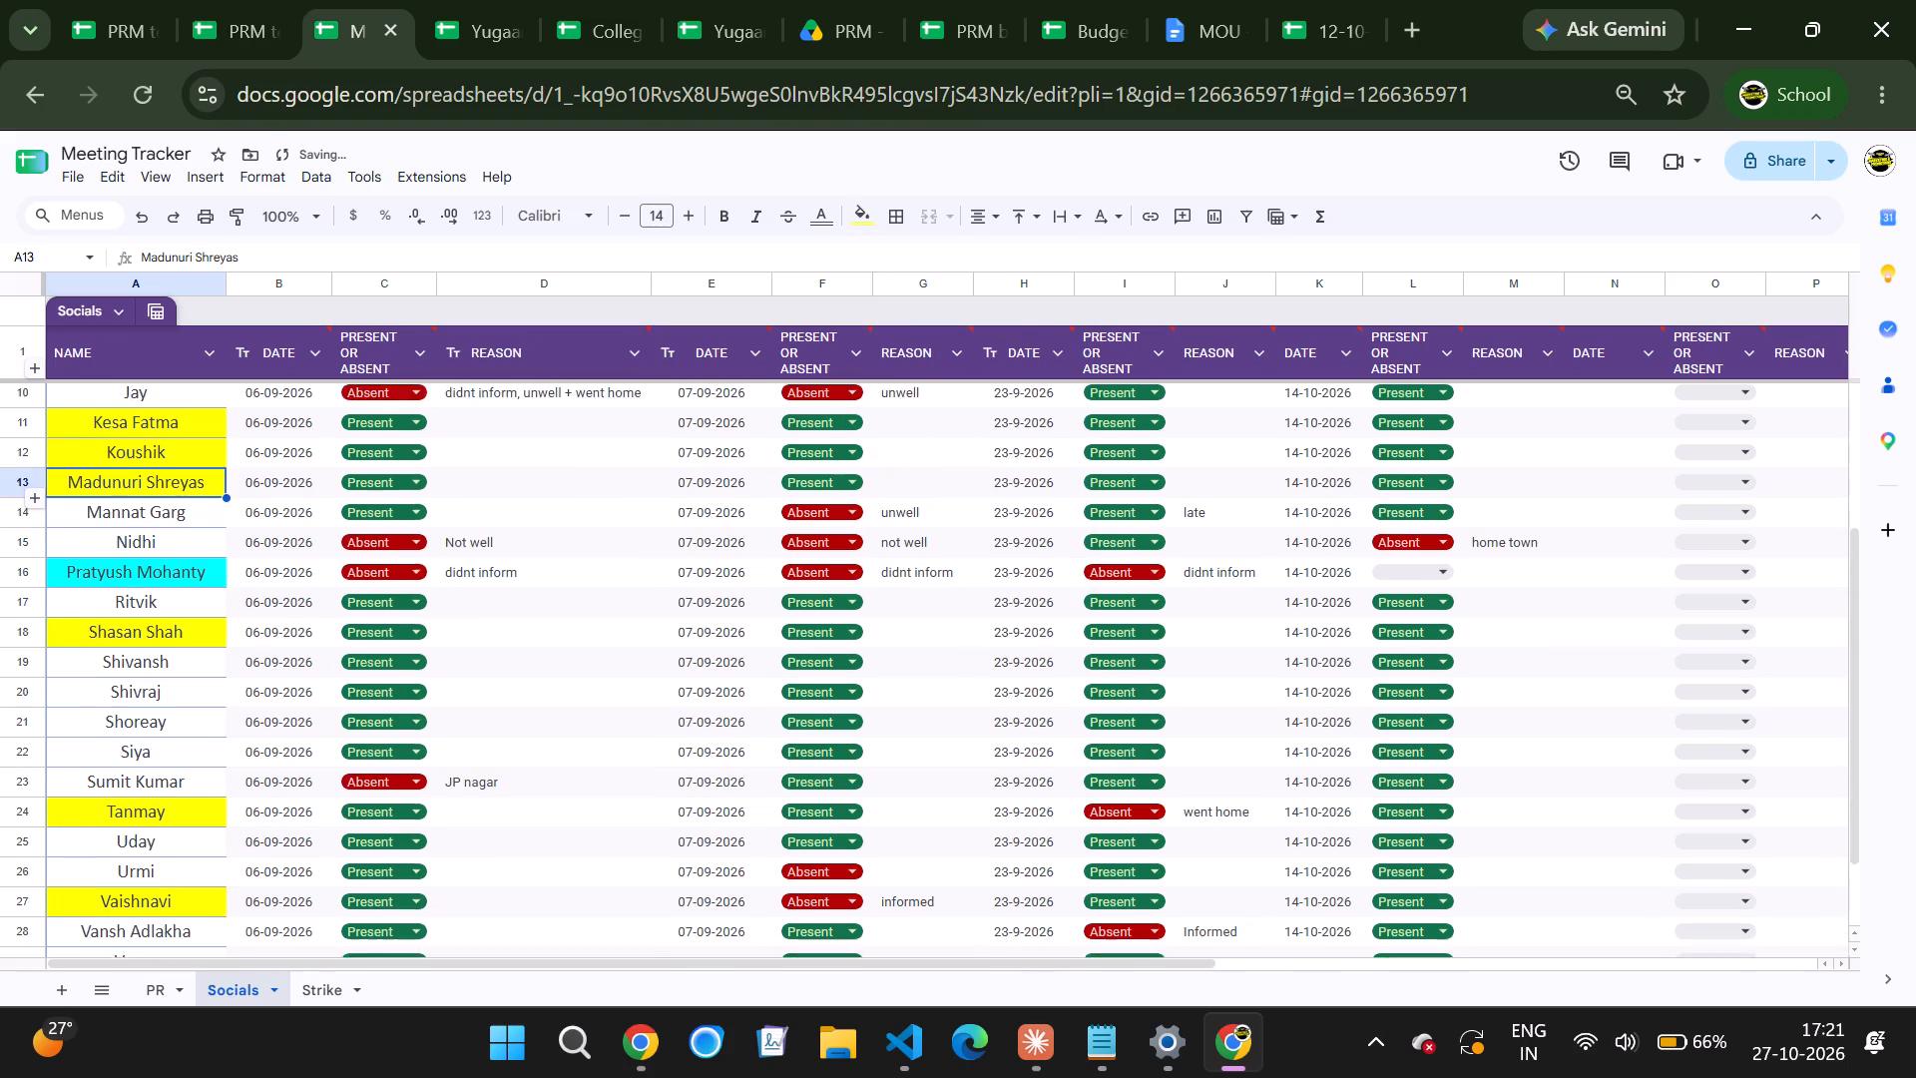
left_click(165, 535)
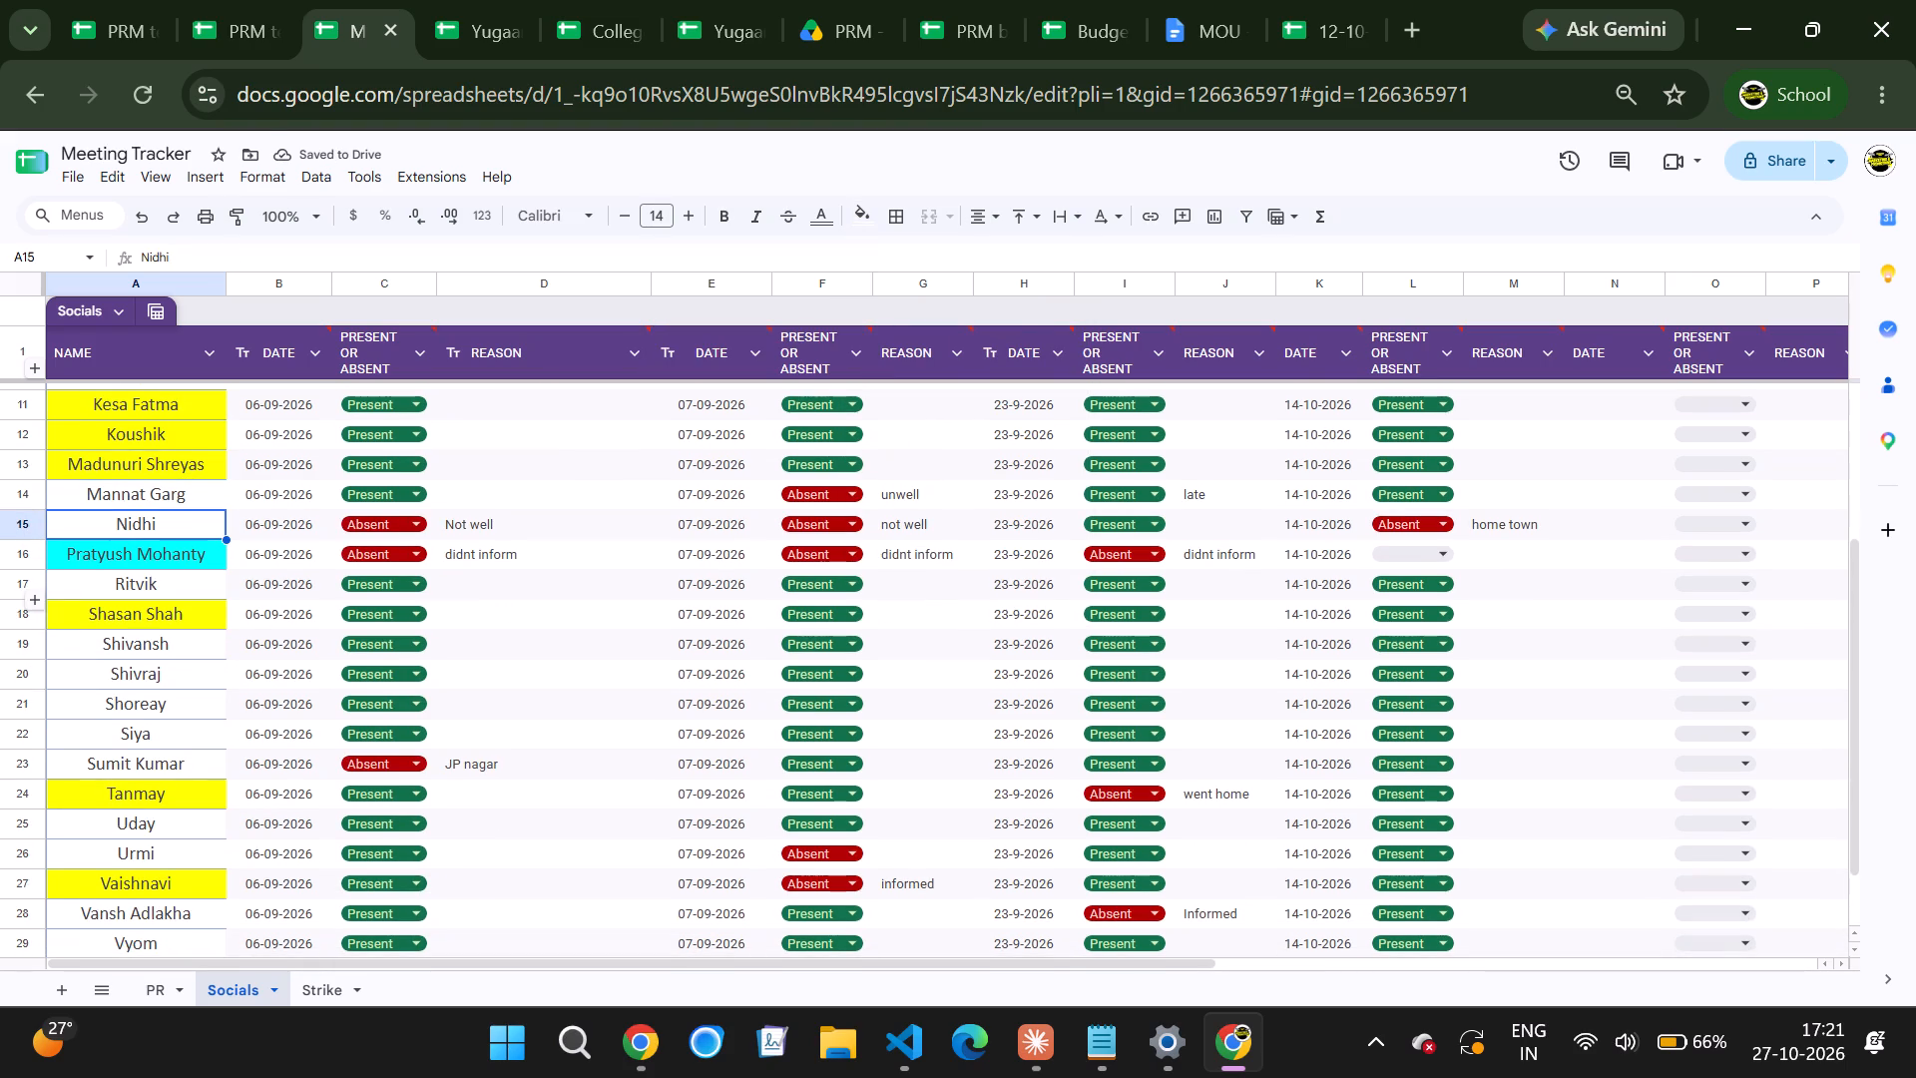
left_click(161, 685)
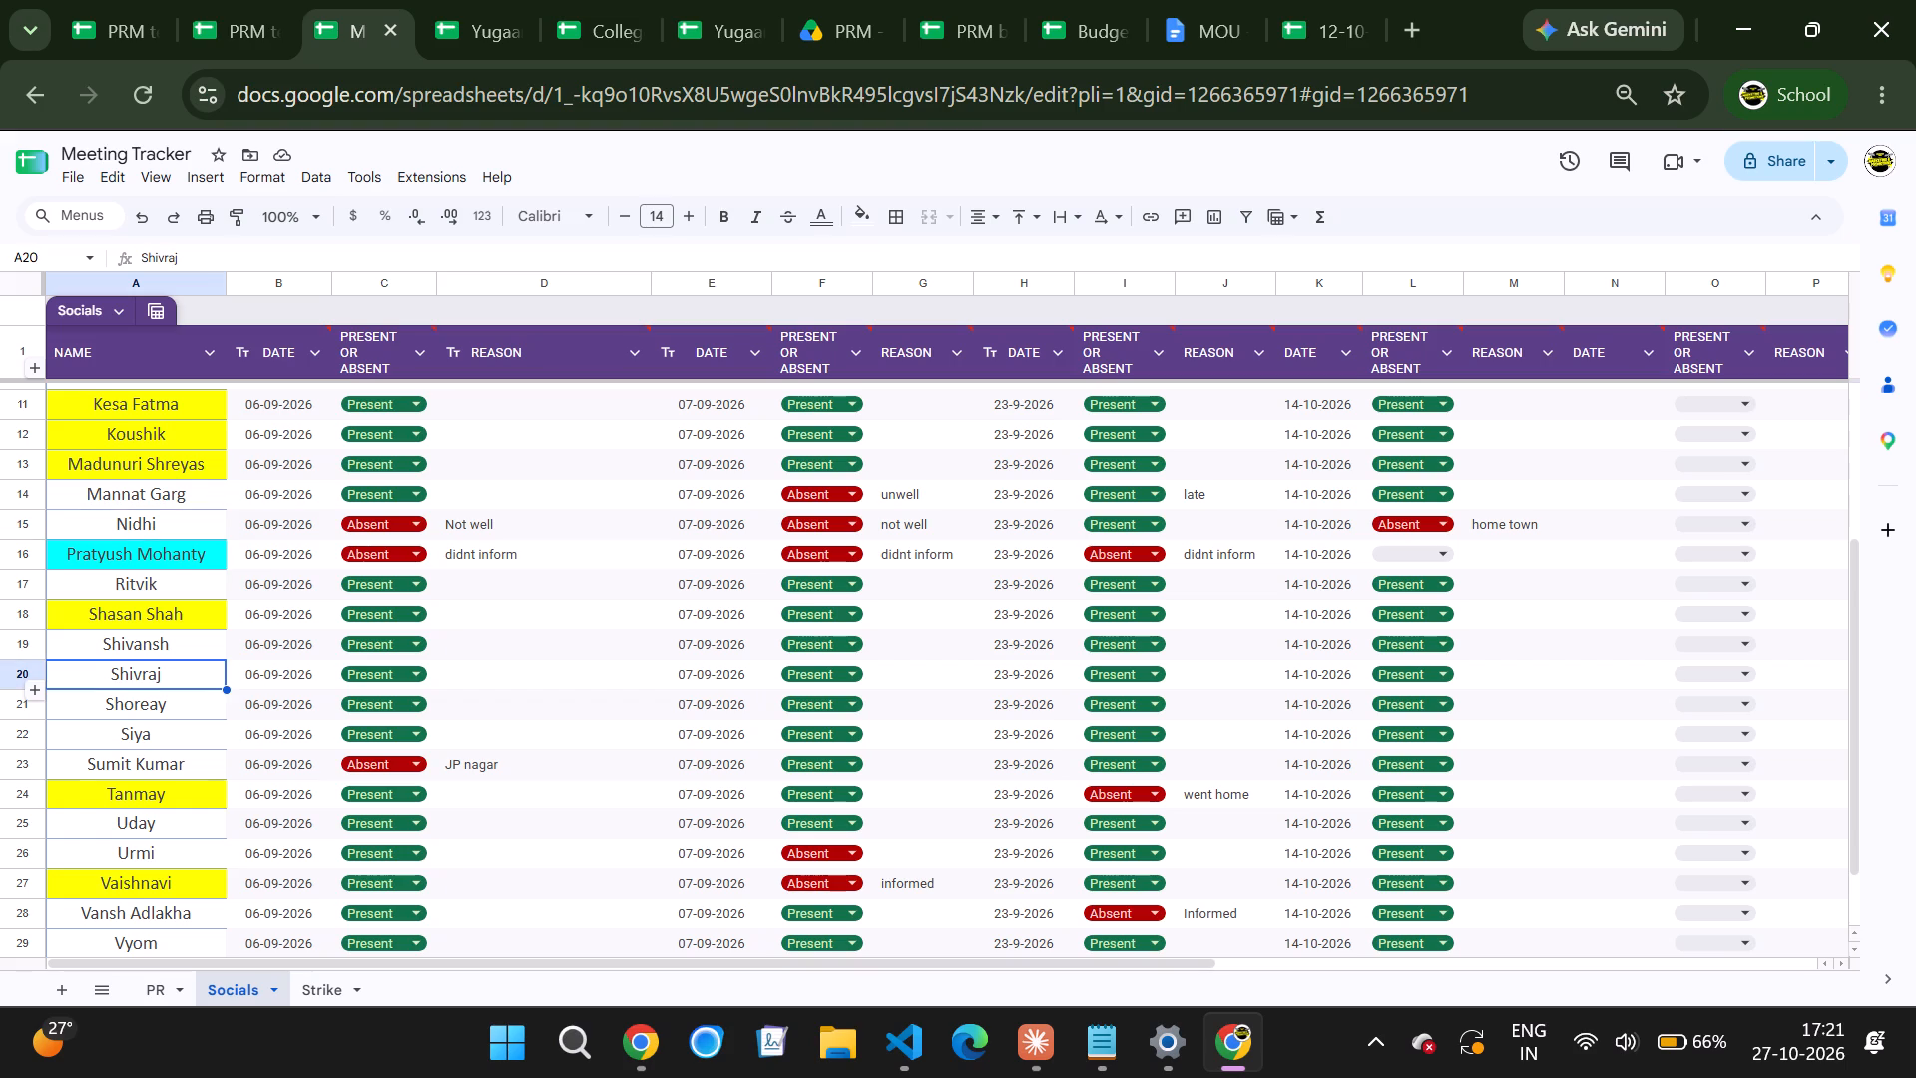
scroll(181, 751, "down", 2)
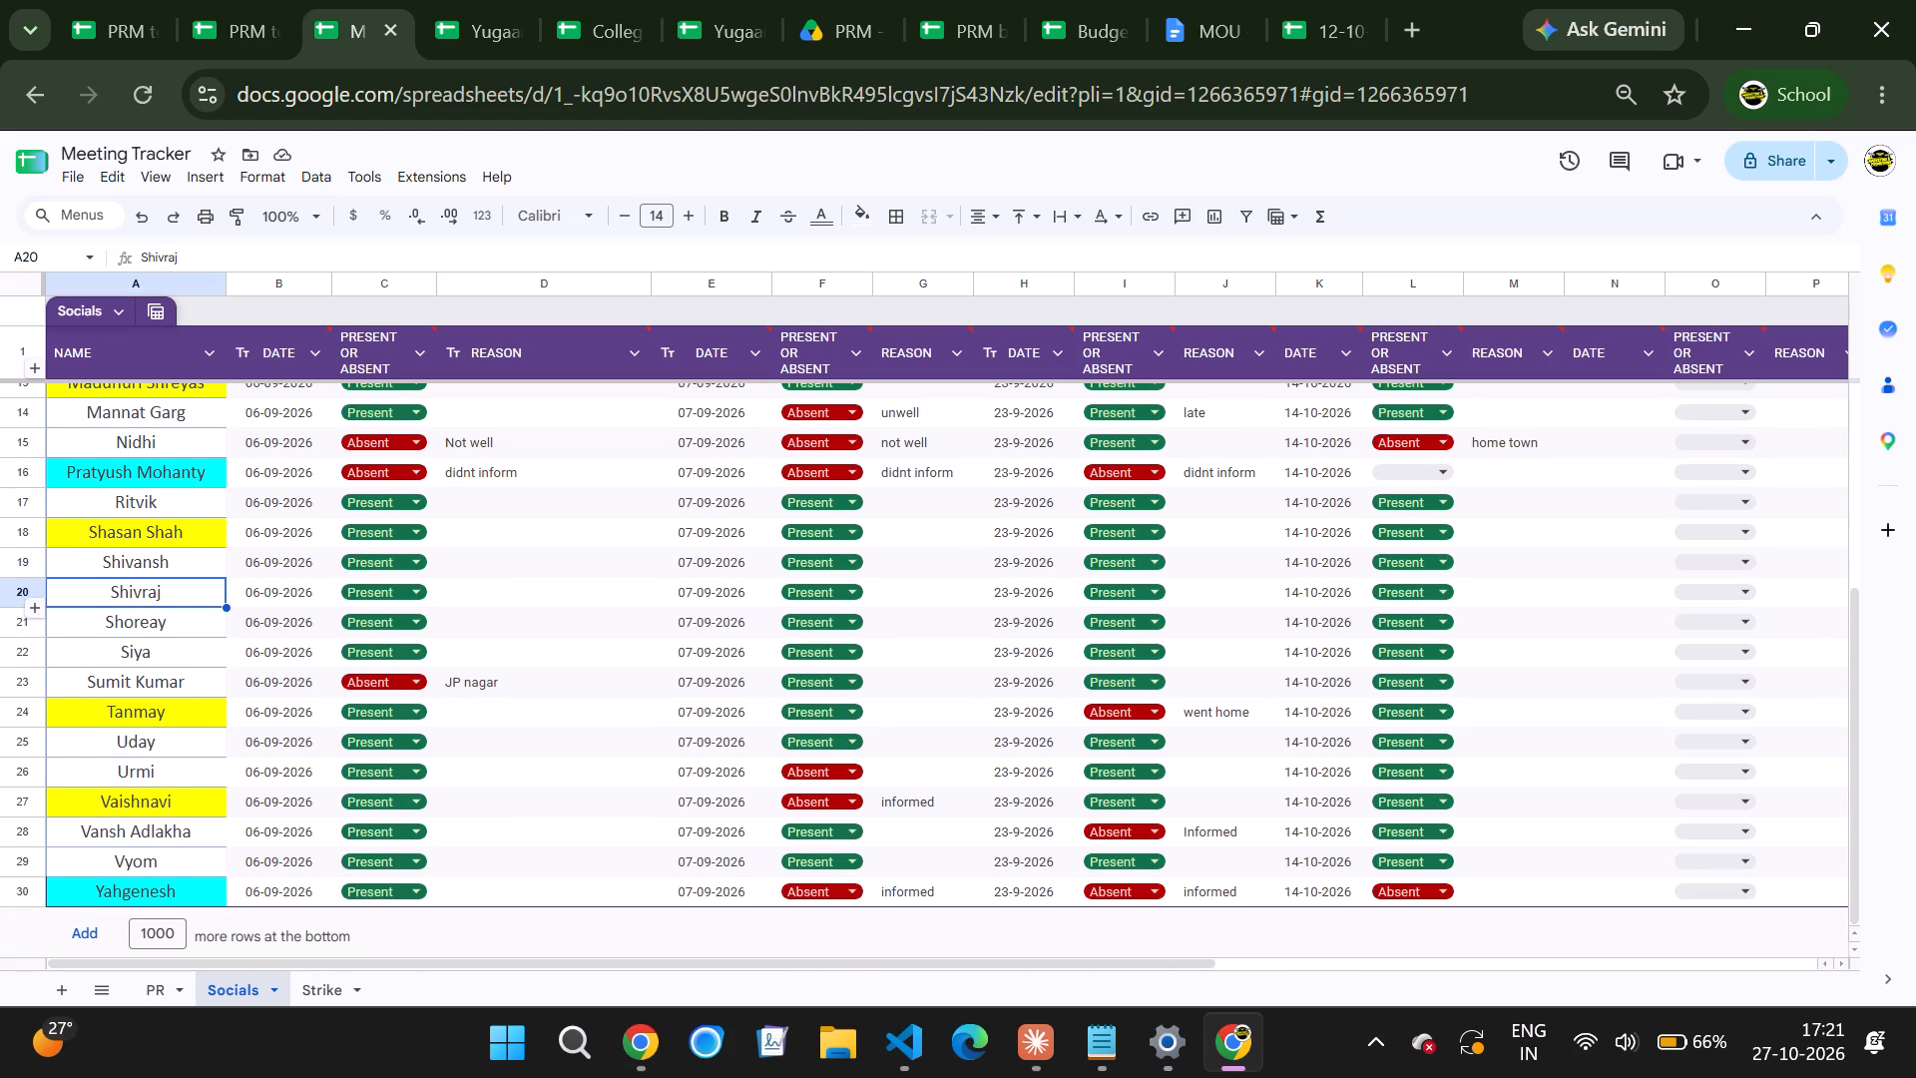
left_click(181, 751)
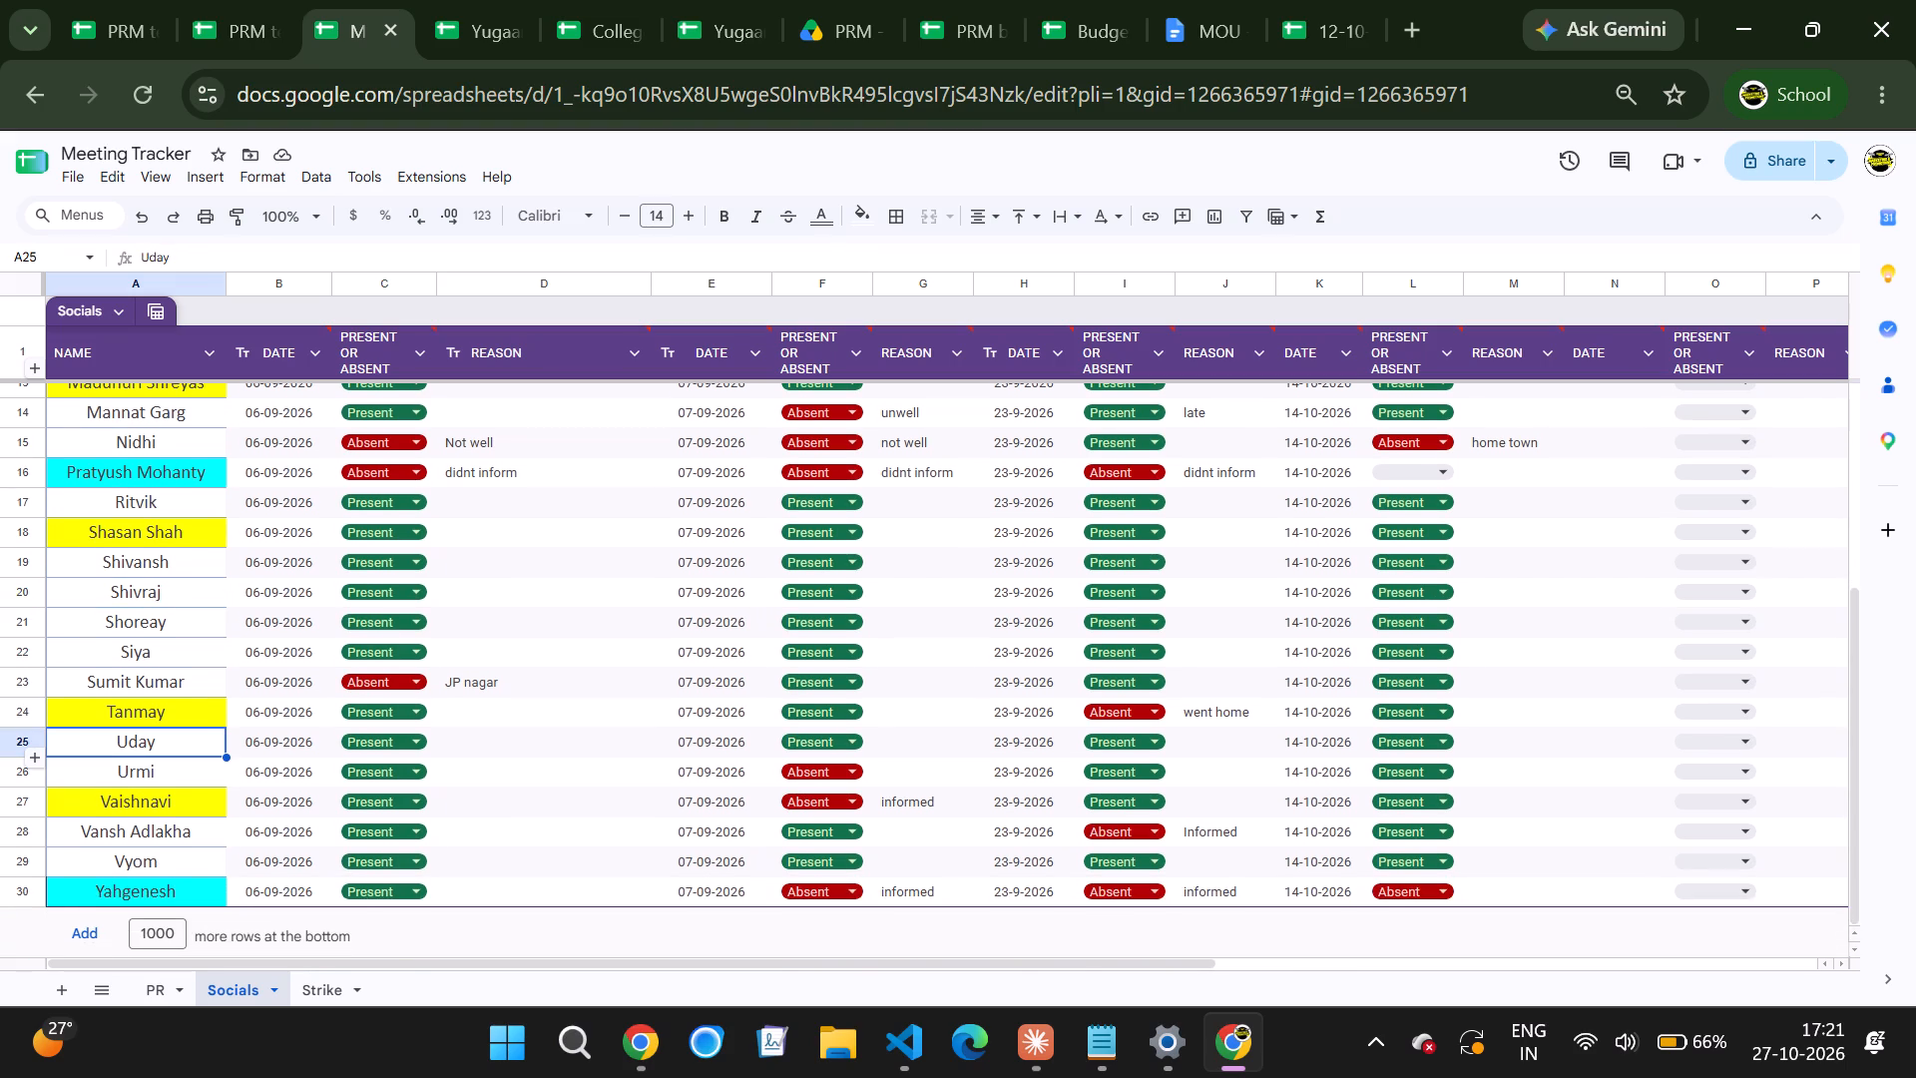
left_click(852, 213)
left_click(940, 307)
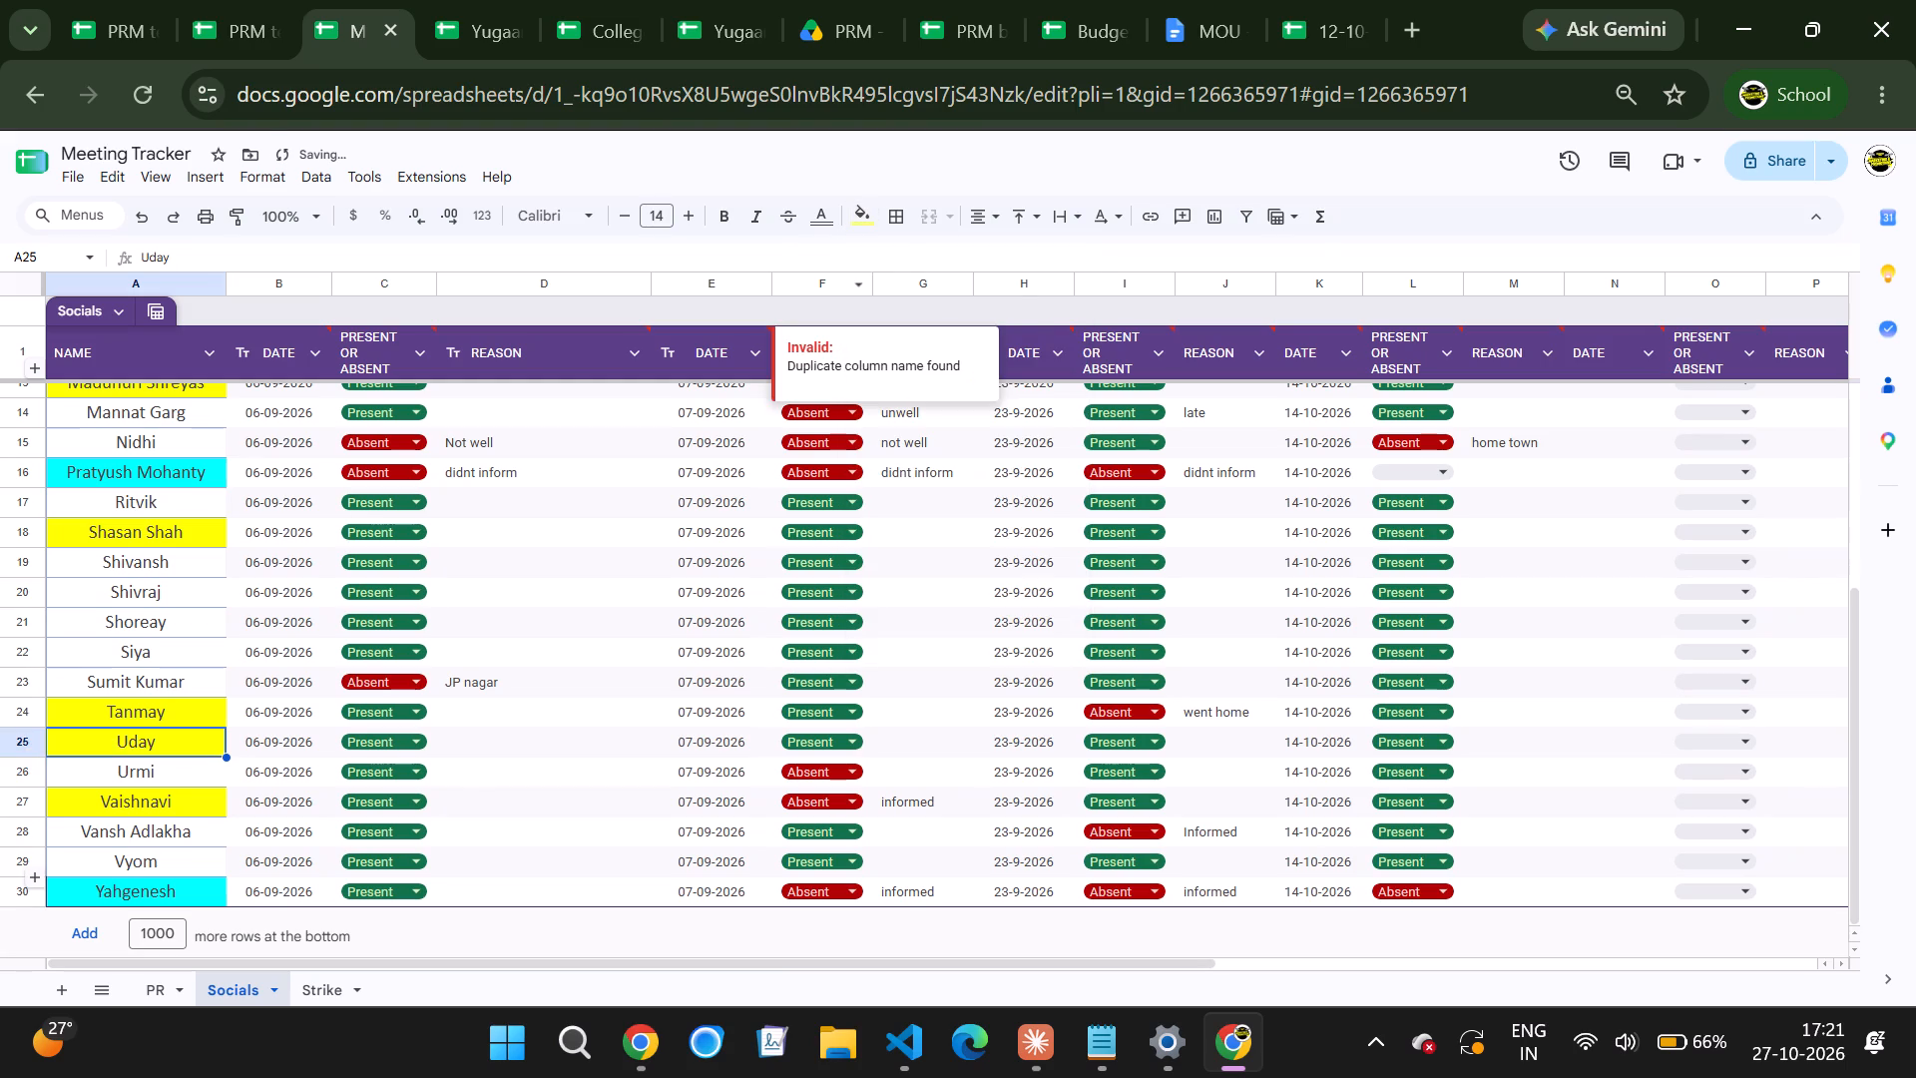
Fill the name cells of Vansh and Vyom in rows 28 and 29 of the Socials sheet with yellow.
left_click(222, 847)
left_click(222, 856)
left_click_drag(176, 838, 180, 856)
left_click_drag(853, 229, 937, 310)
left_click(937, 310)
scroll(258, 644, "up", 4)
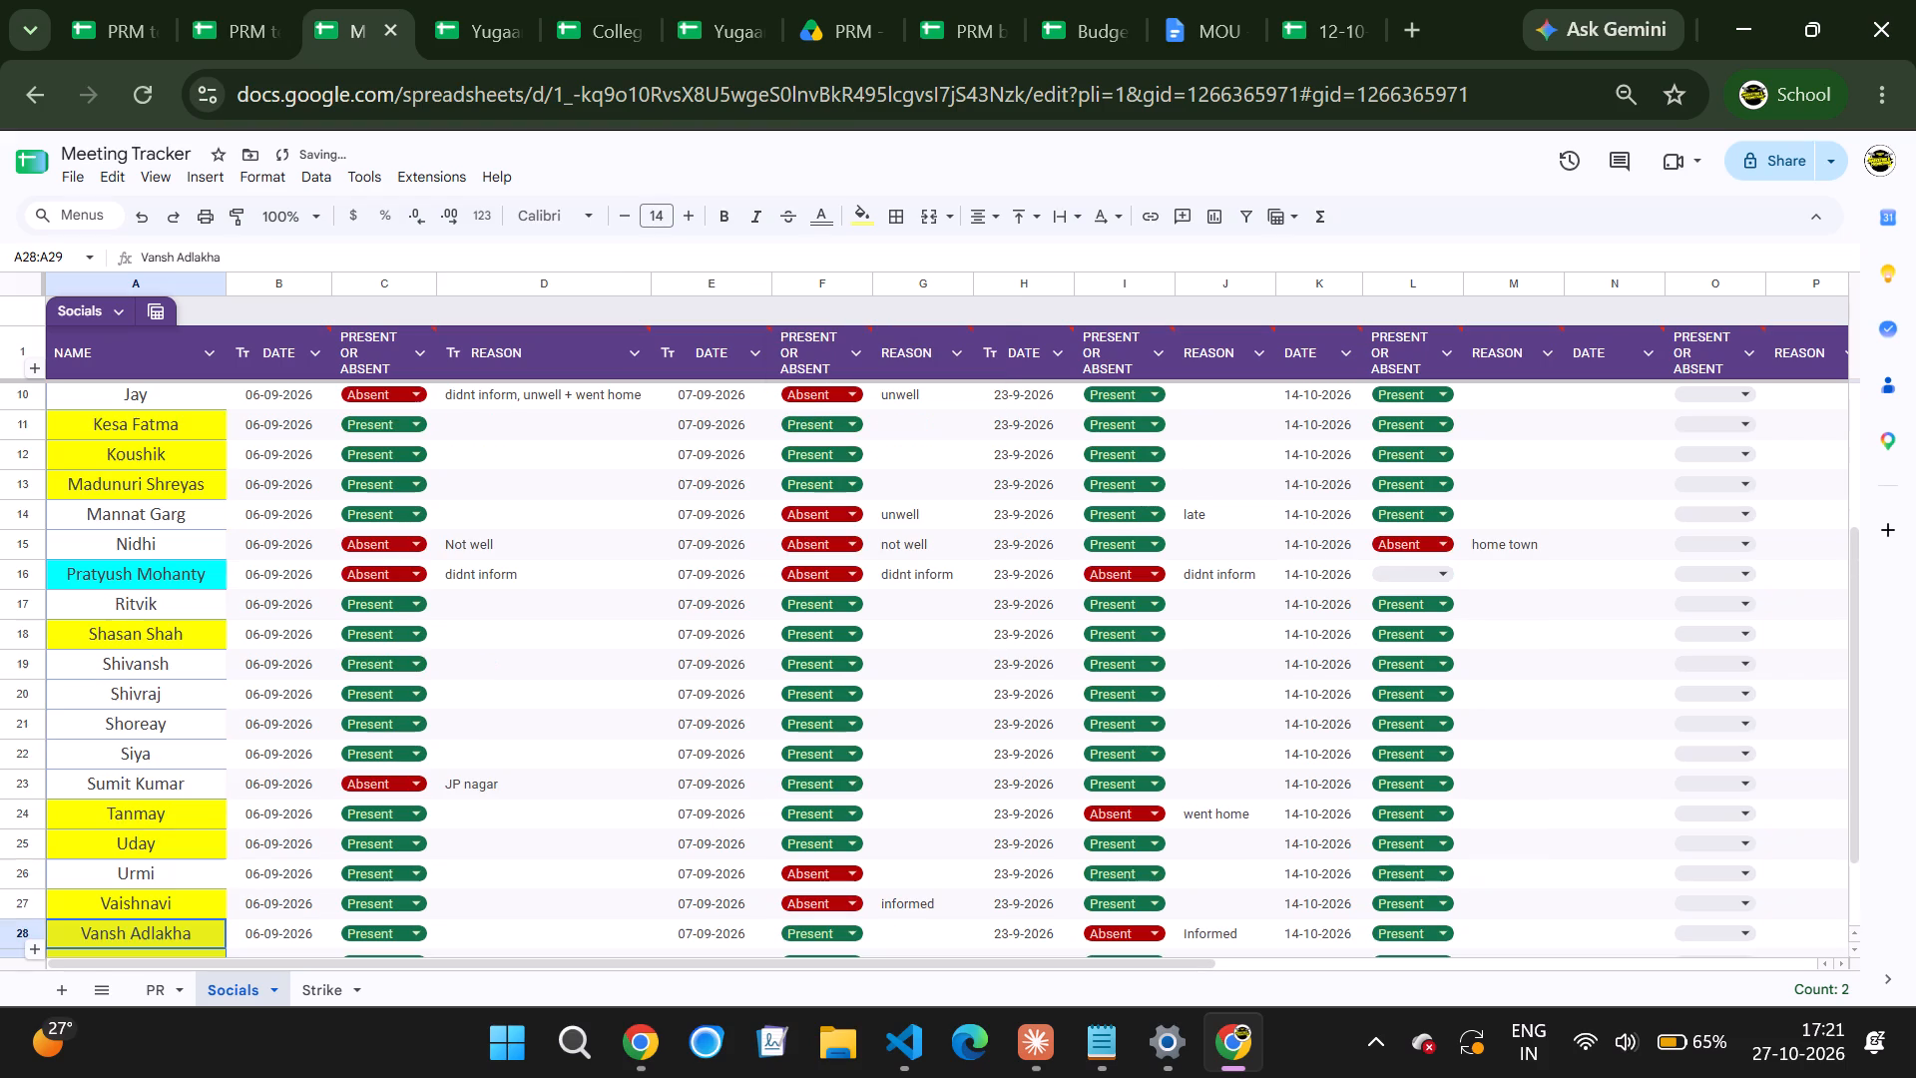
scroll(258, 644, "down", 2)
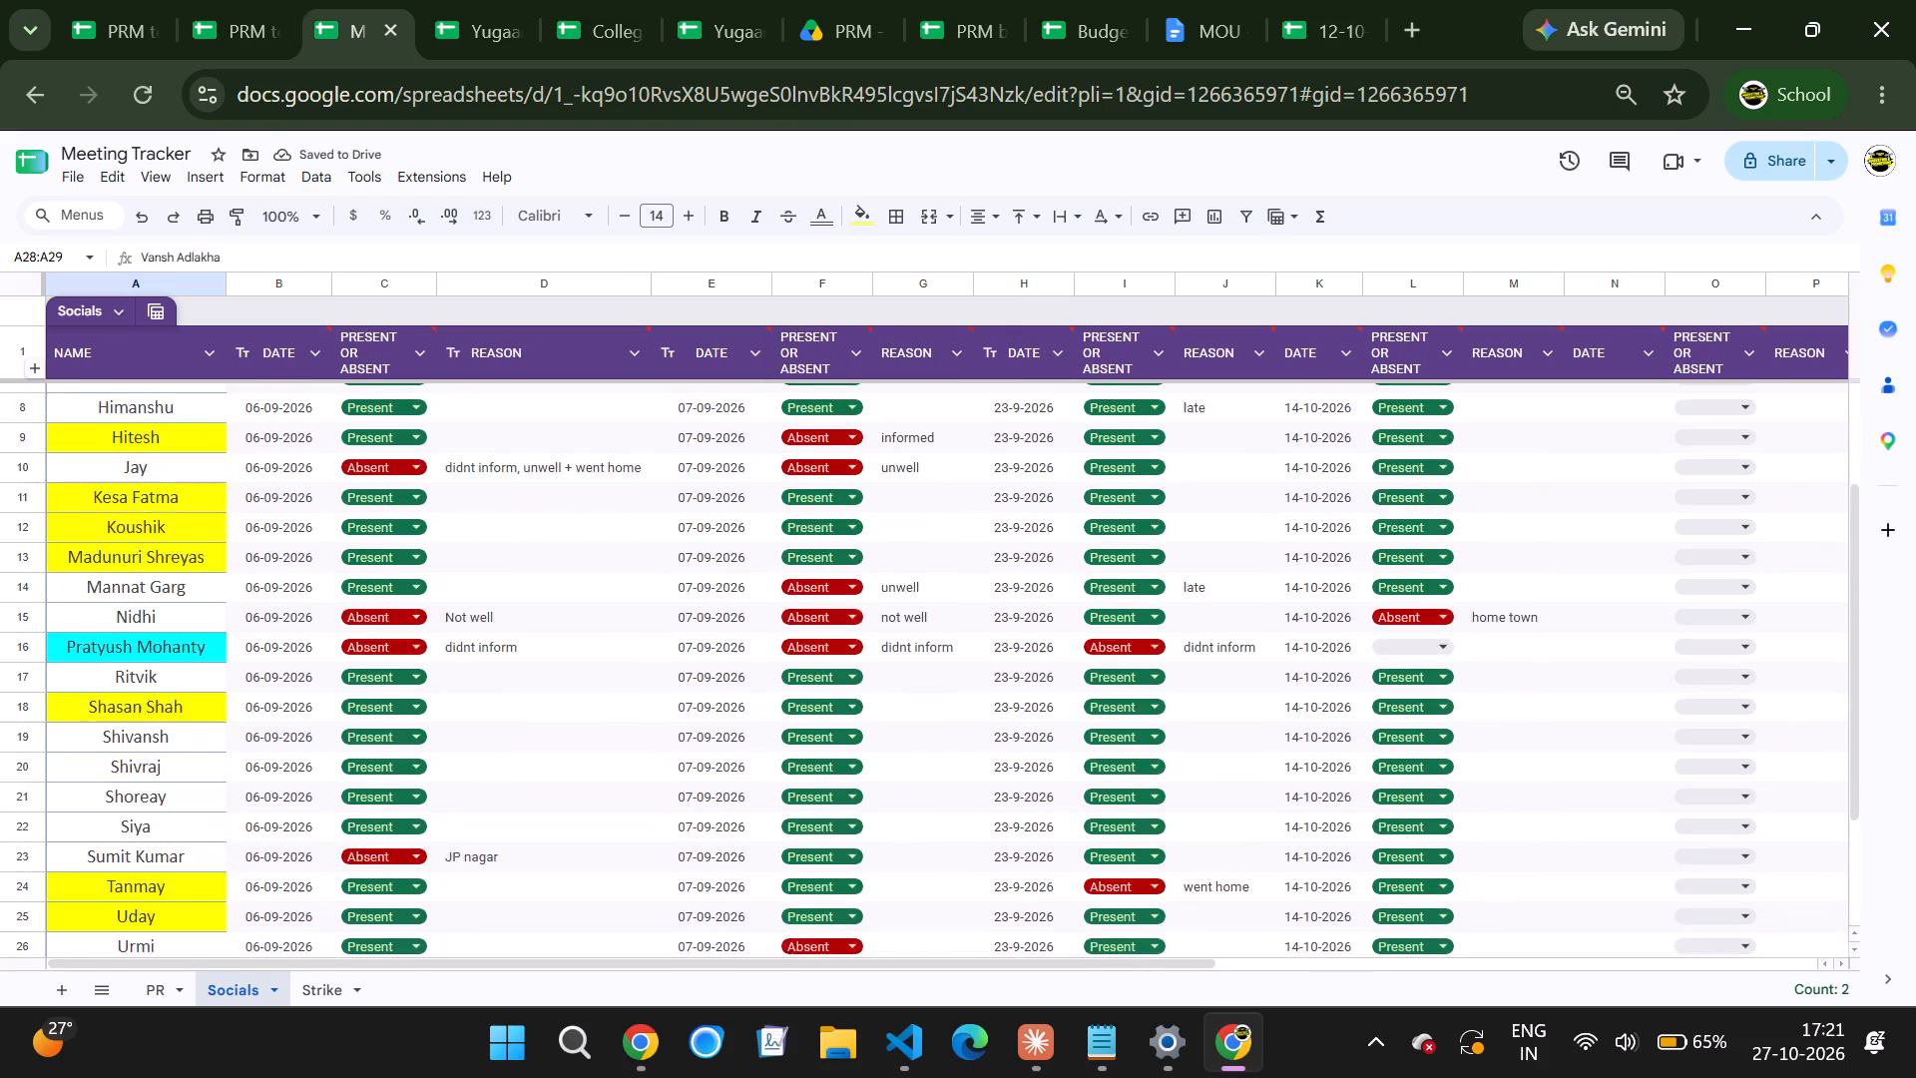
On the PR sheet, change the fill of Vivek's name cell in row 28 to red.
left_click(144, 980)
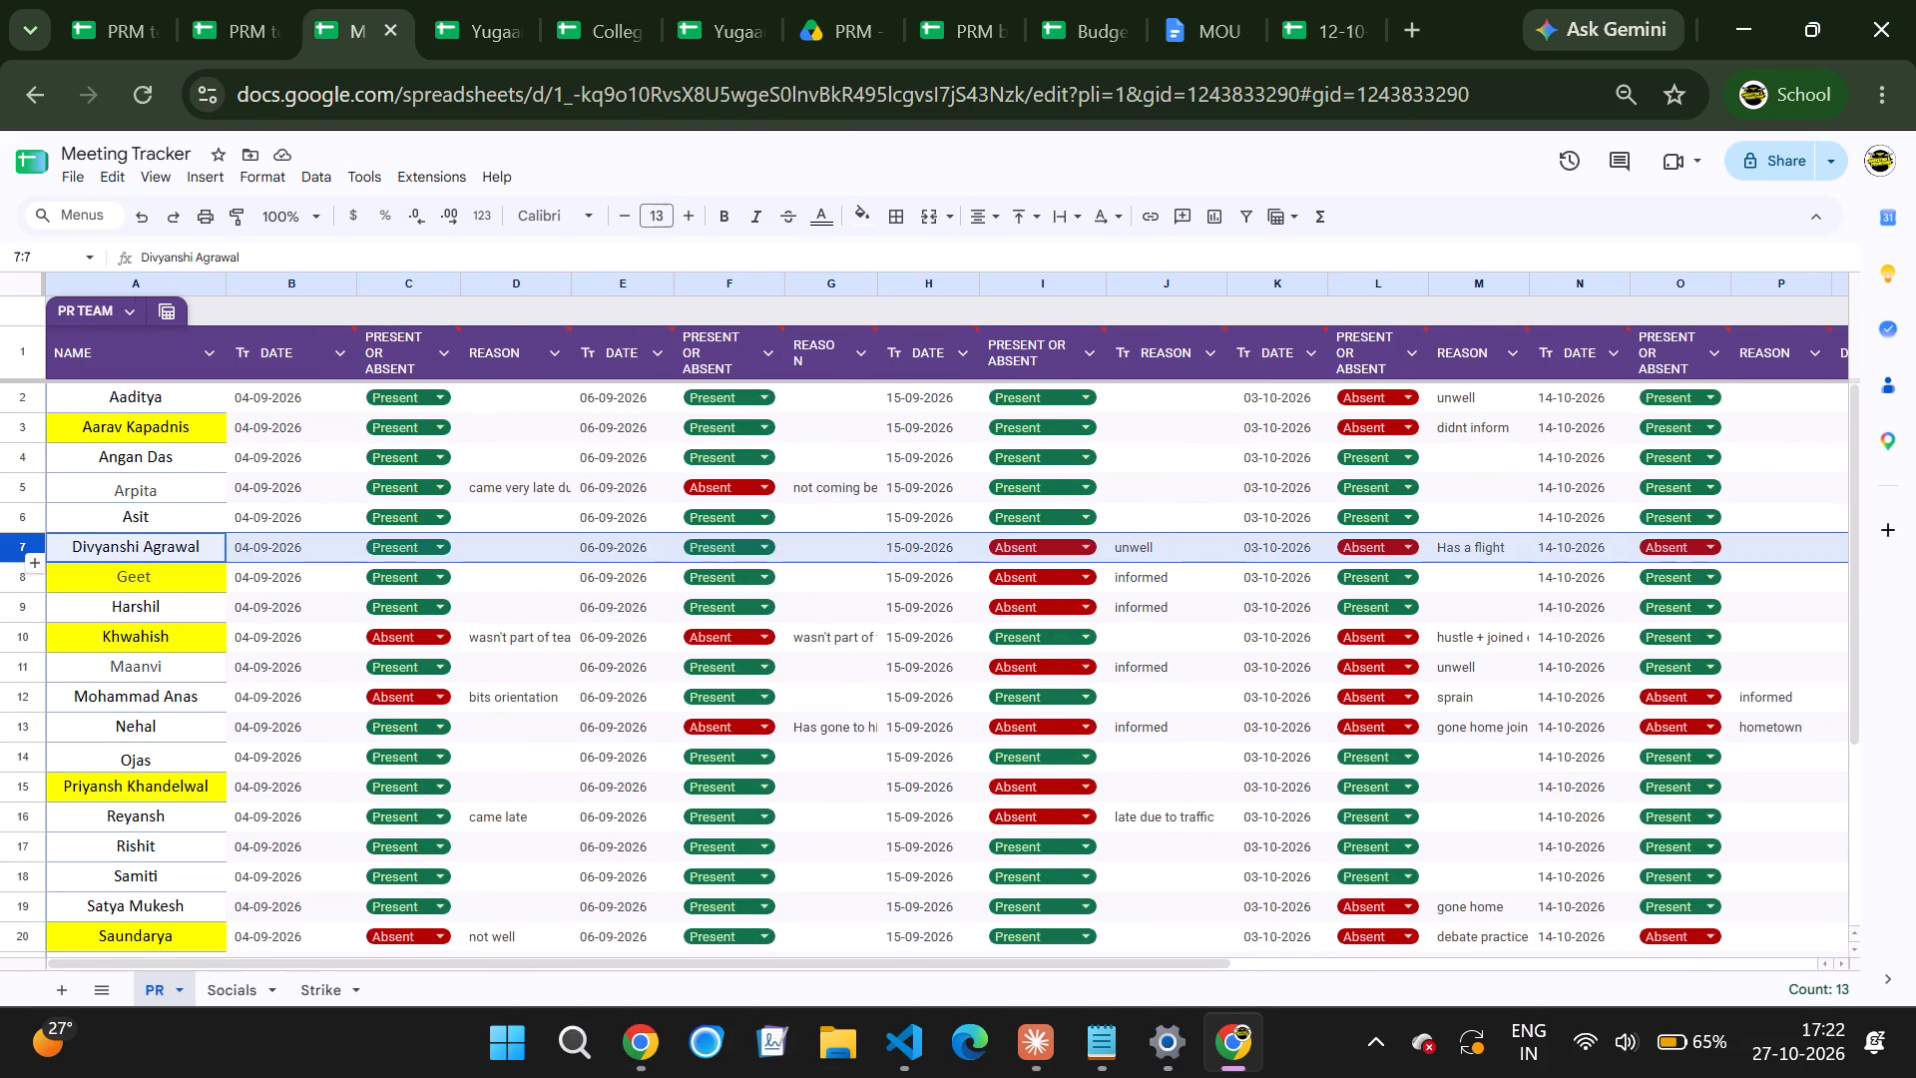
scroll(194, 539, "down", 2)
left_click(178, 894)
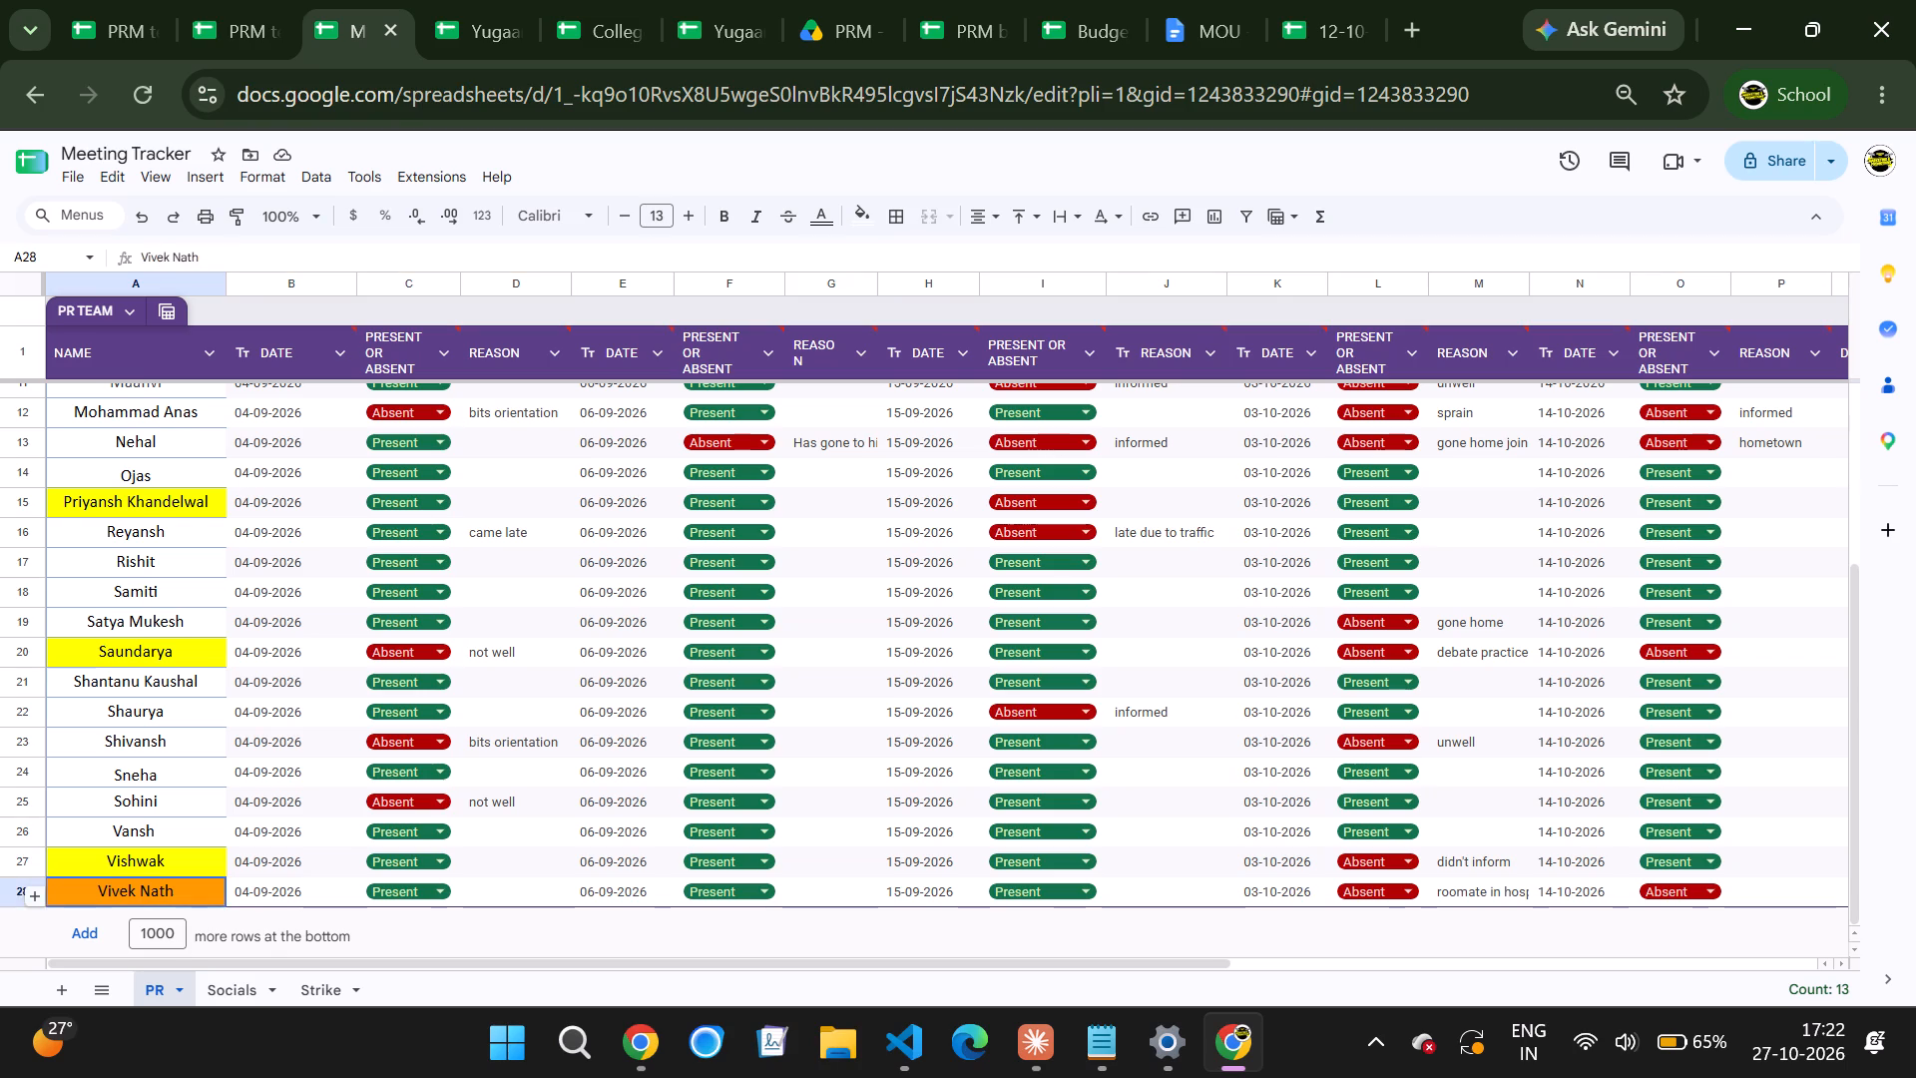
left_click(854, 226)
left_click(882, 302)
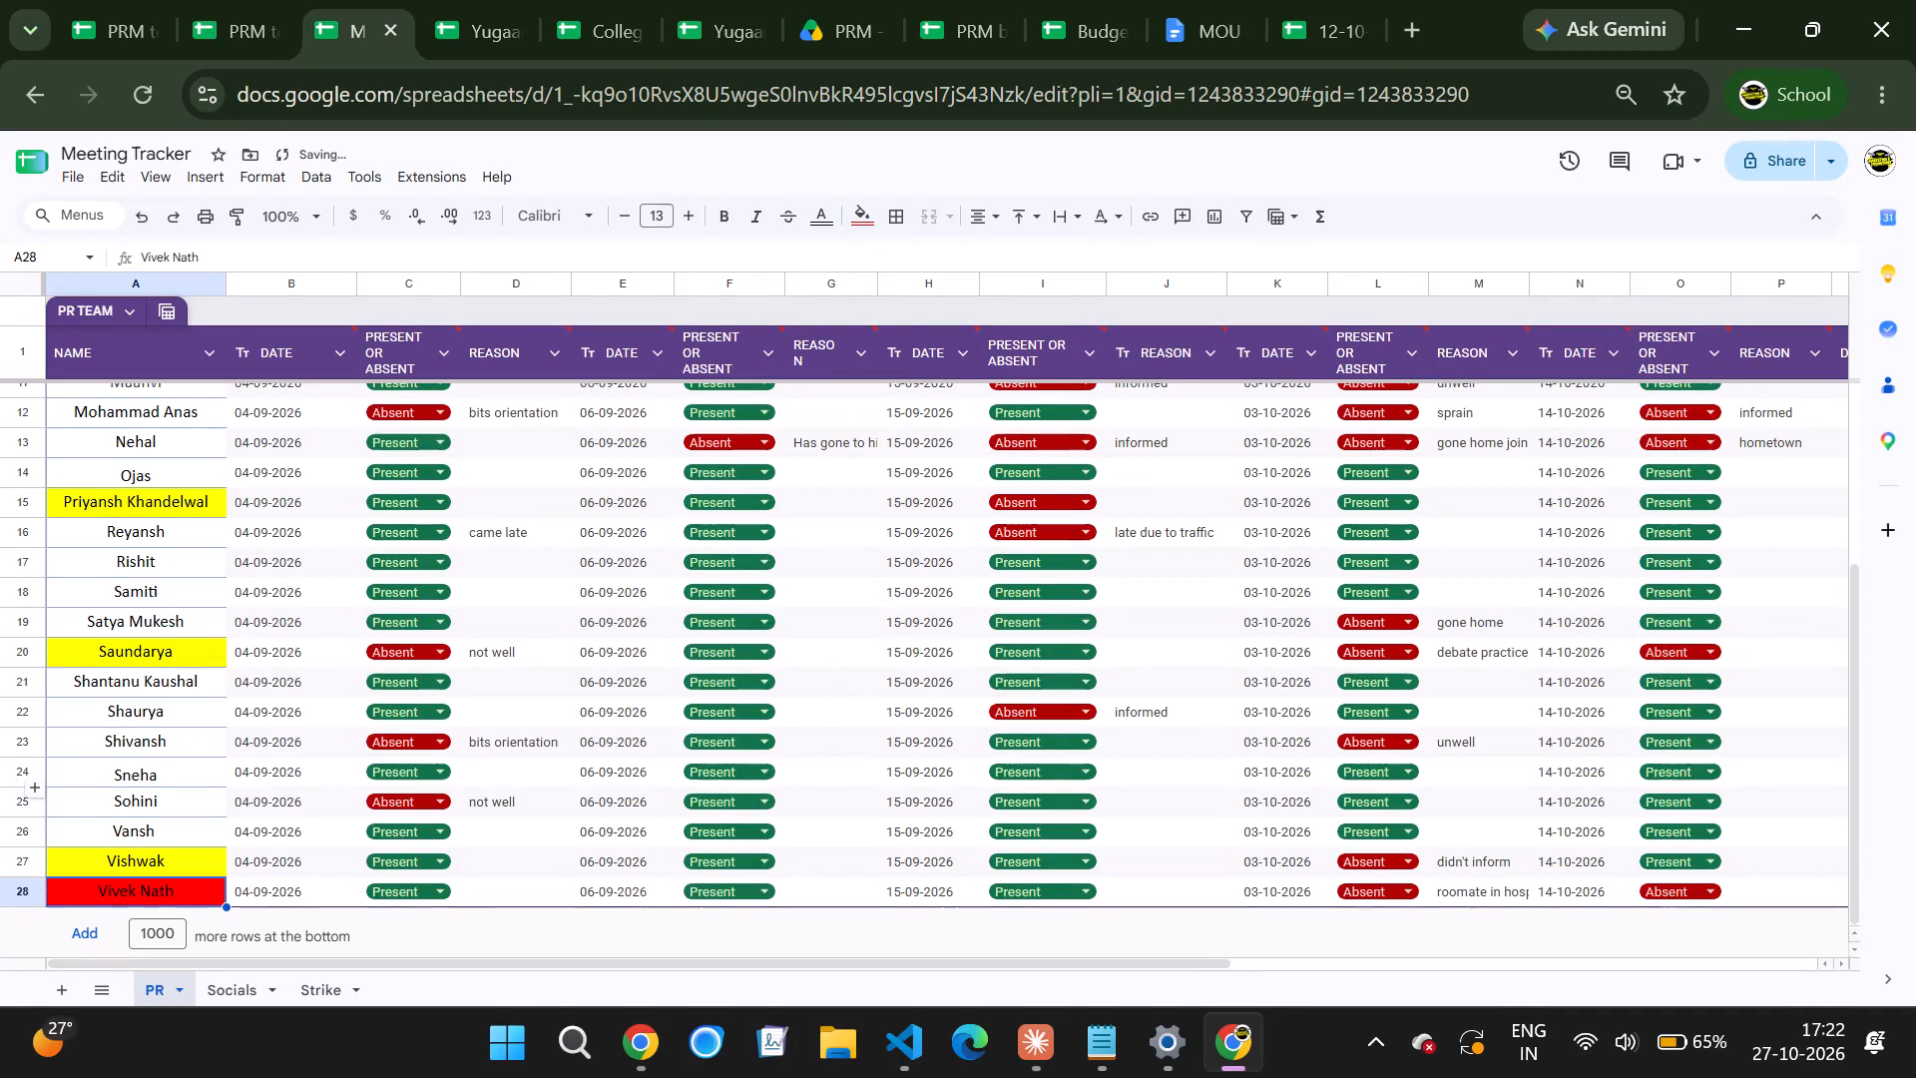
Fill the PR sheet name cells of Shantanu, Satya and Reyansh in rows 21, 19 and 16 with yellow.
left_click(193, 808)
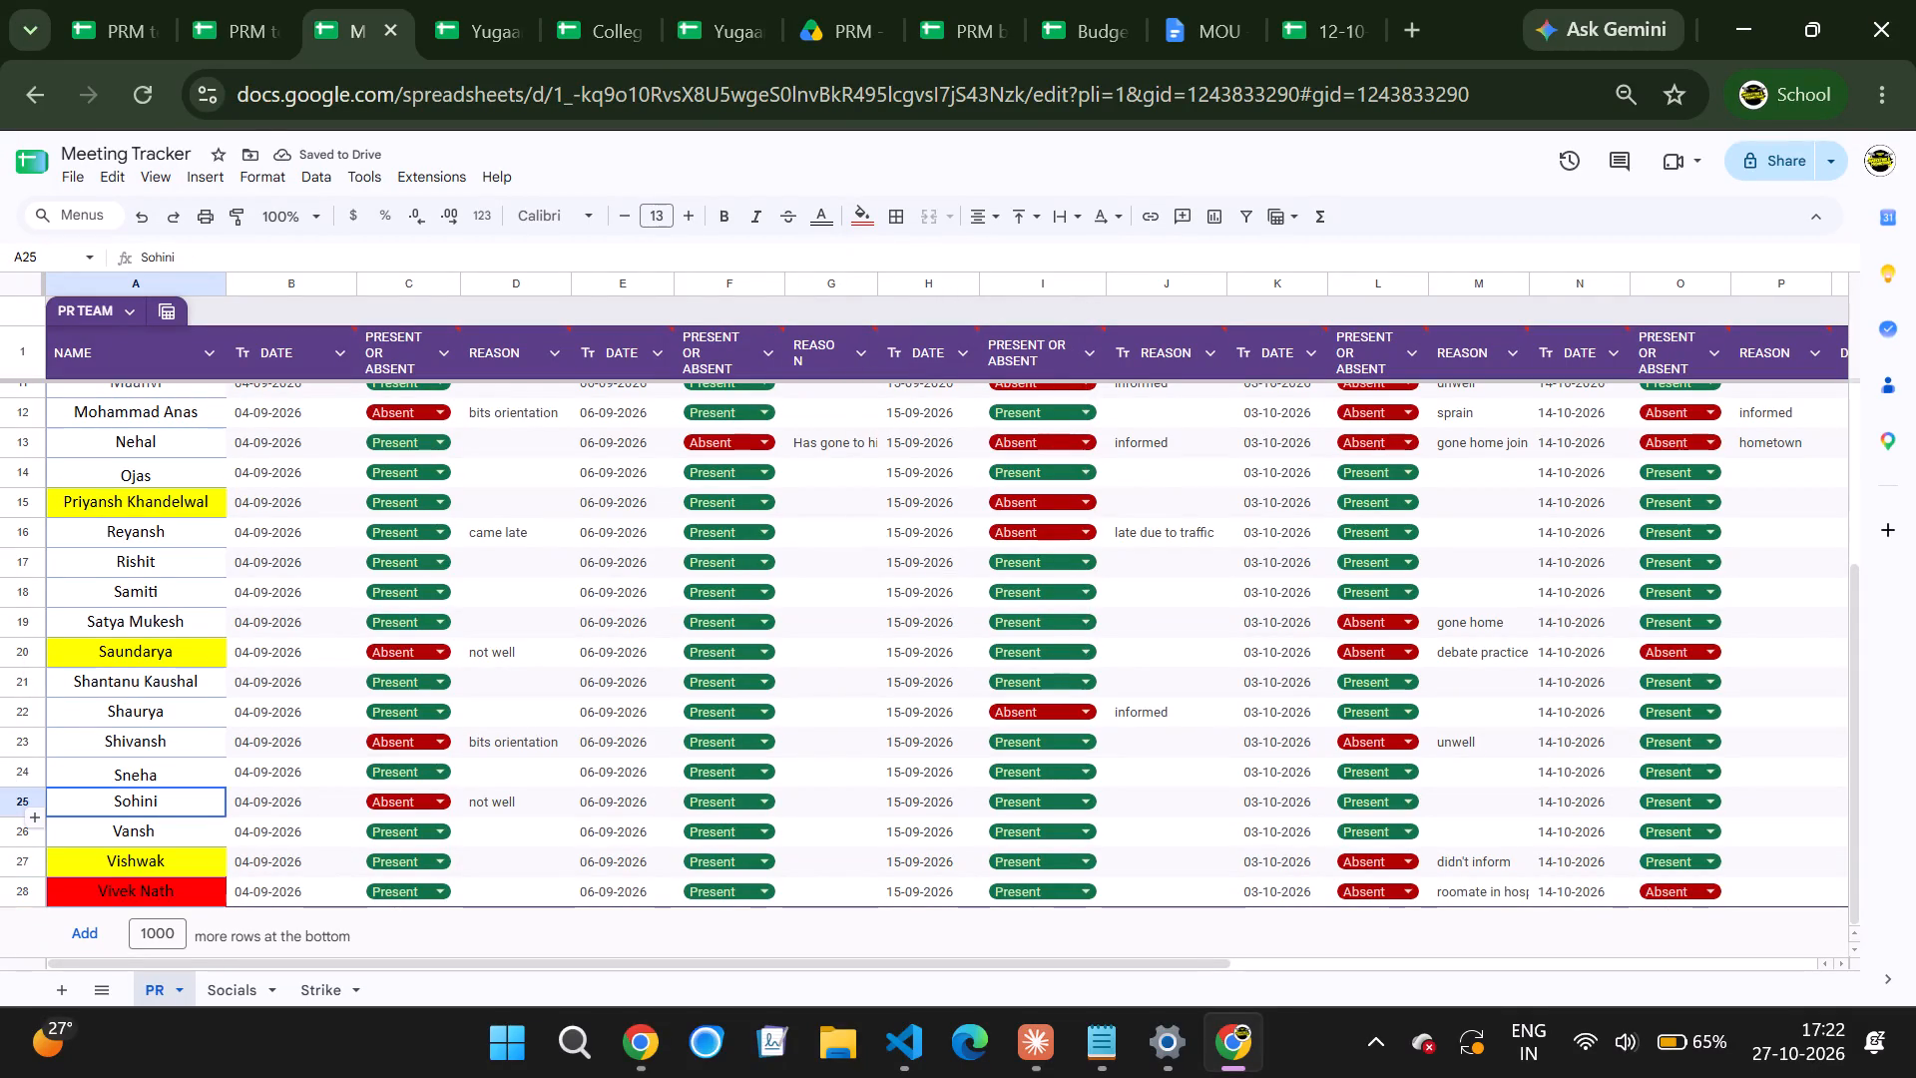
left_click(183, 785)
left_click(192, 673)
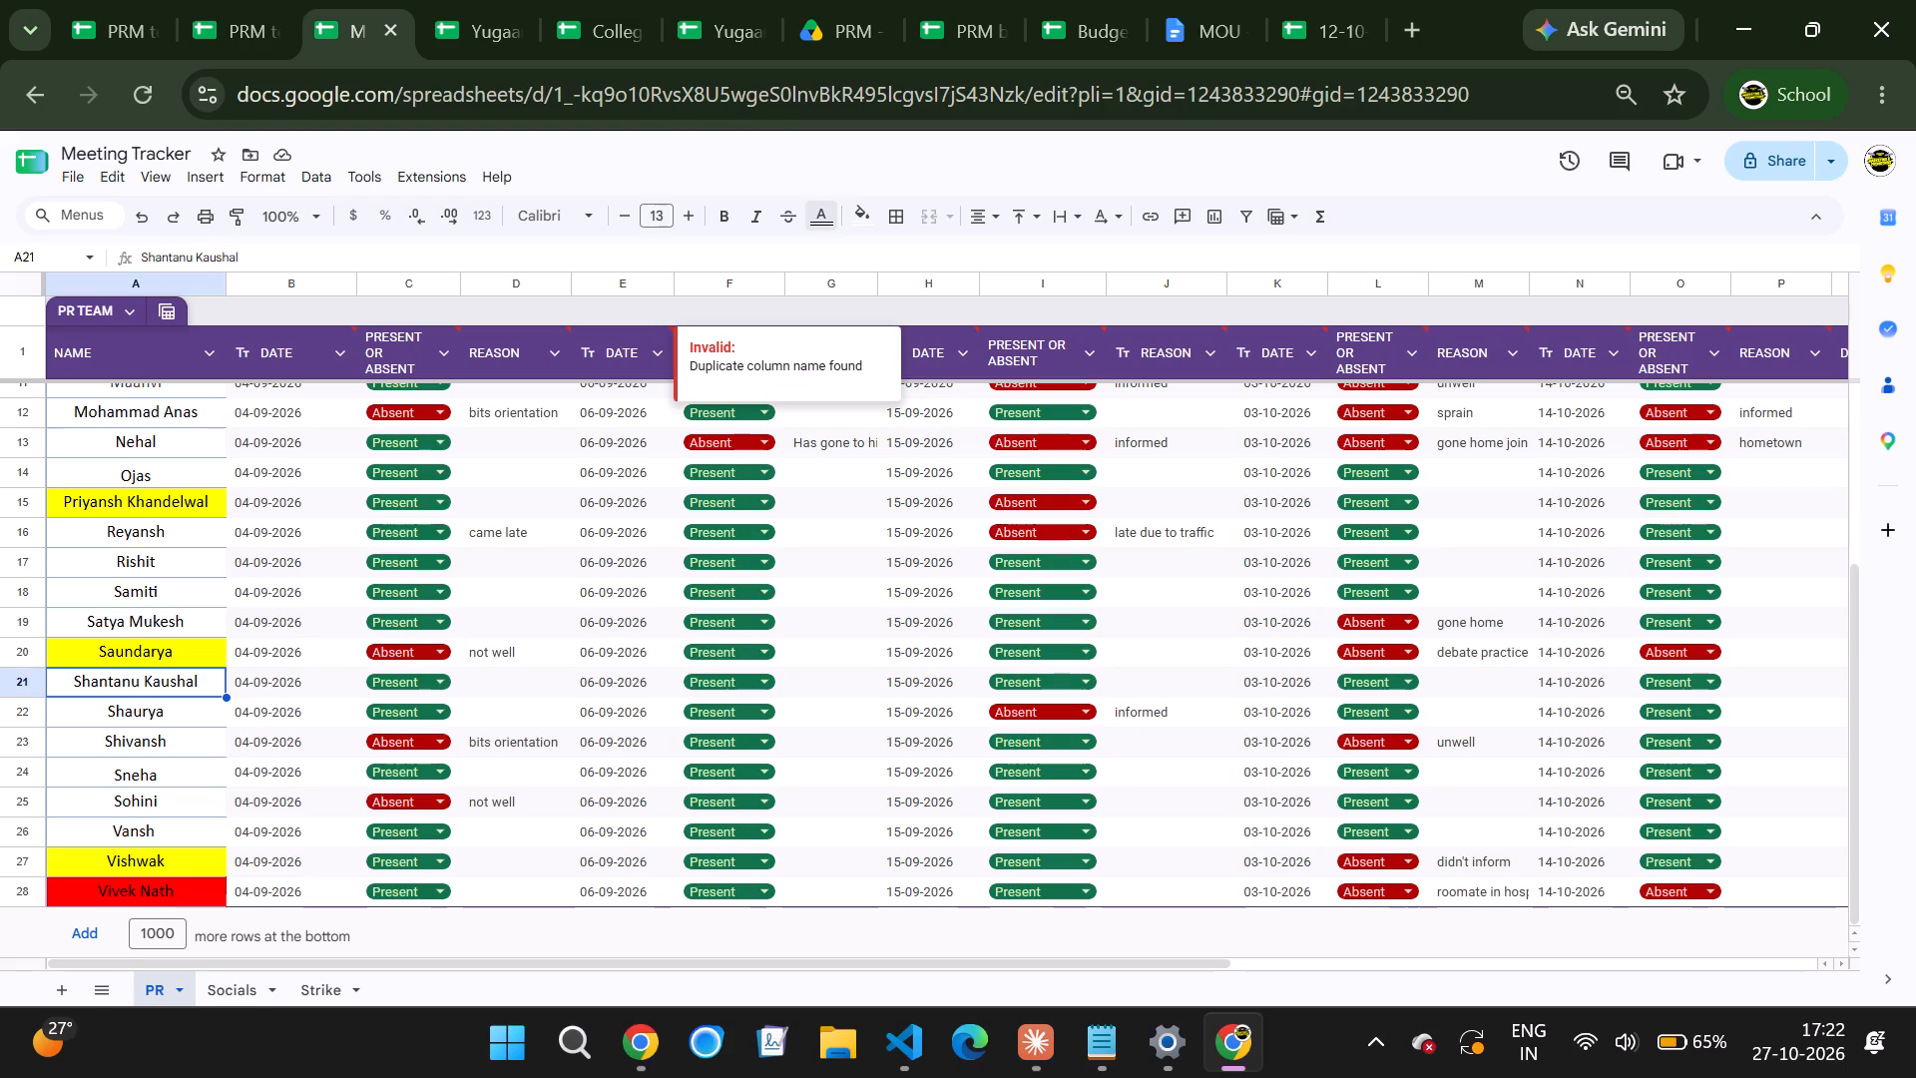
left_click_drag(856, 205, 940, 308)
left_click(940, 308)
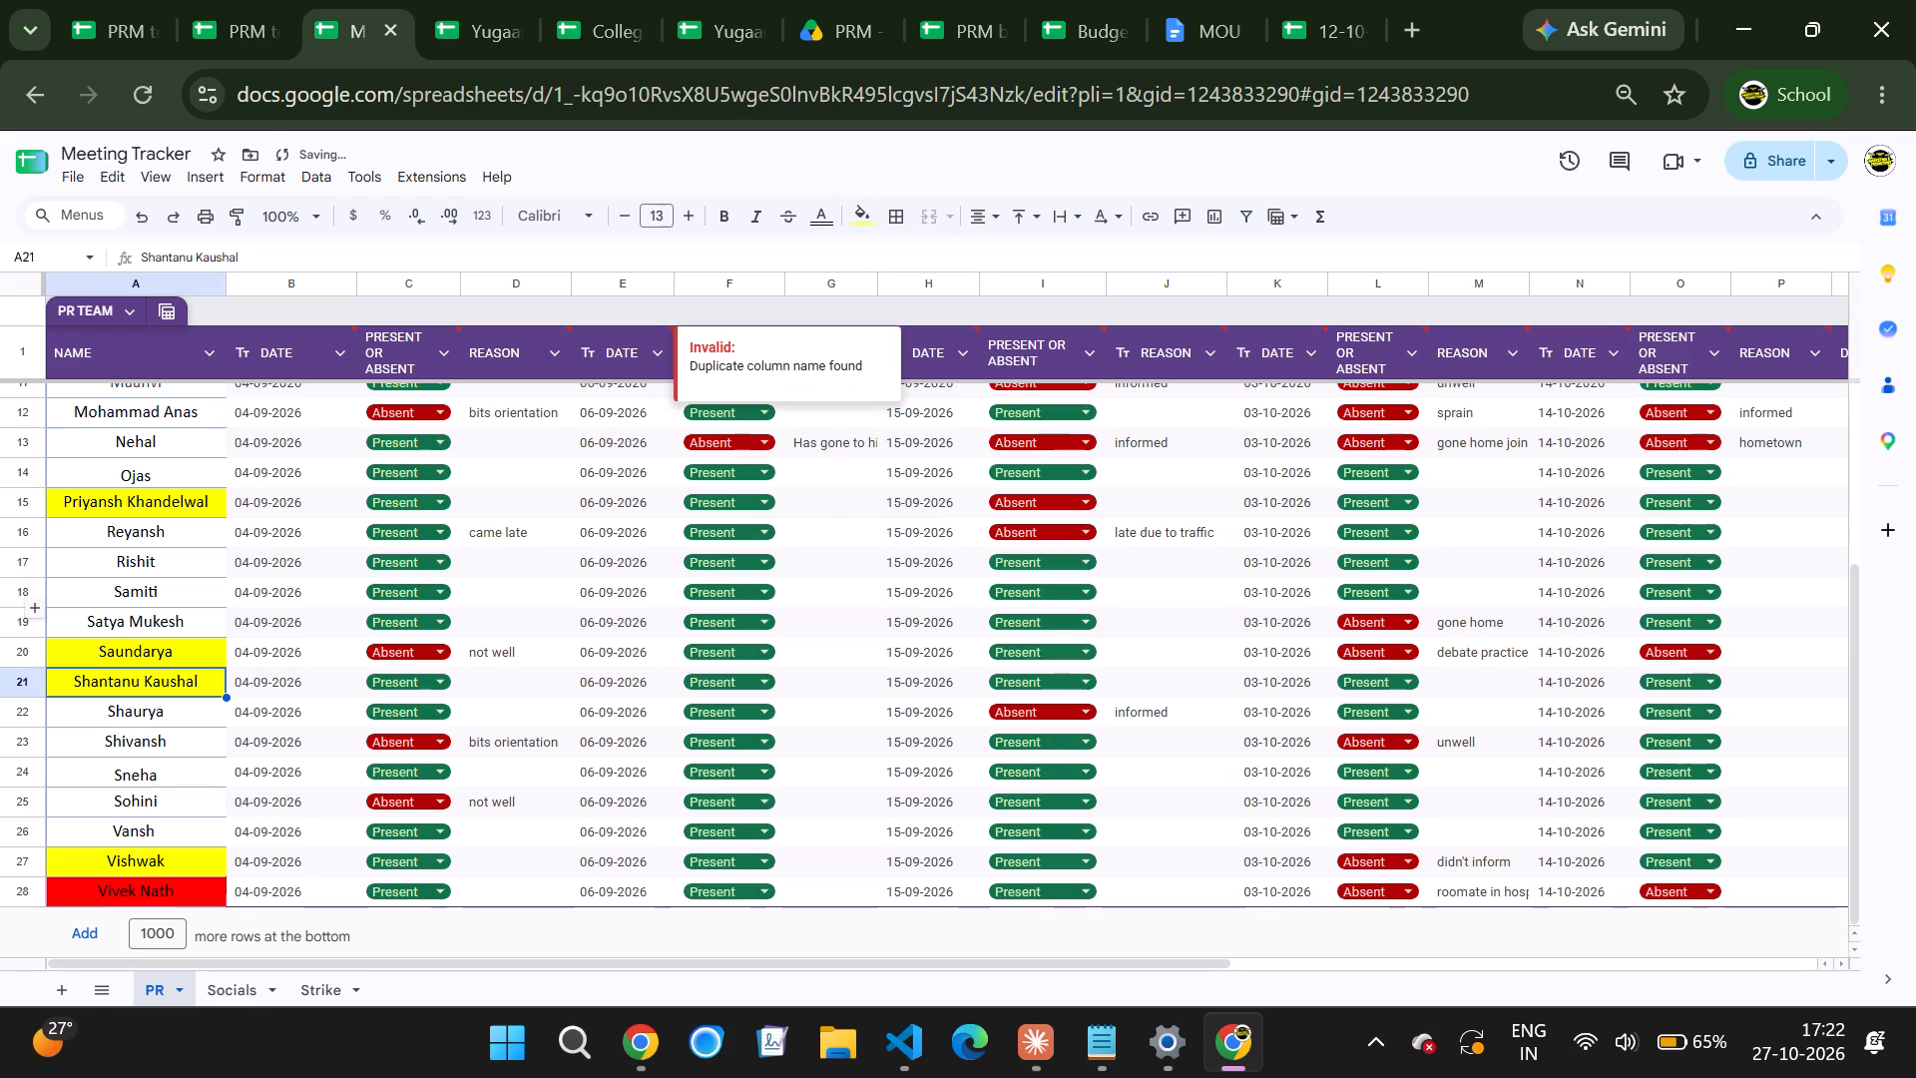
left_click(190, 616)
left_click(868, 208)
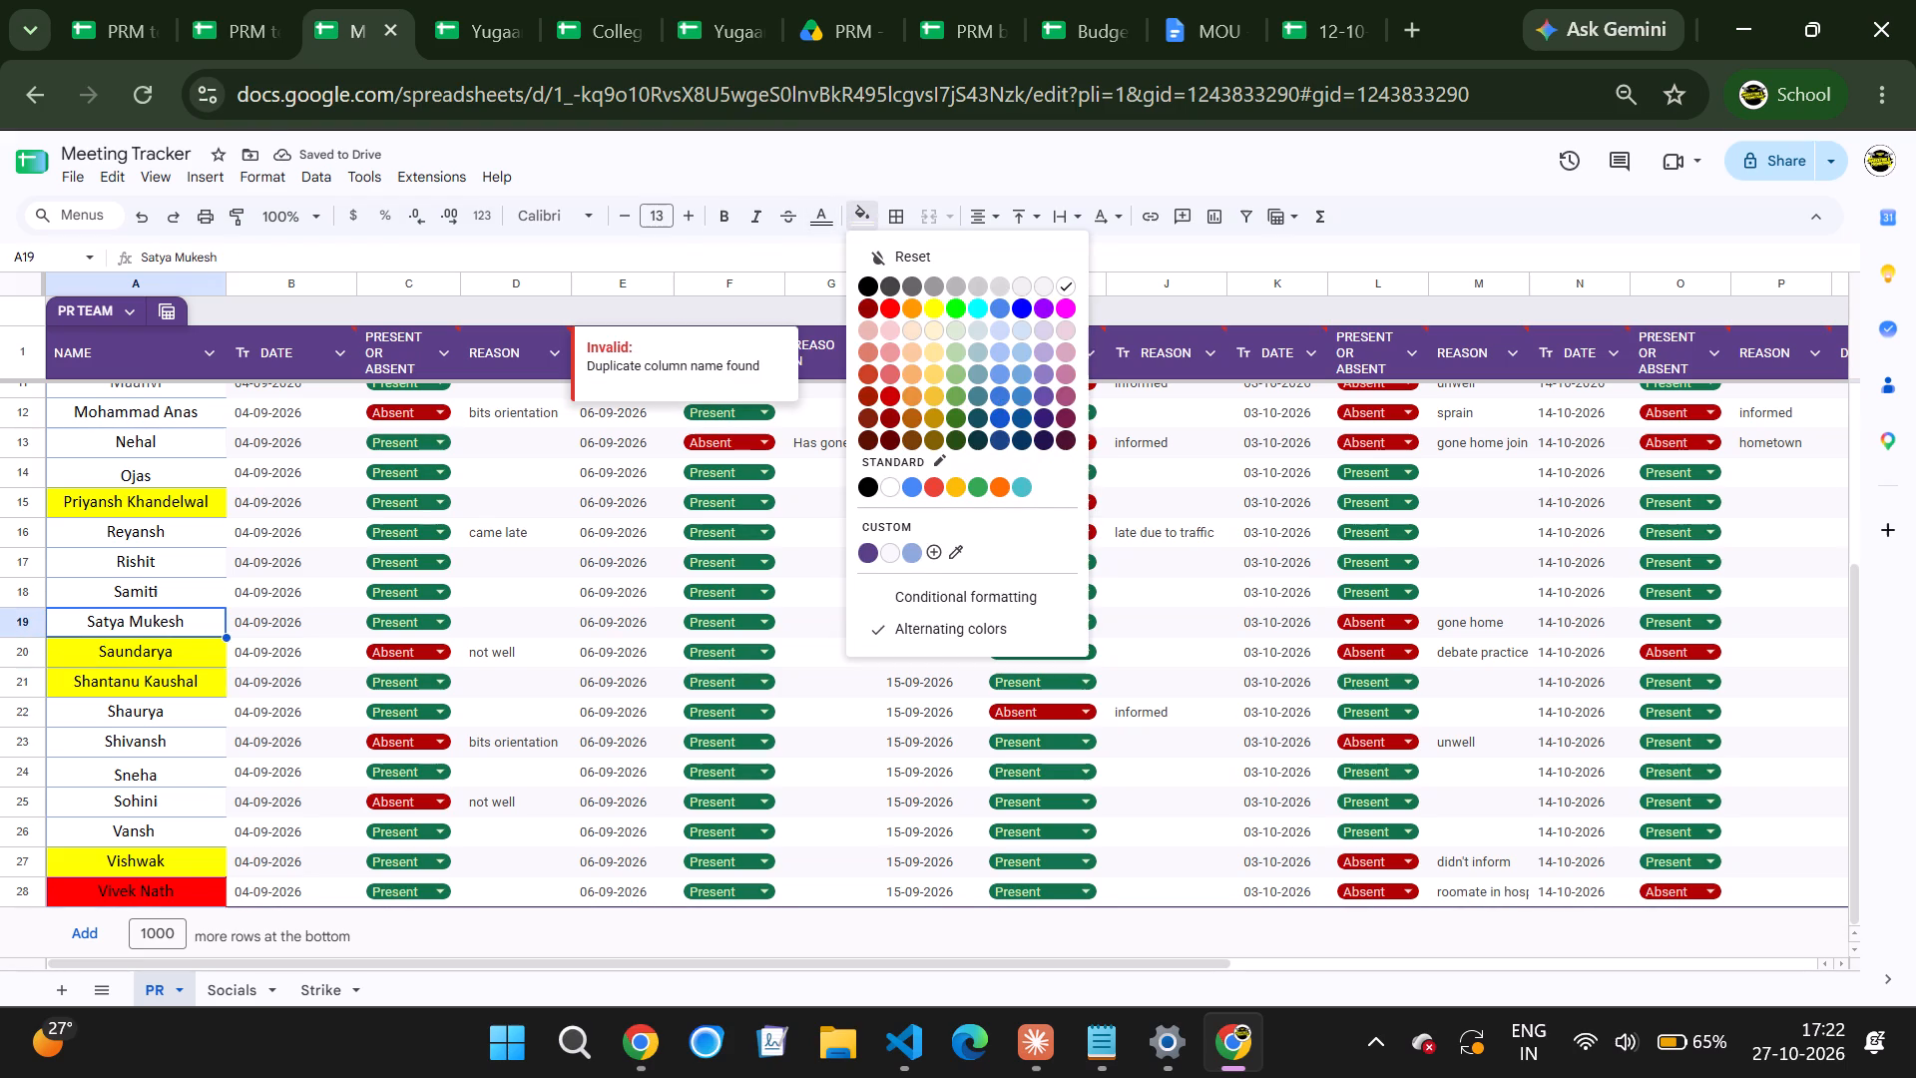
left_click(928, 308)
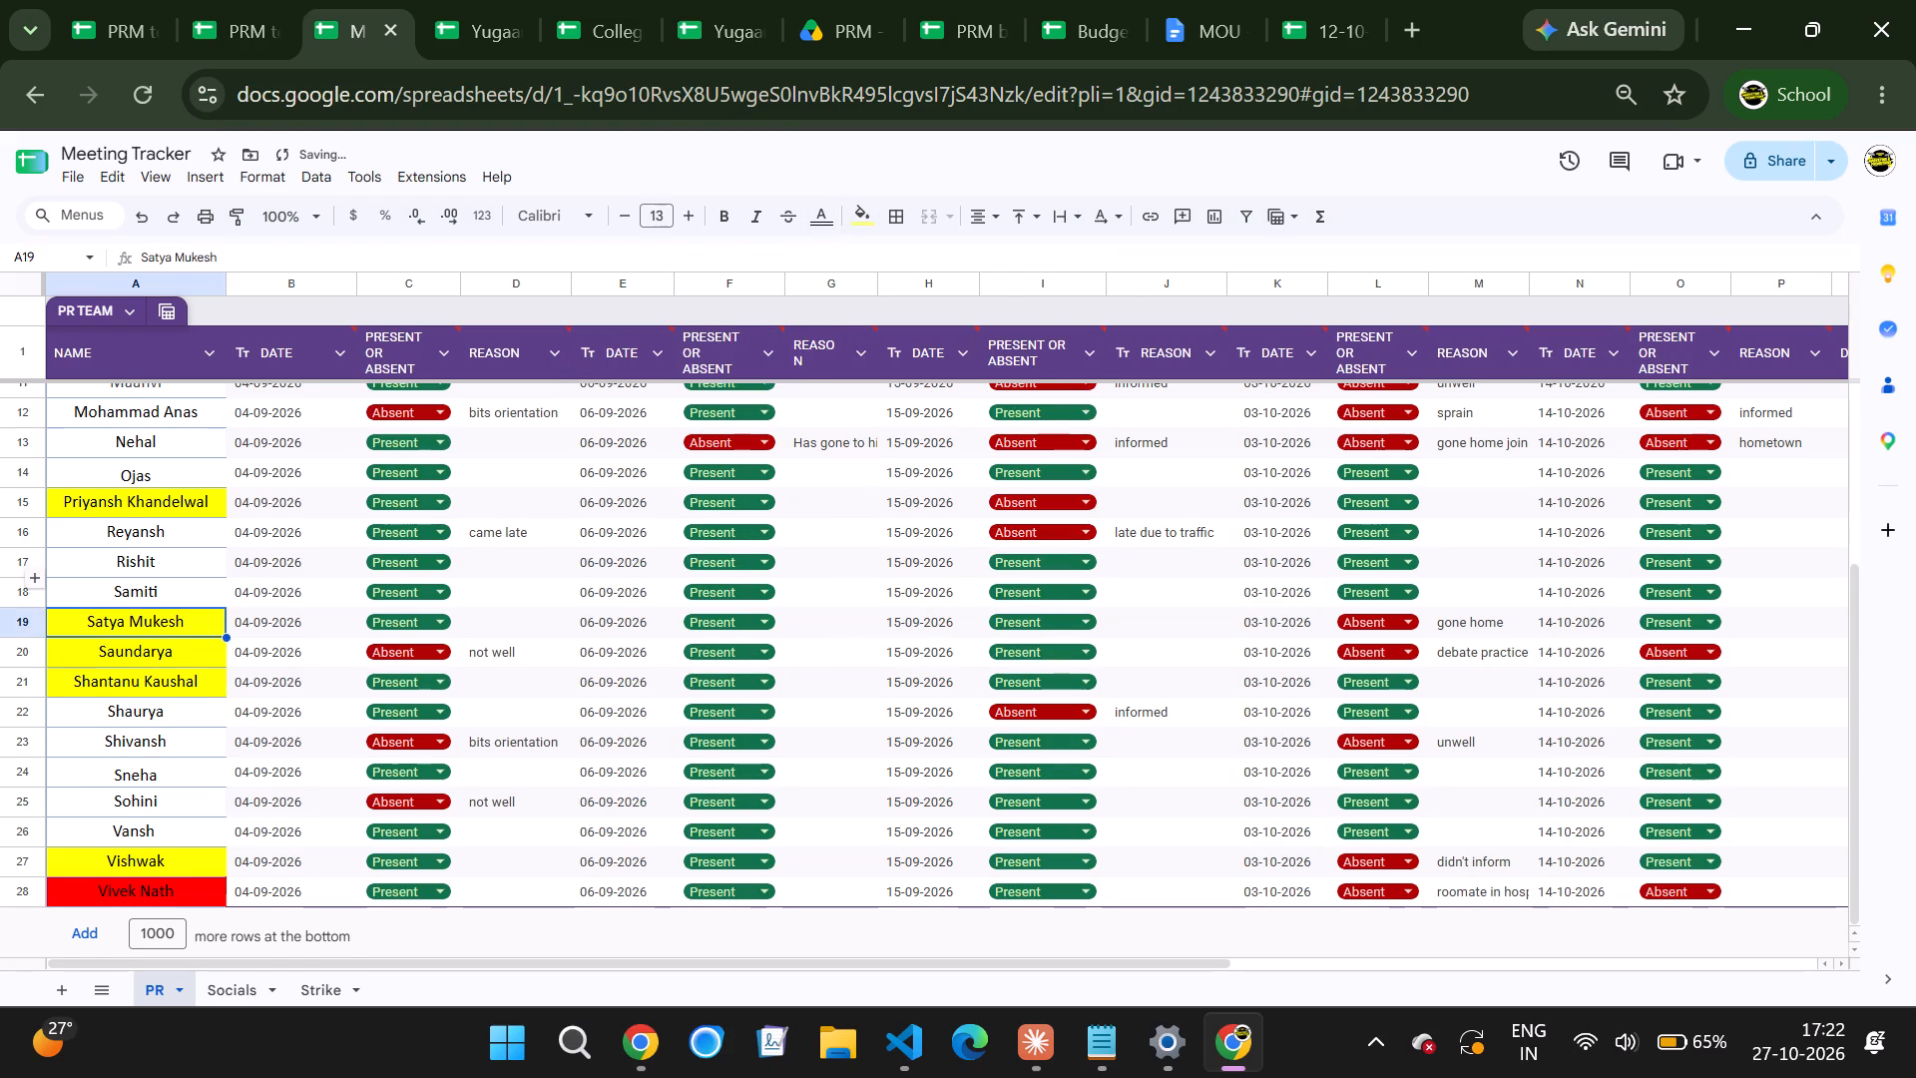
left_click(180, 548)
left_click(874, 214)
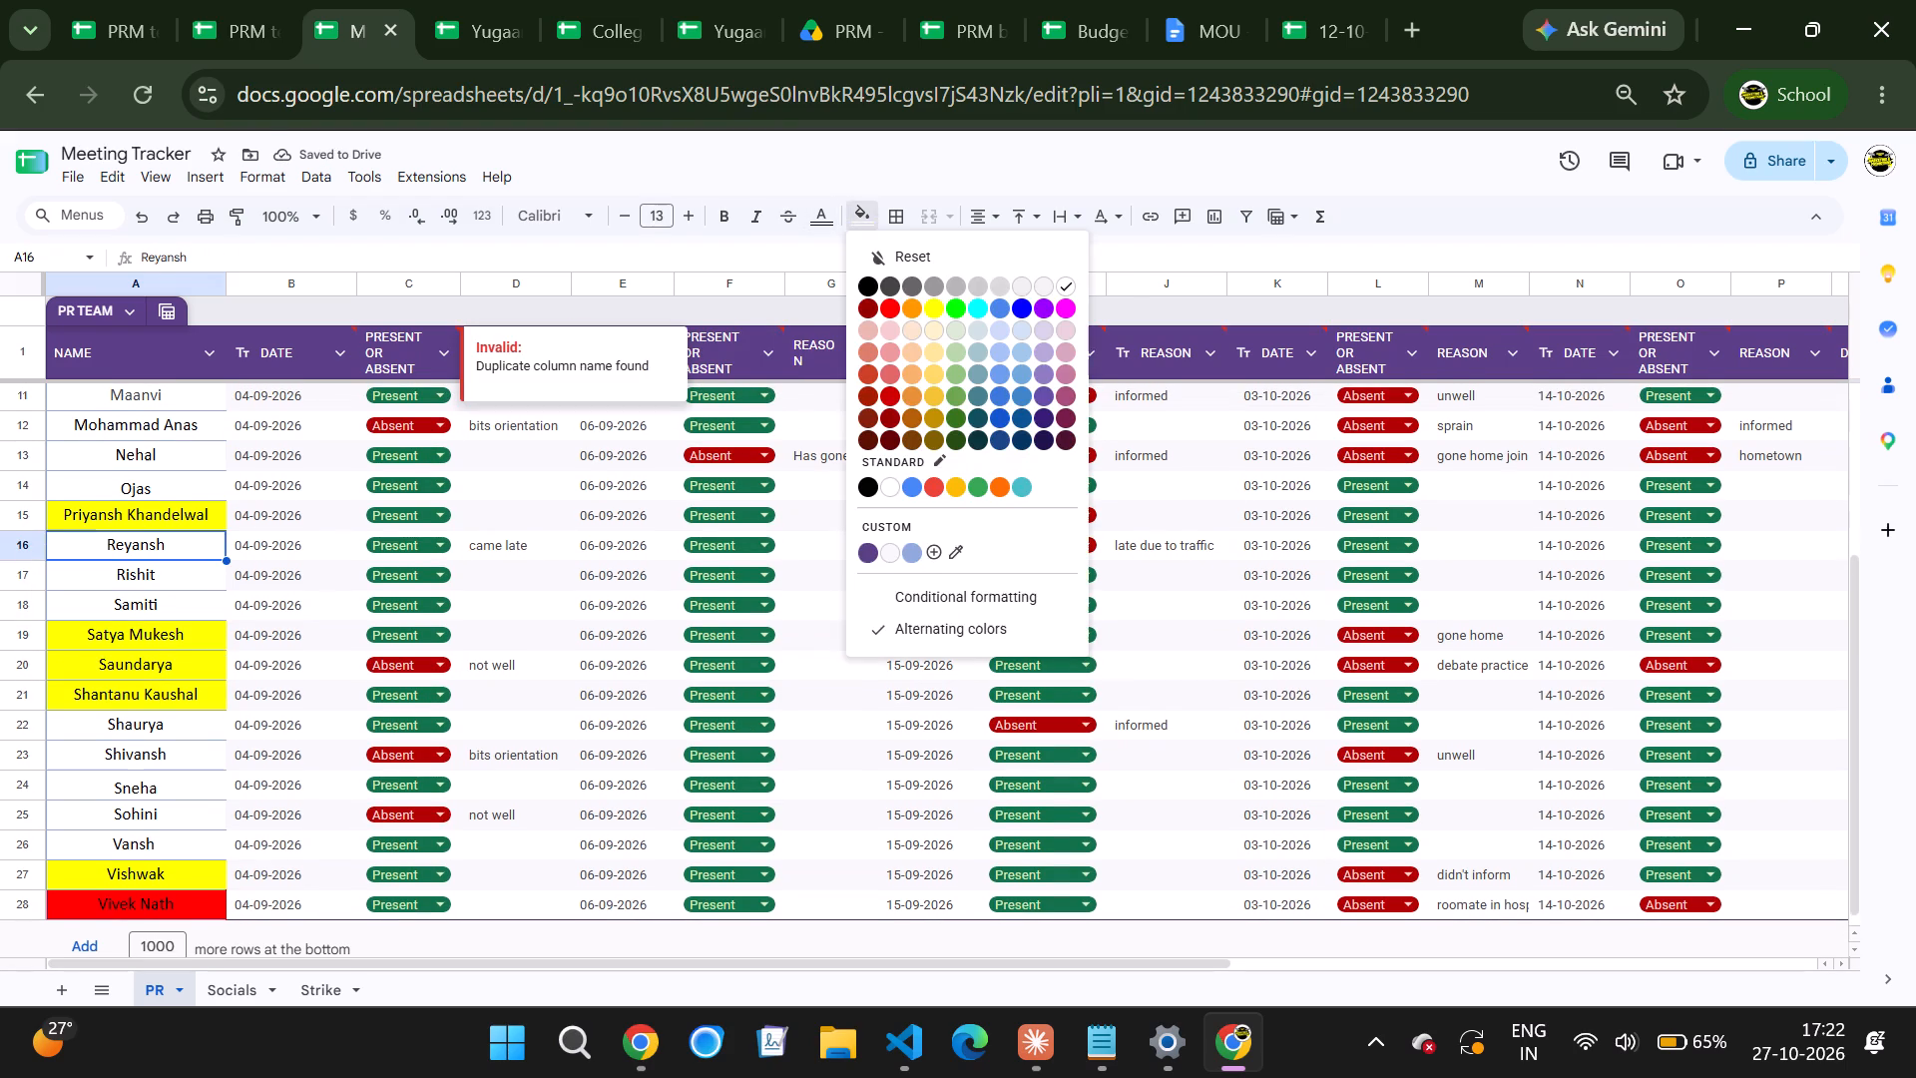
left_click(925, 308)
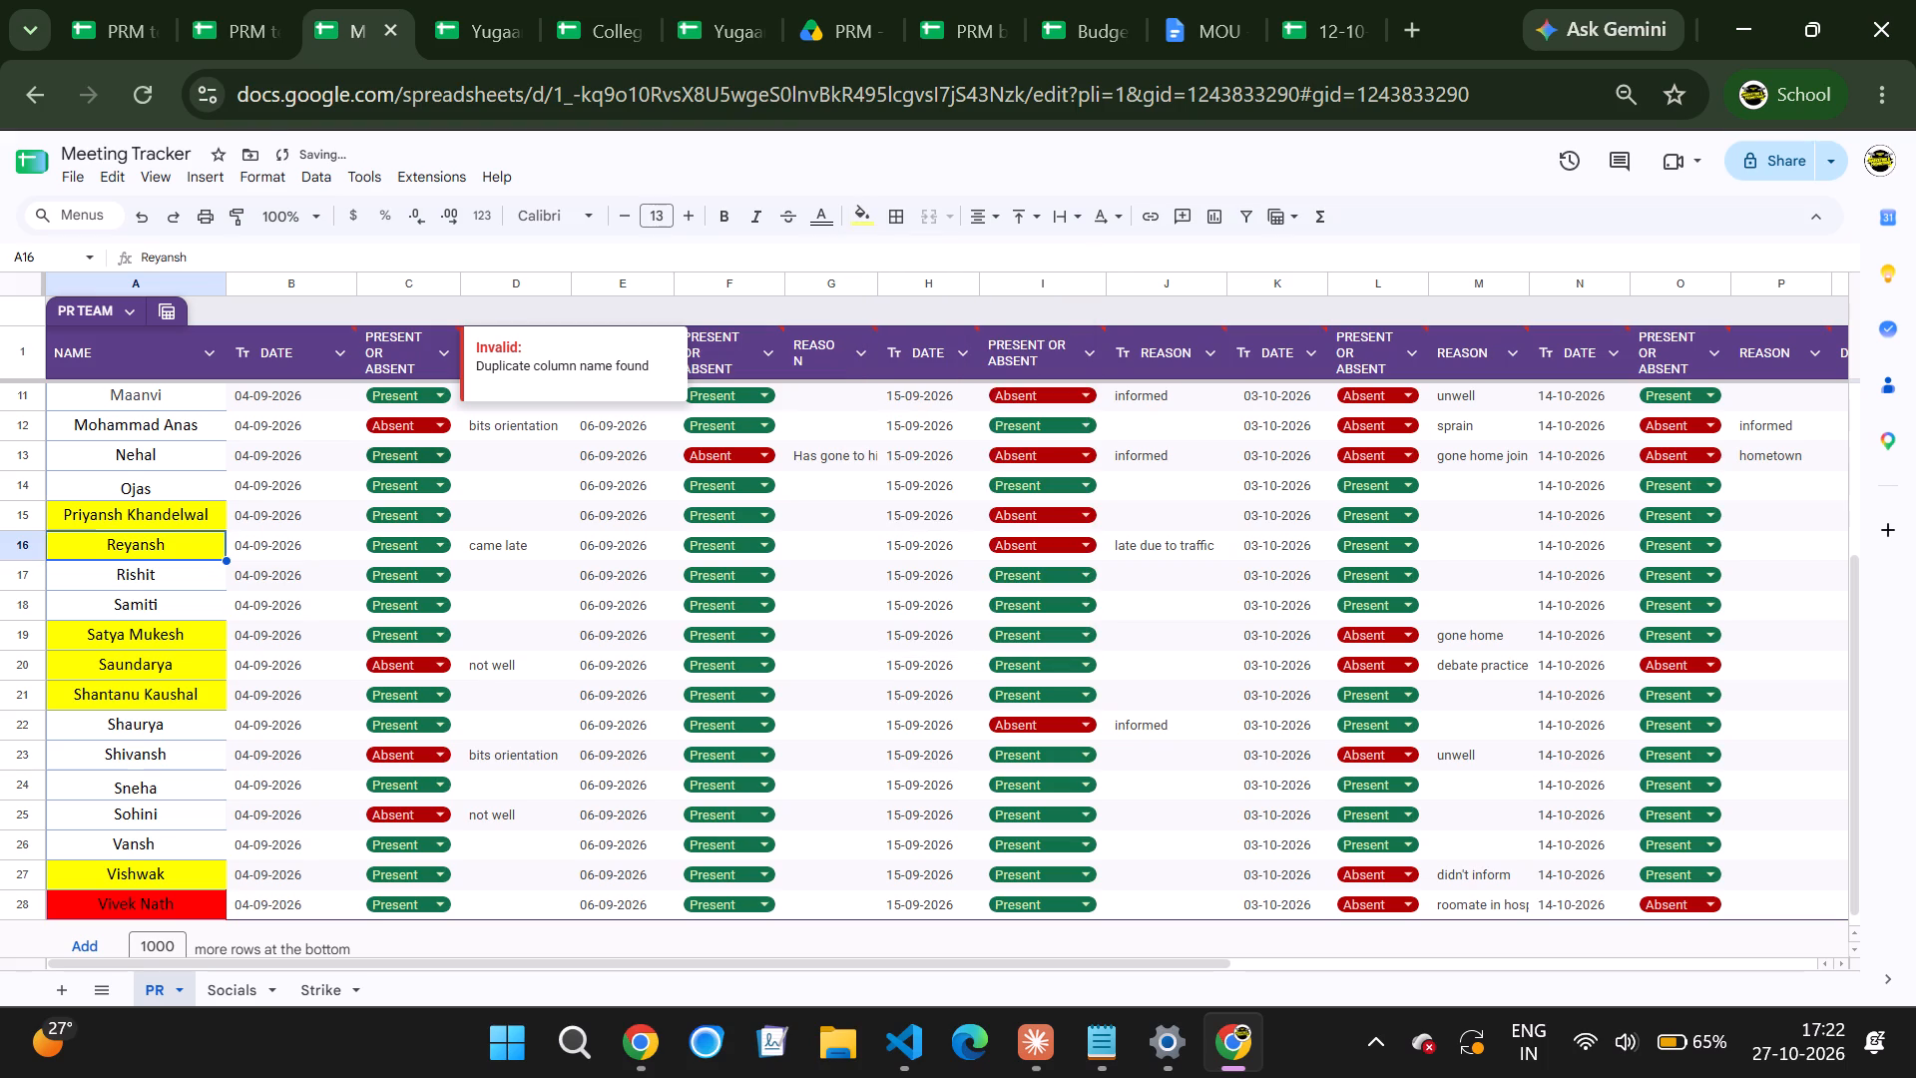
Fill Divyanshi's name cell in row 7 of the PR sheet with yellow.
scroll(225, 535, "up", 2)
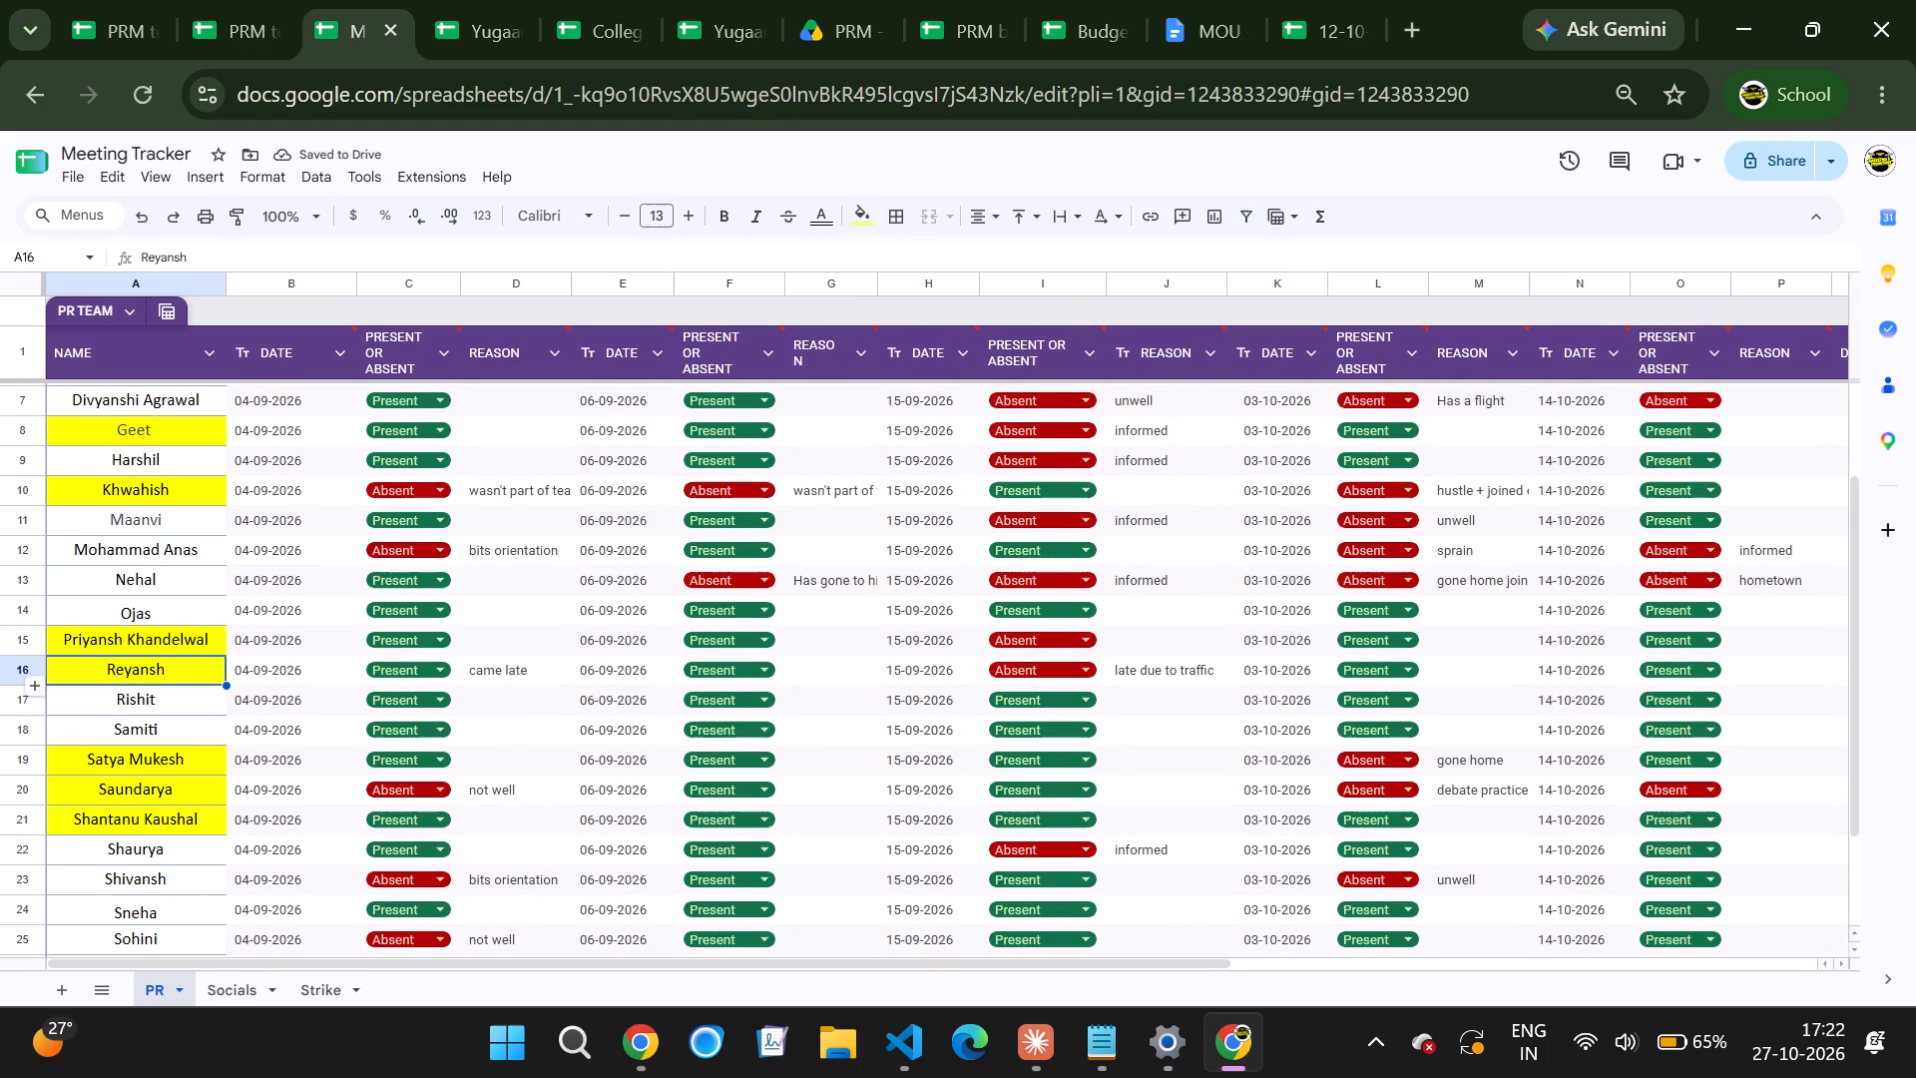
scroll(225, 535, "up", 3)
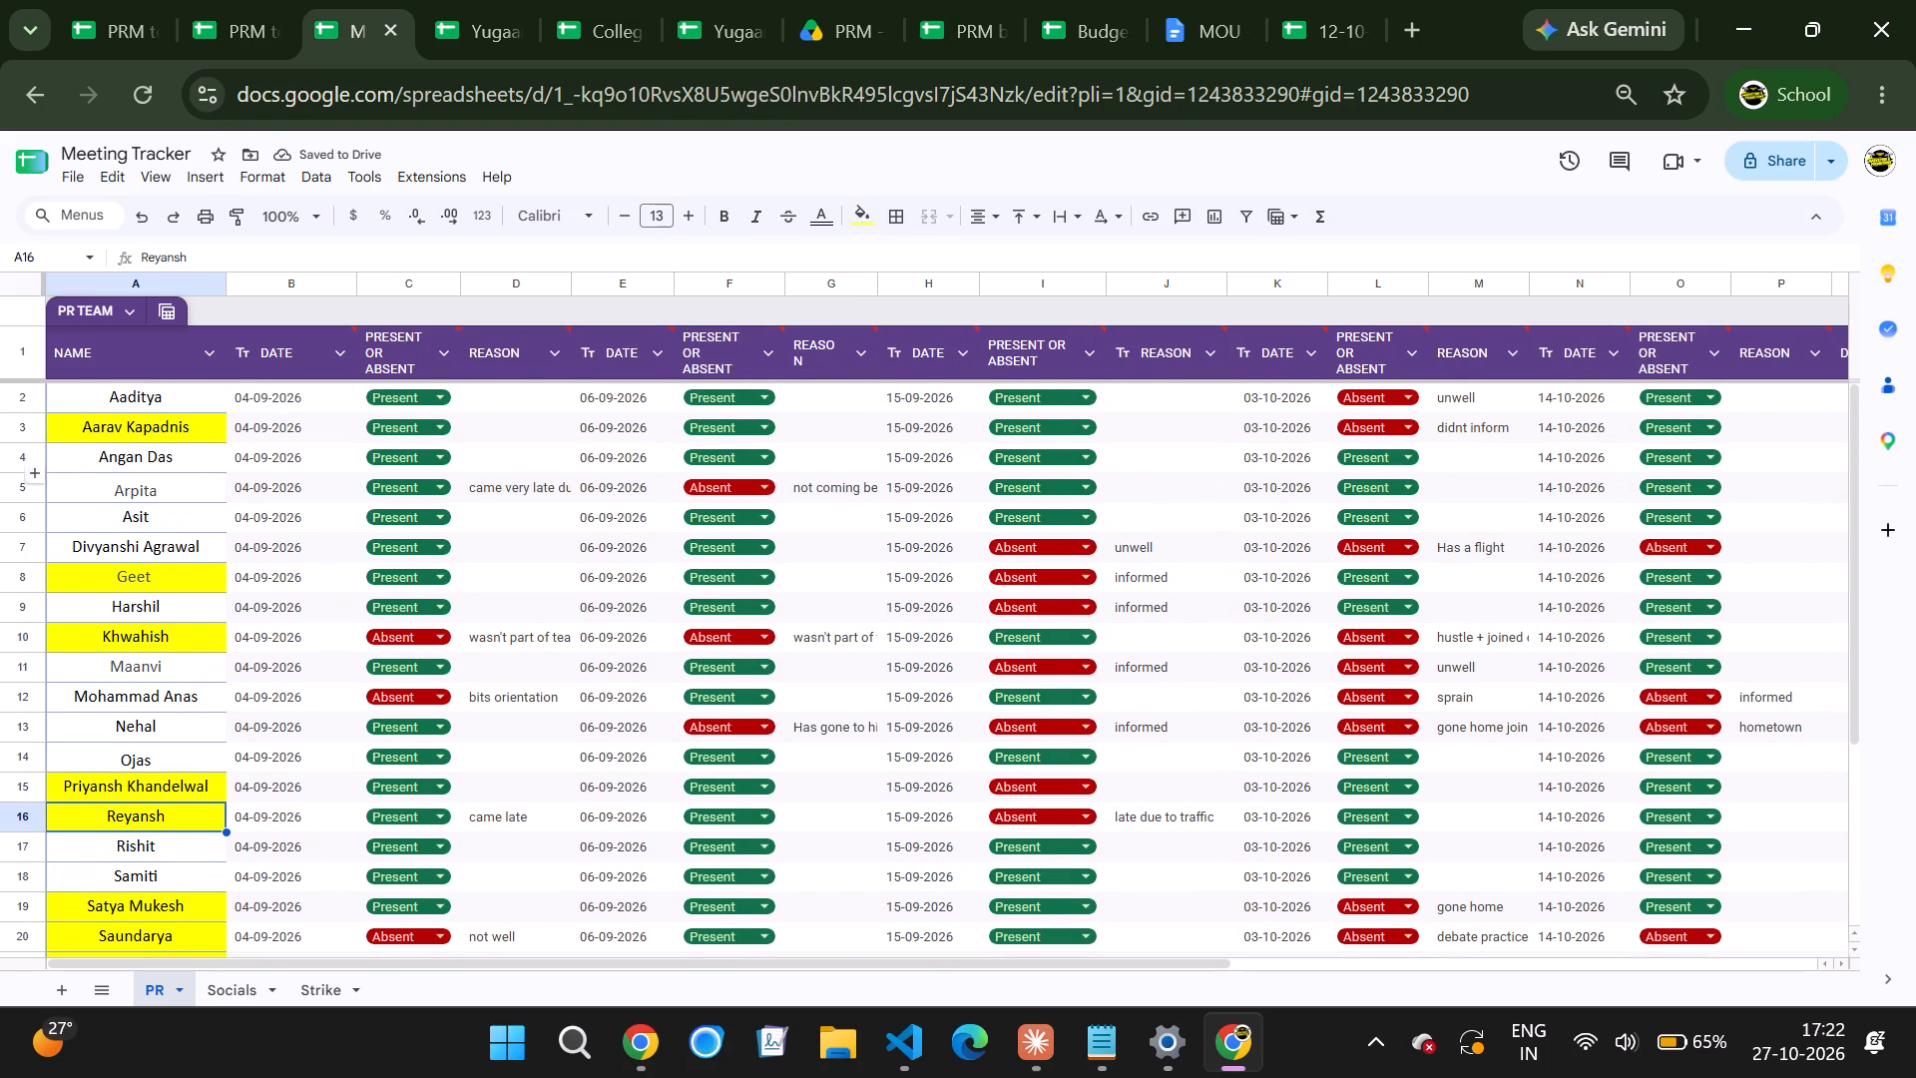
left_click(132, 445)
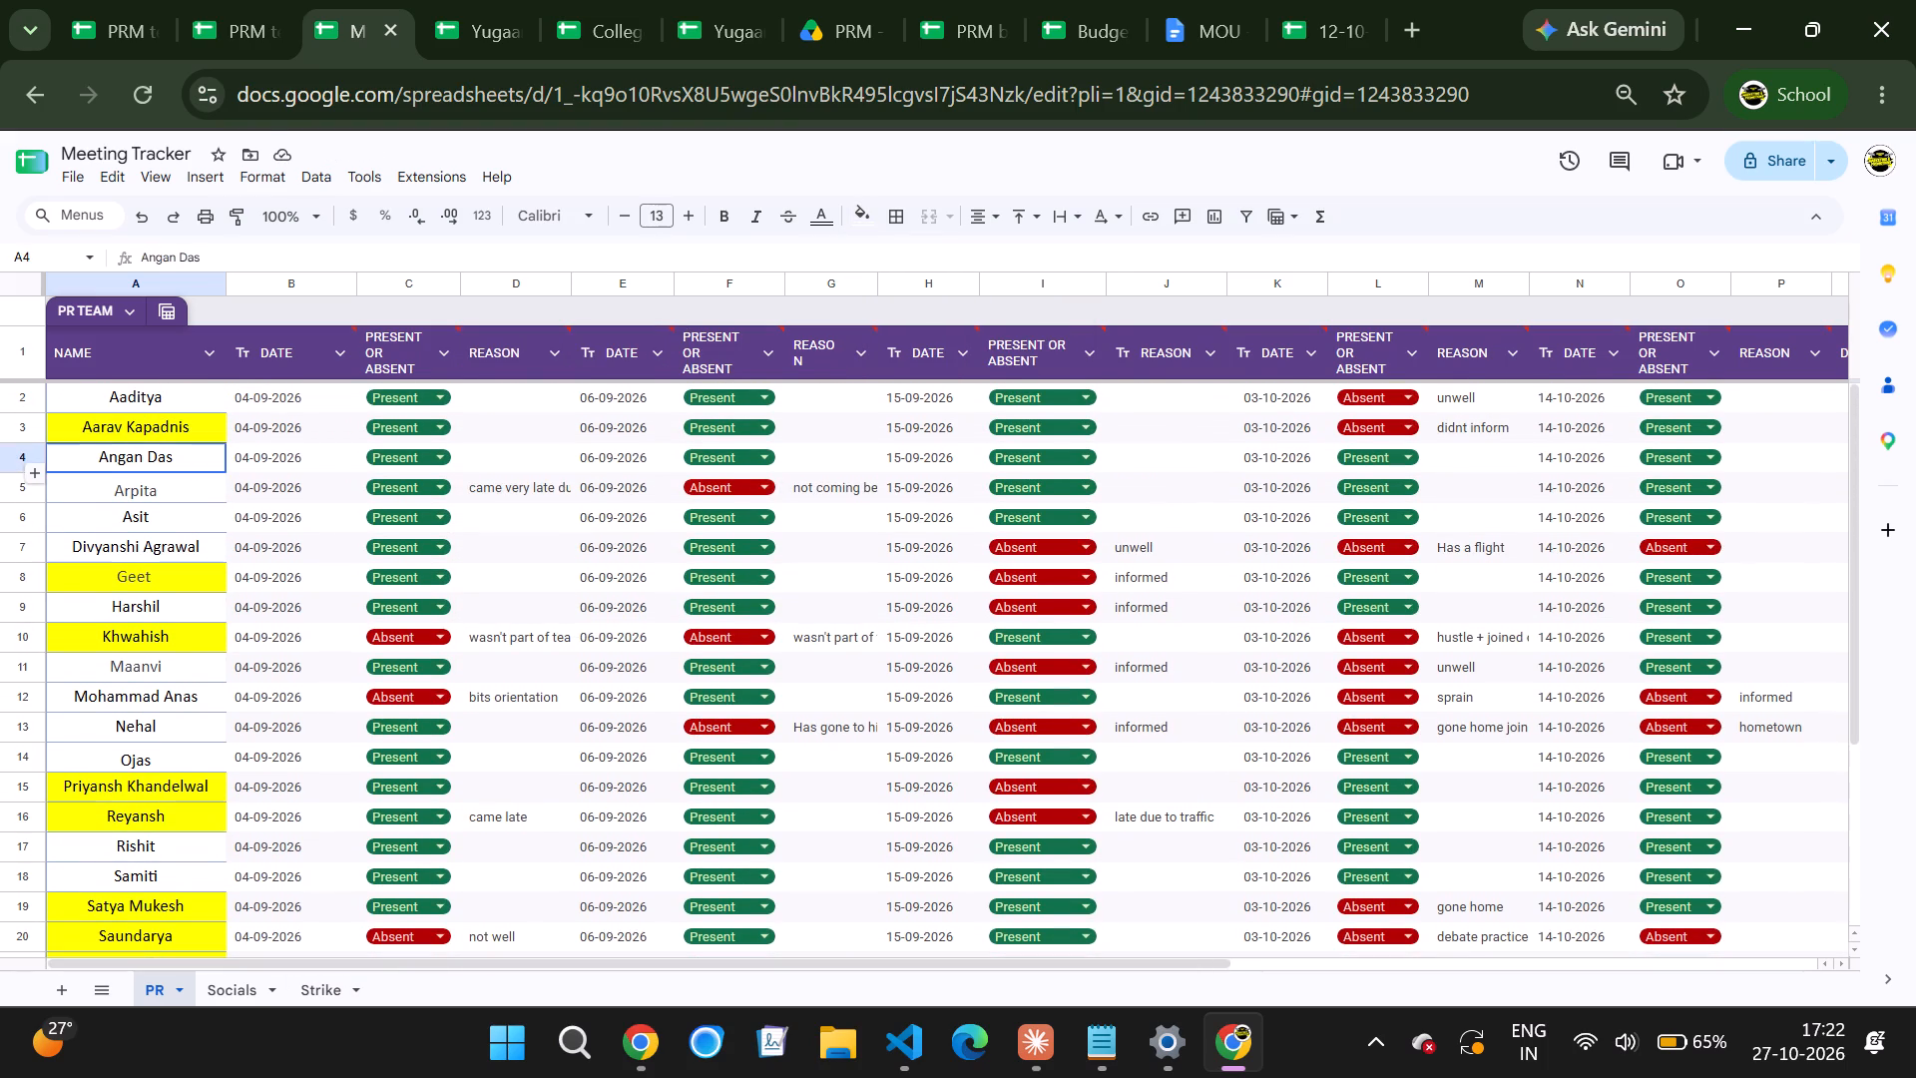
left_click(171, 537)
left_click_drag(858, 204, 941, 308)
left_click(941, 308)
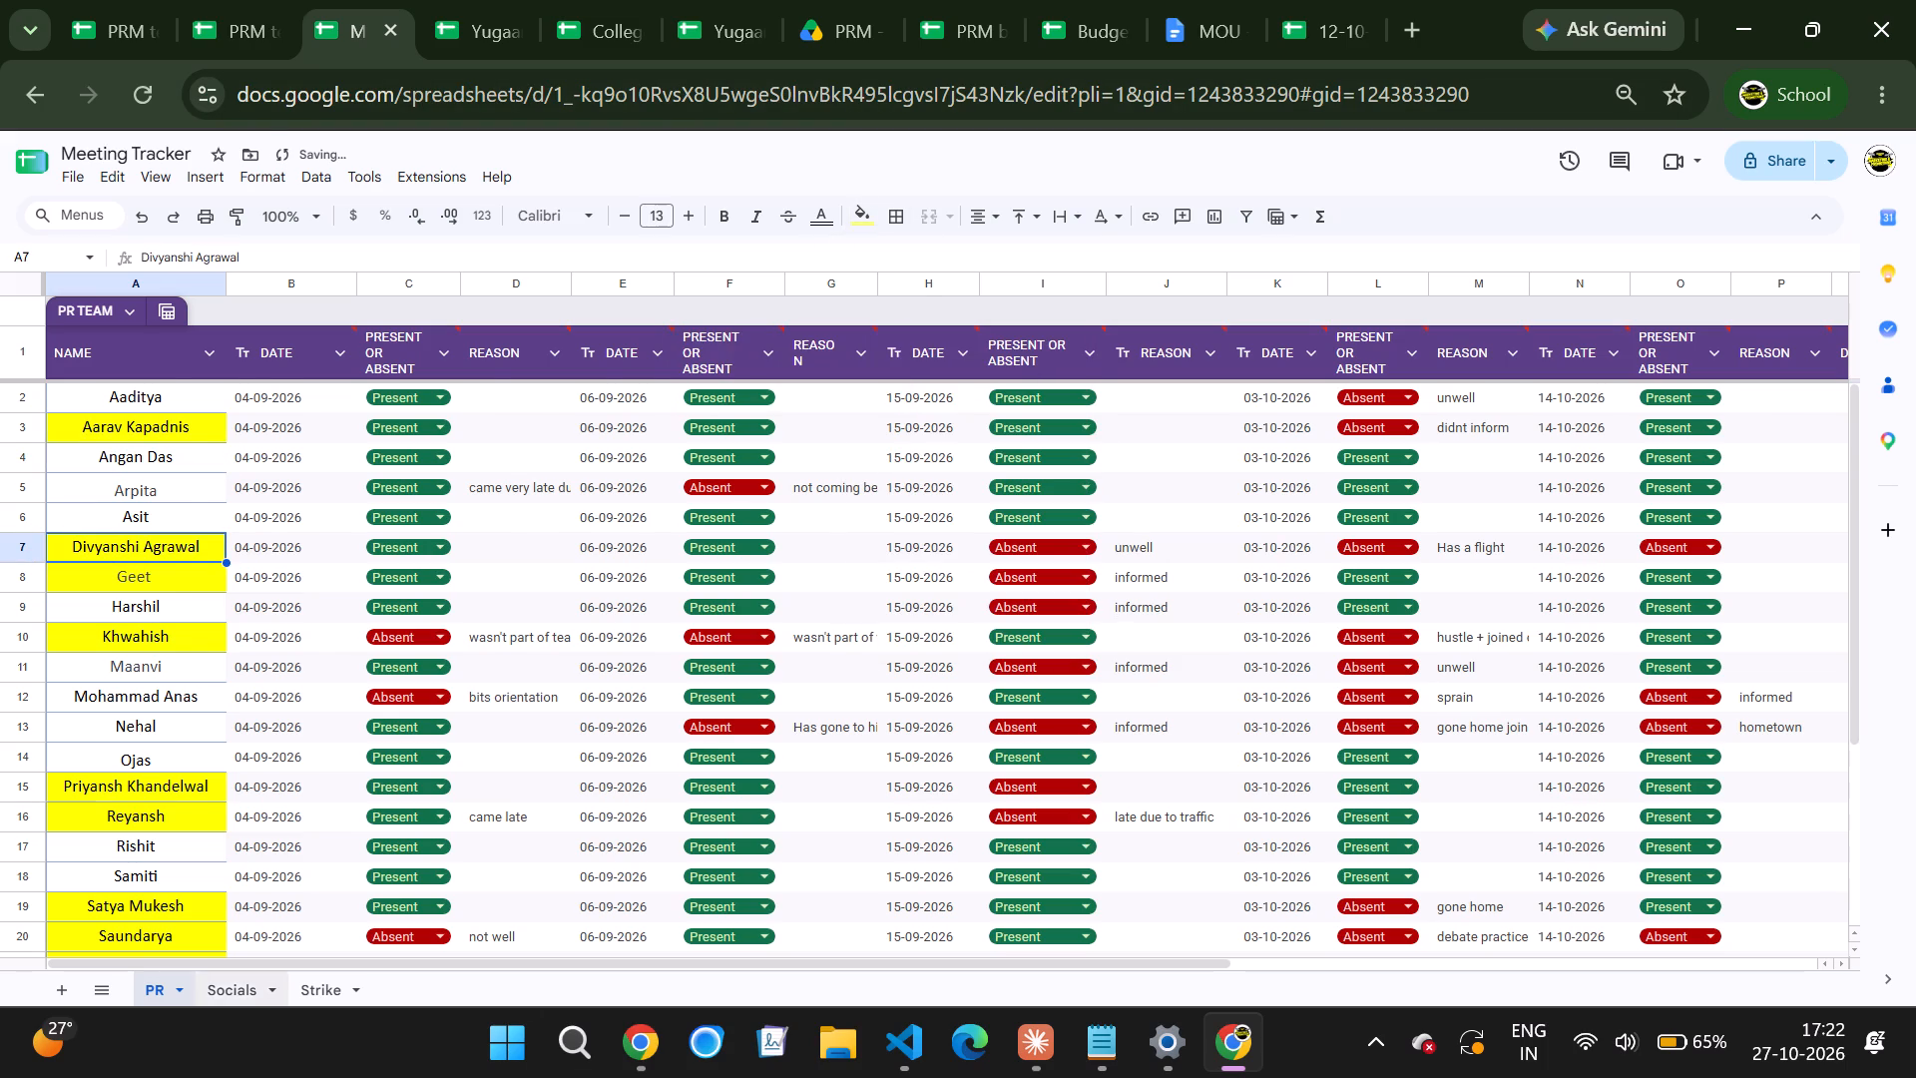
Check the 26-10-2026 PR entries on the Strike sheet and fill Khwahish's name cell in row 10 of the PR sheet with orange.
left_click(305, 988)
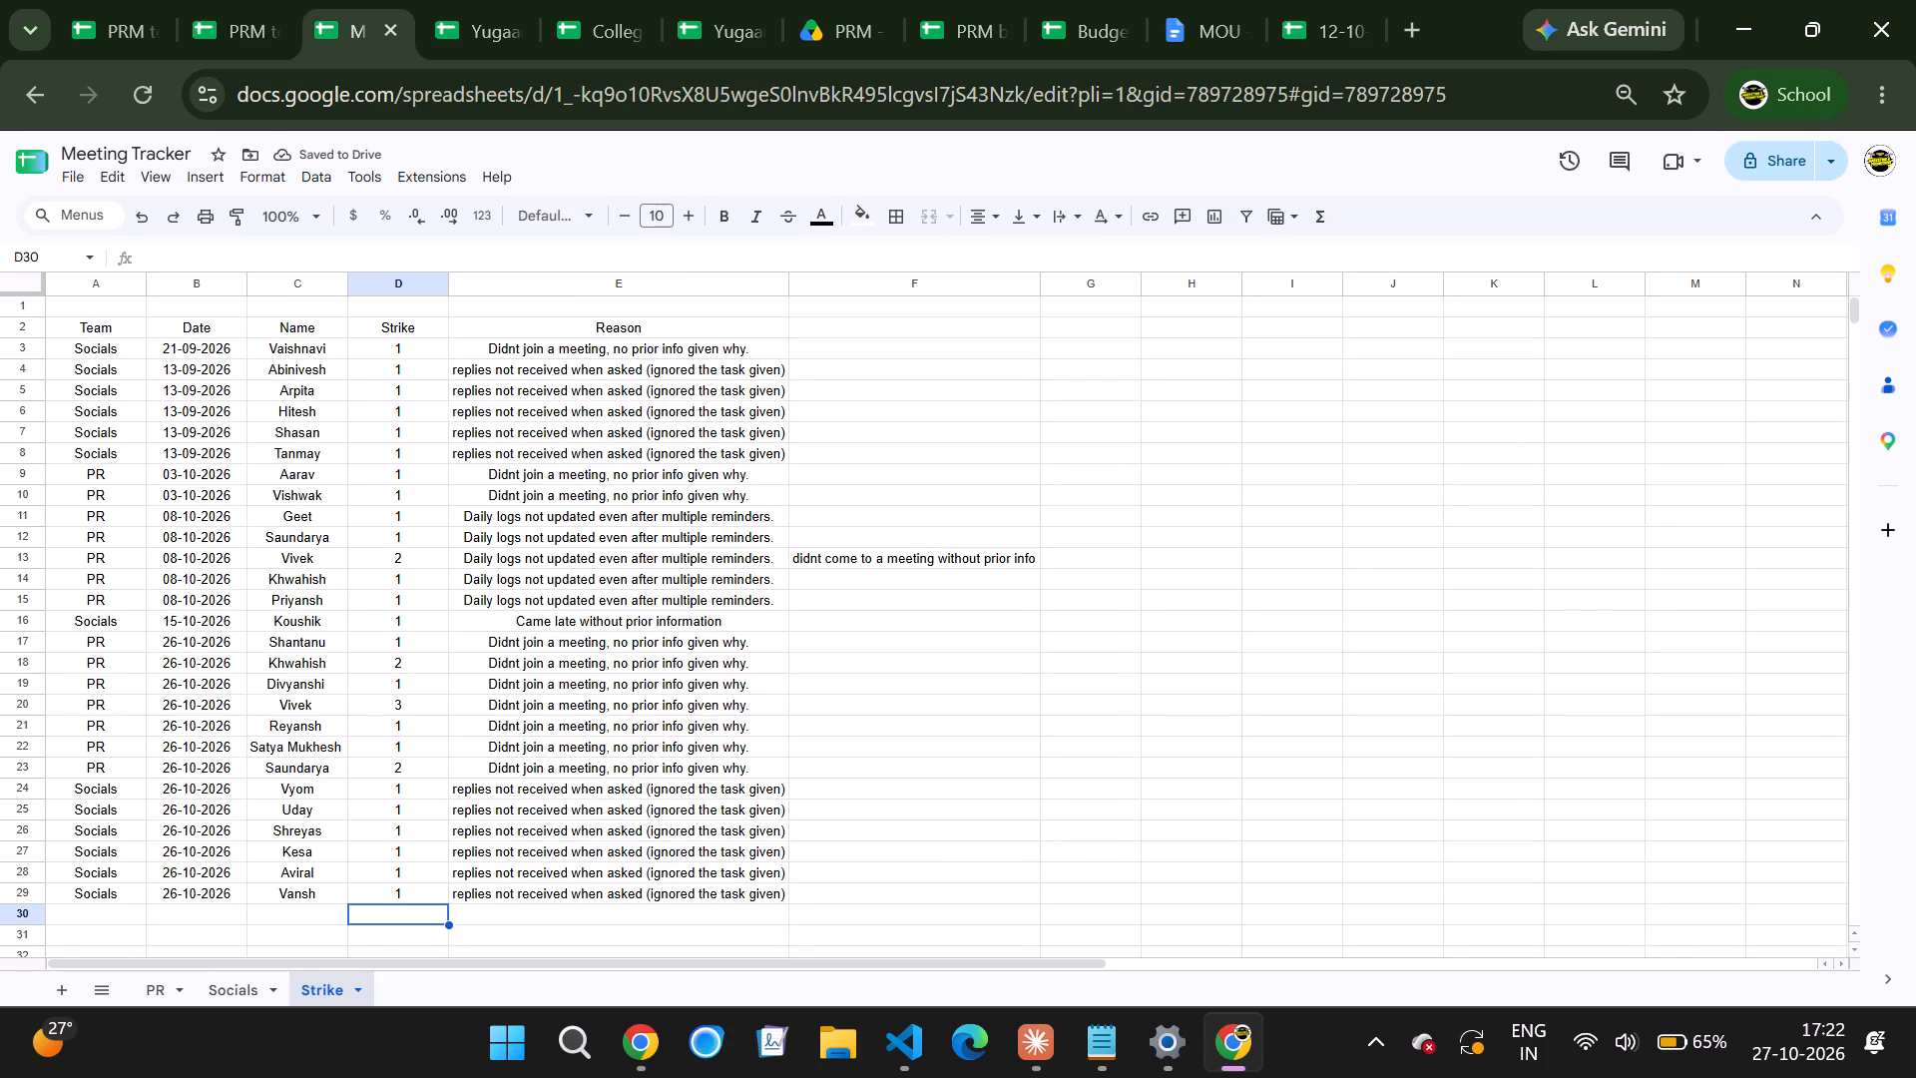
left_click_drag(284, 641, 295, 754)
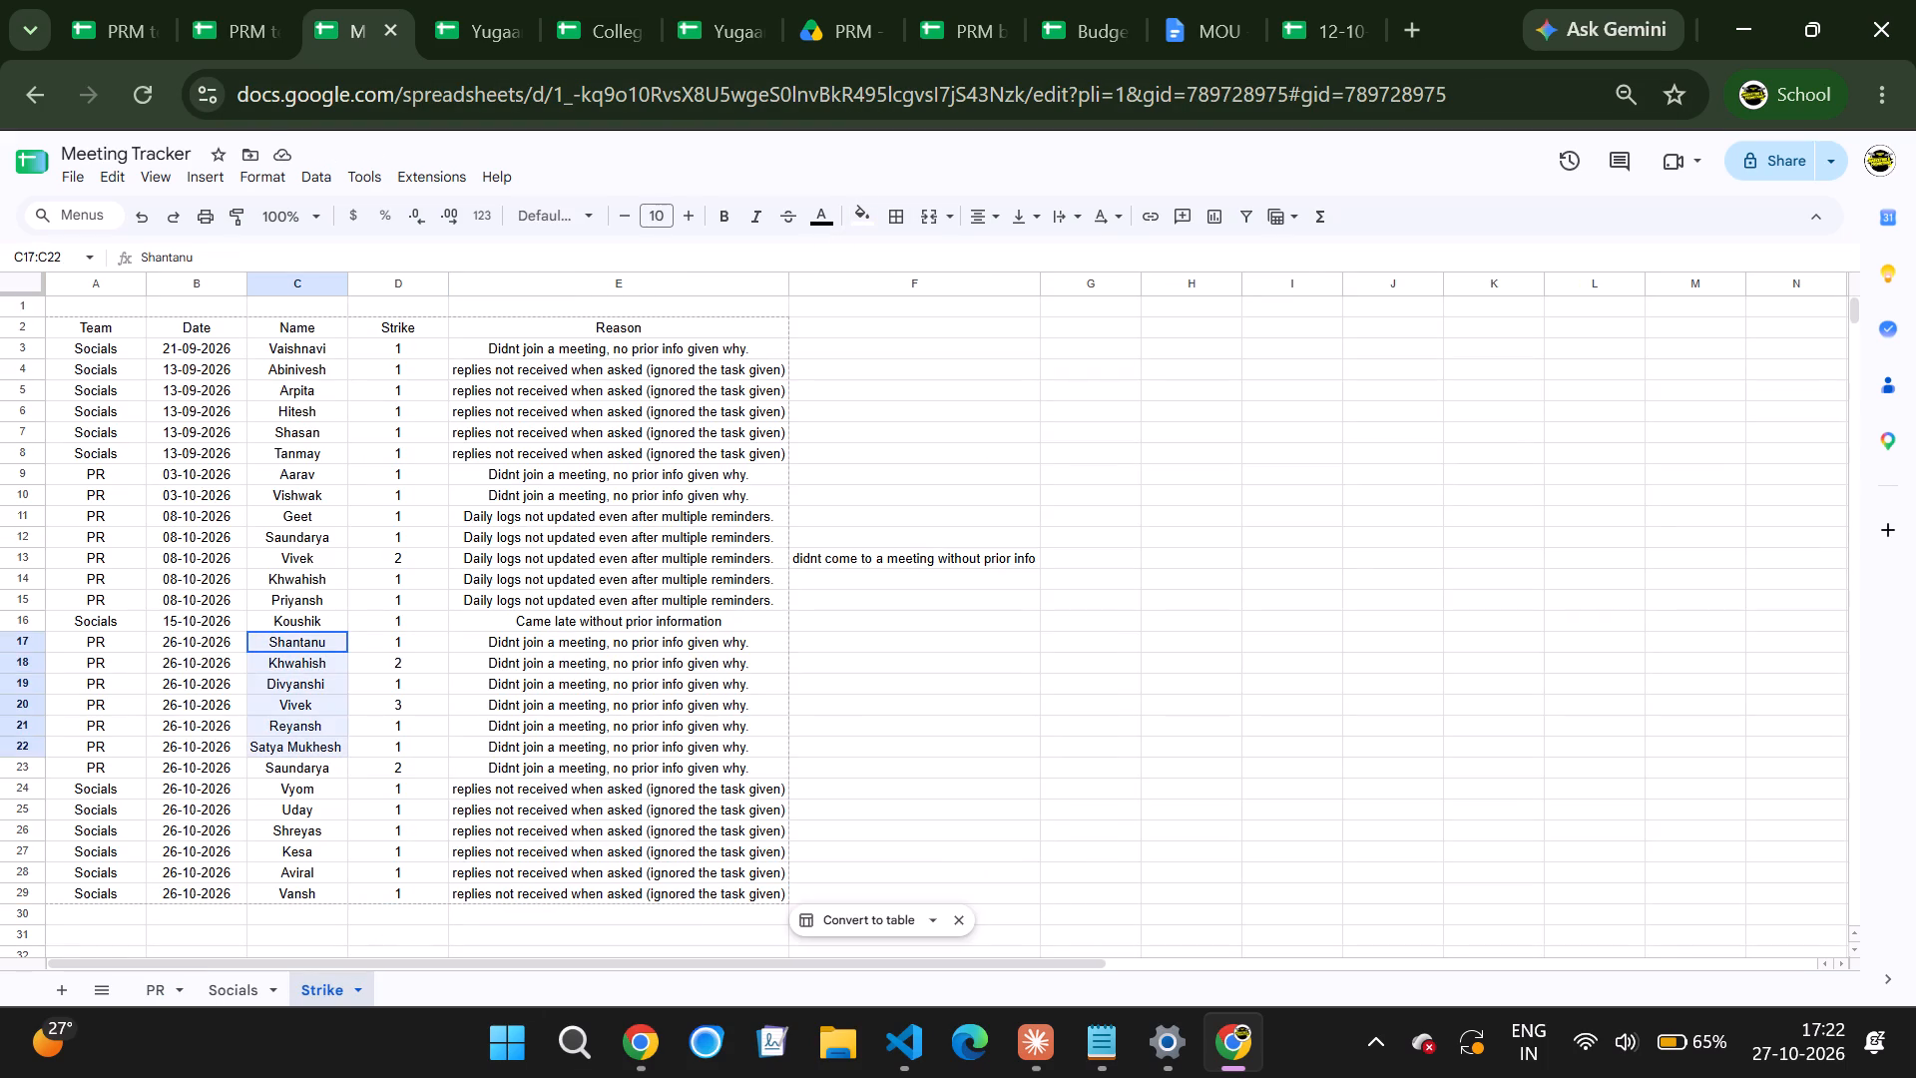
left_click_drag(295, 754, 303, 775)
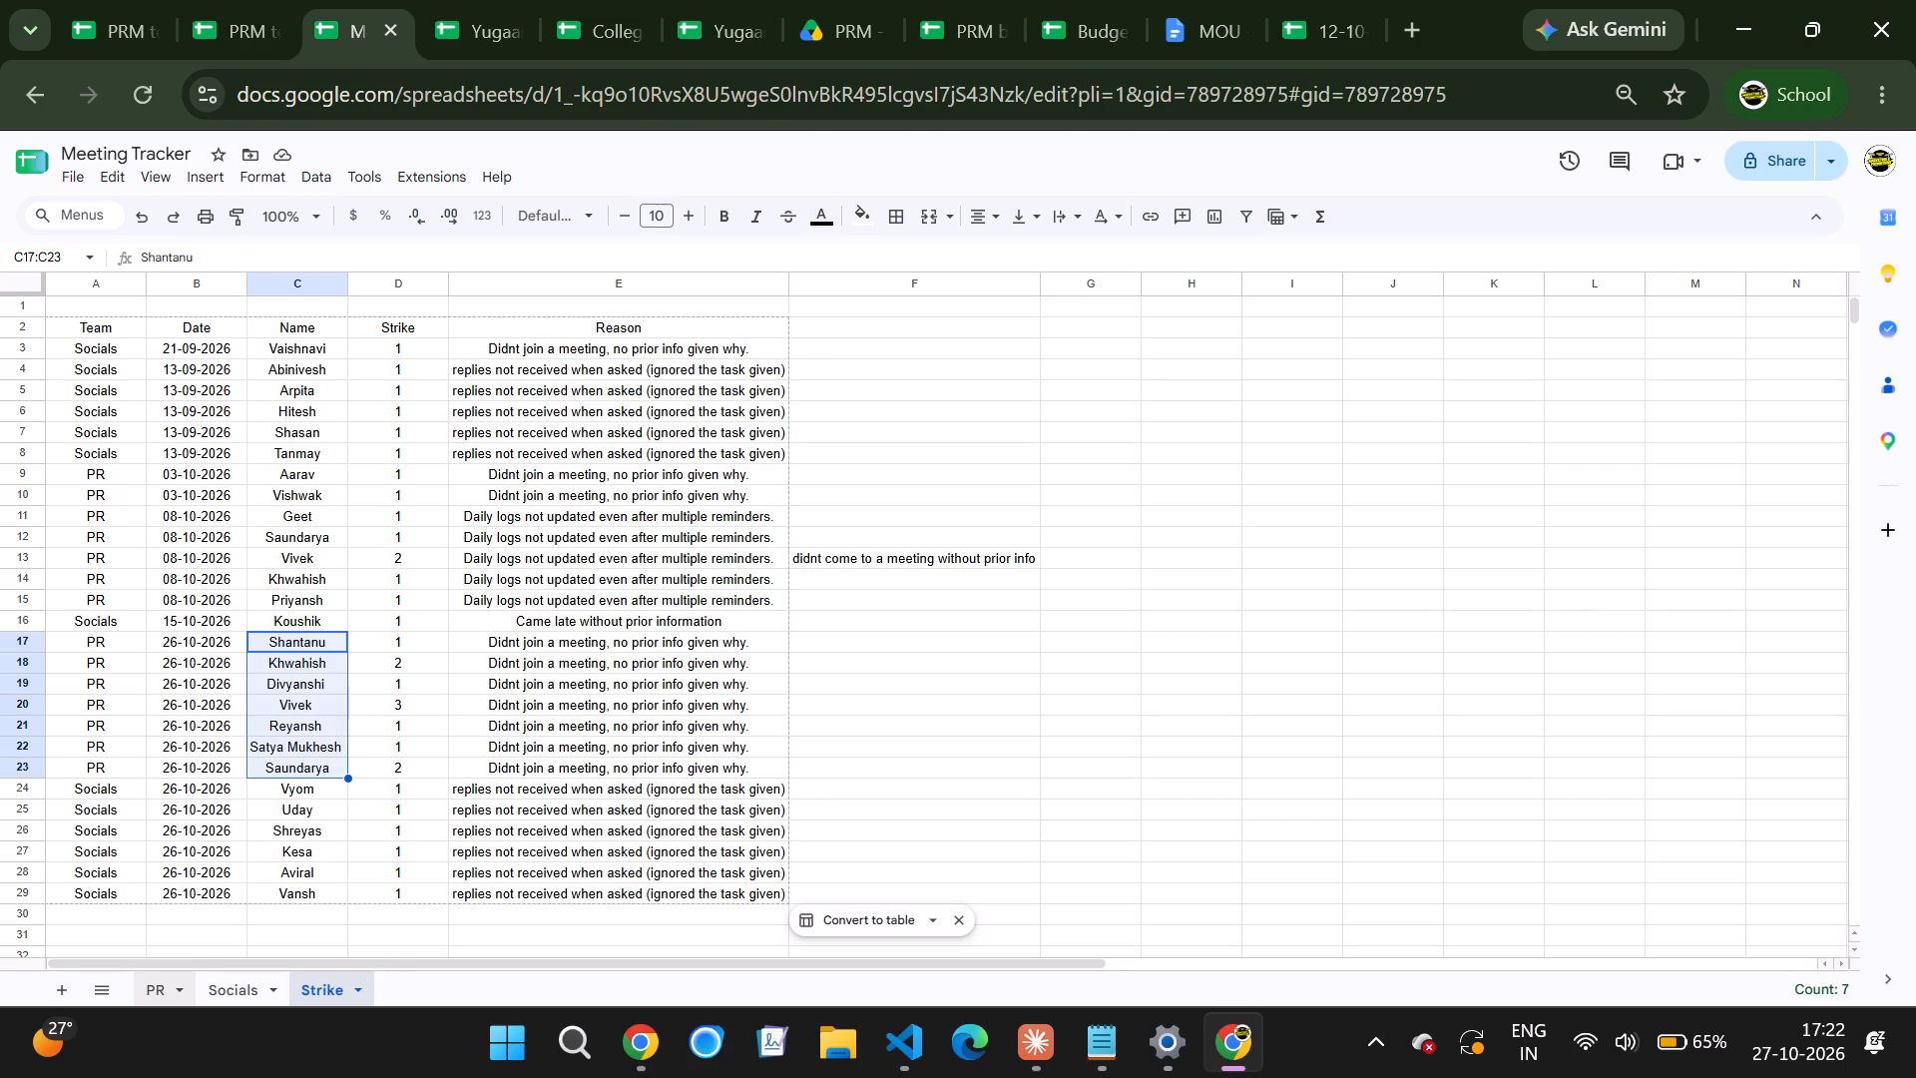
left_click(147, 989)
scroll(212, 682, "down", 3)
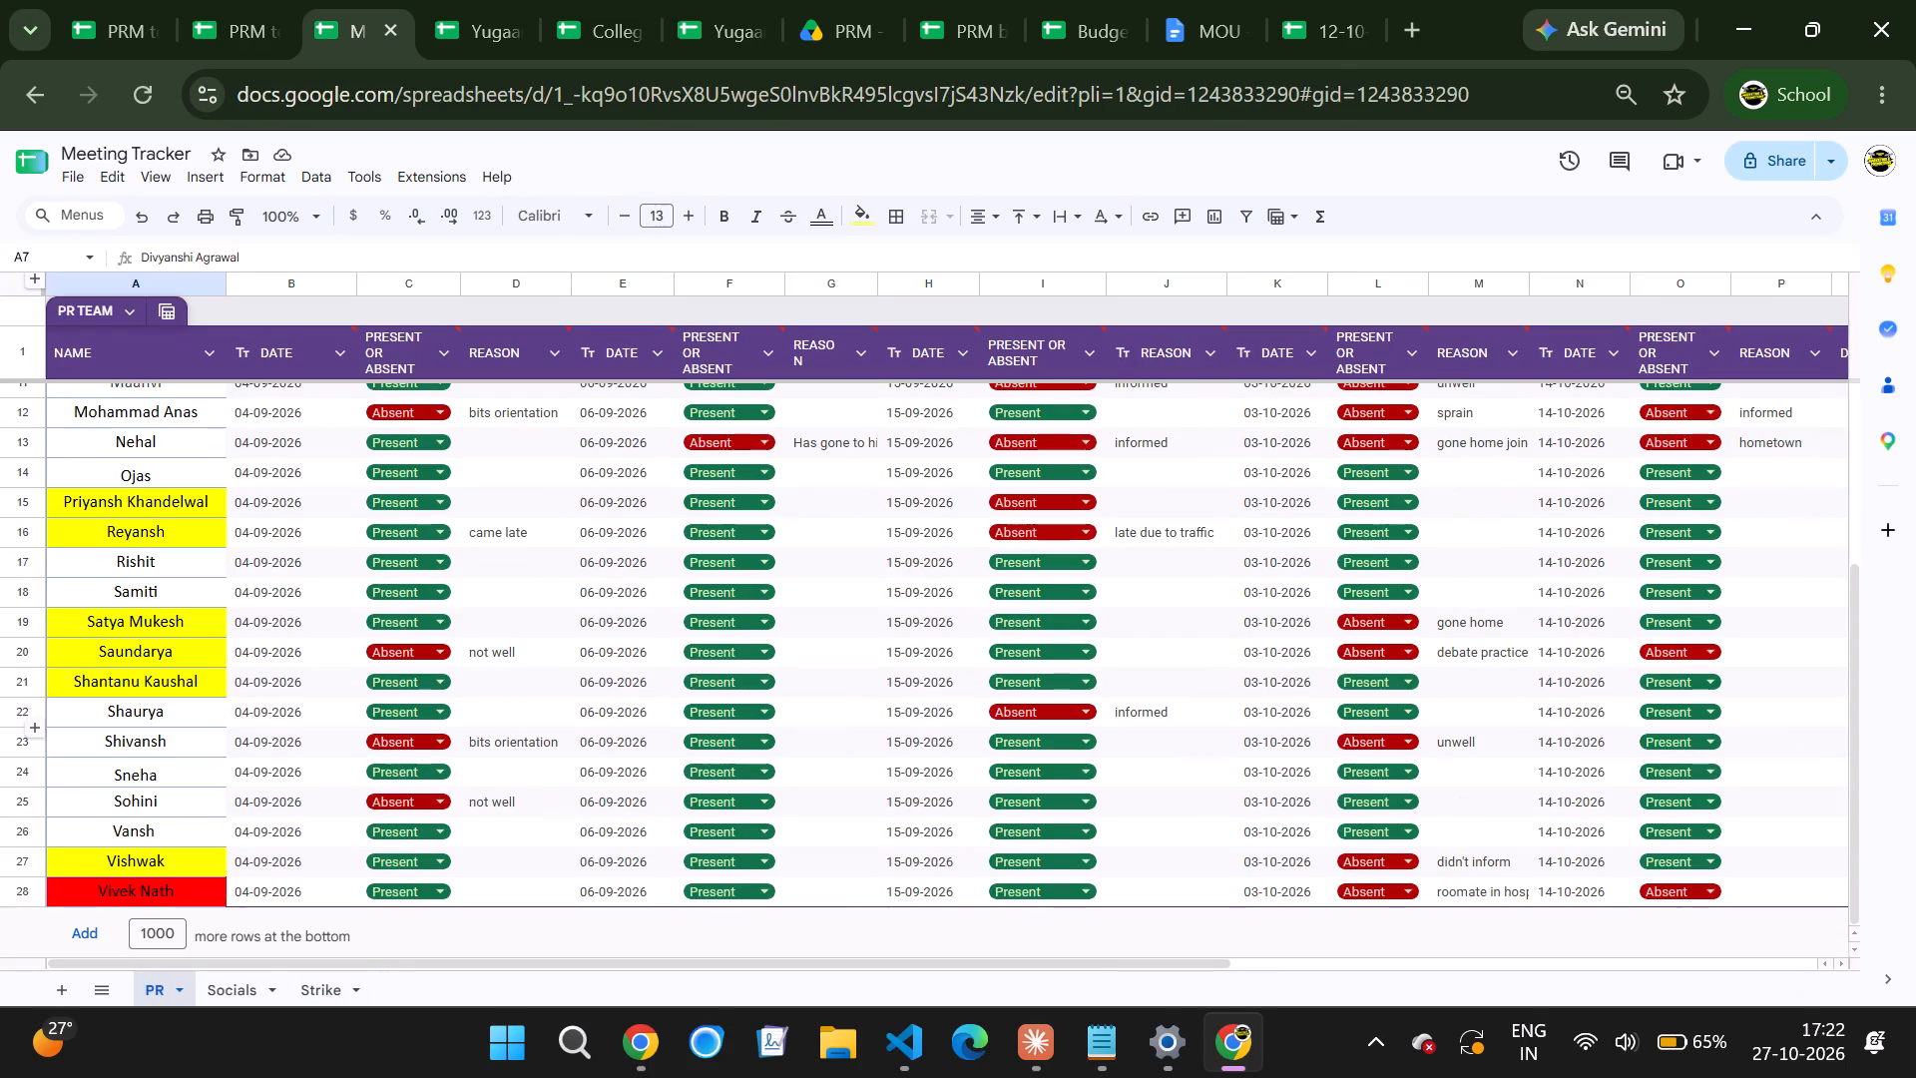
scroll(173, 584, "up", 1)
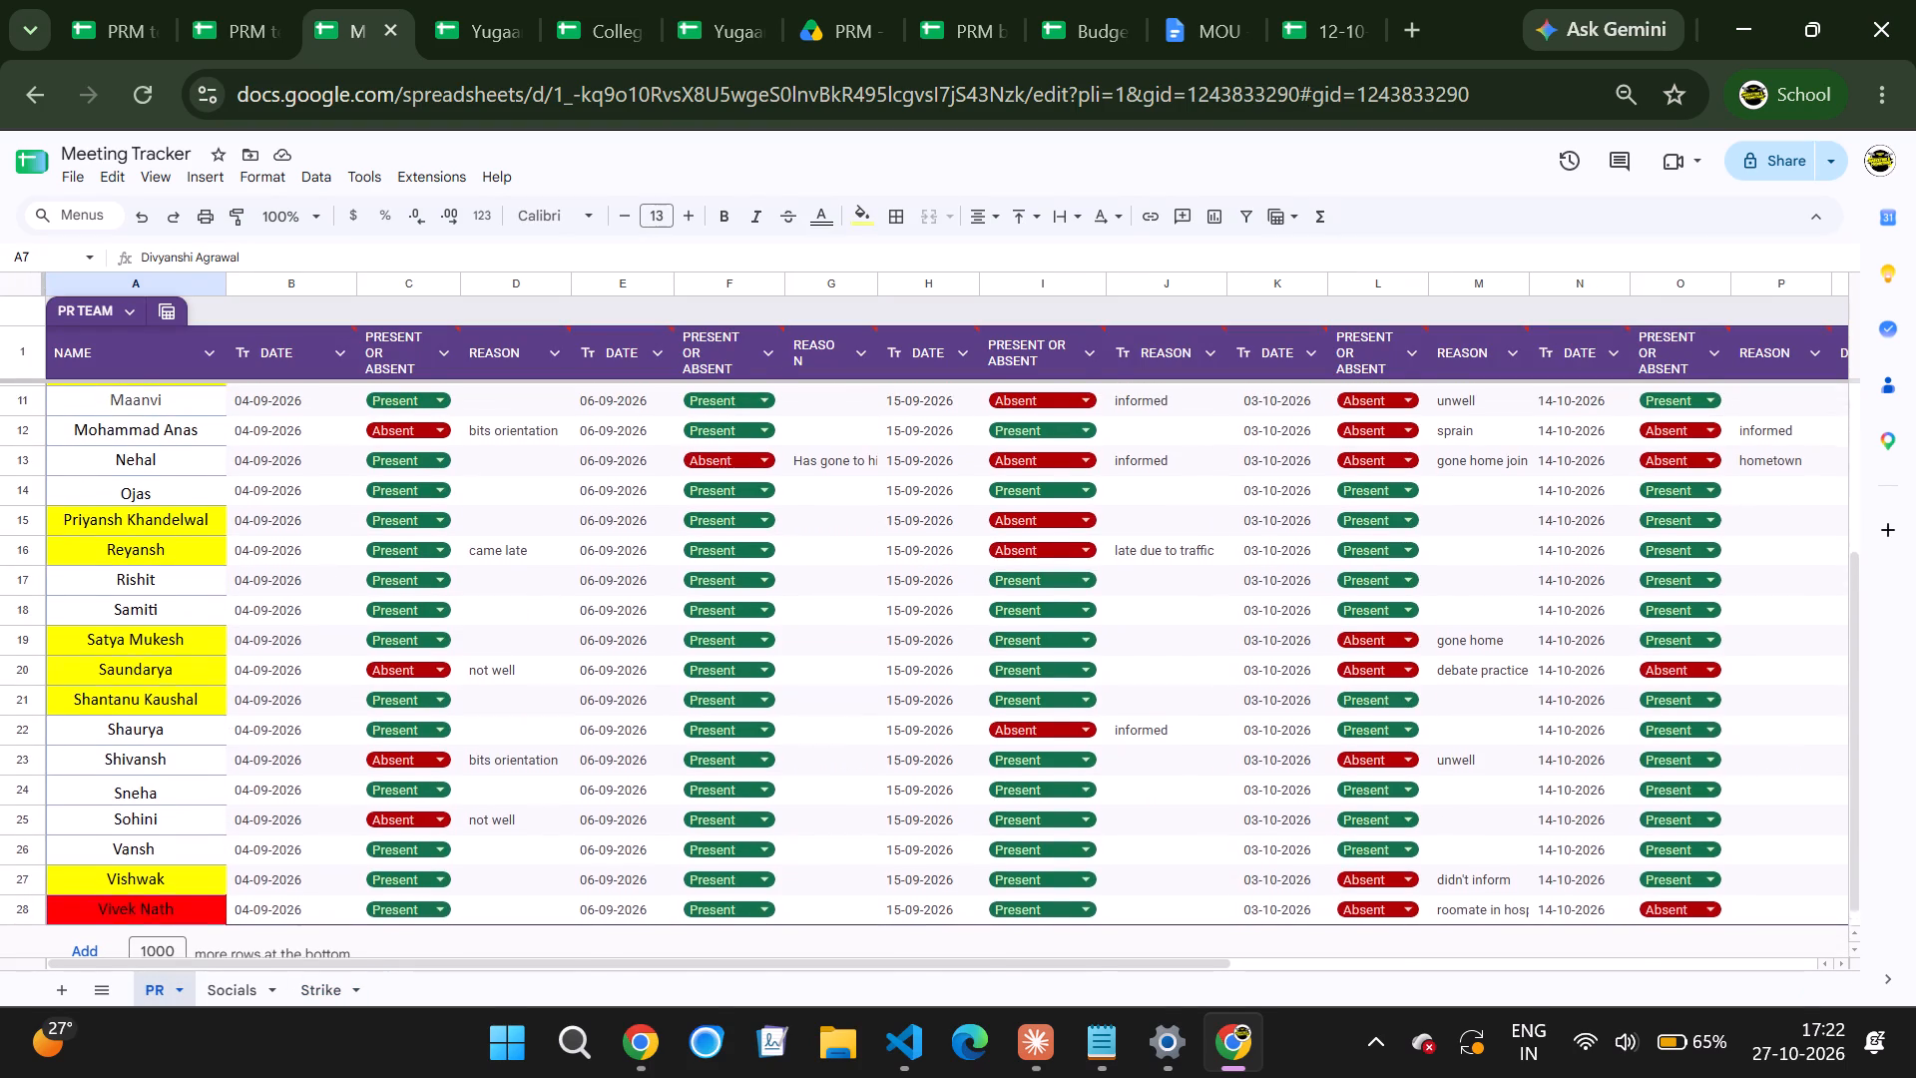
scroll(173, 584, "up", 1)
left_click(161, 548)
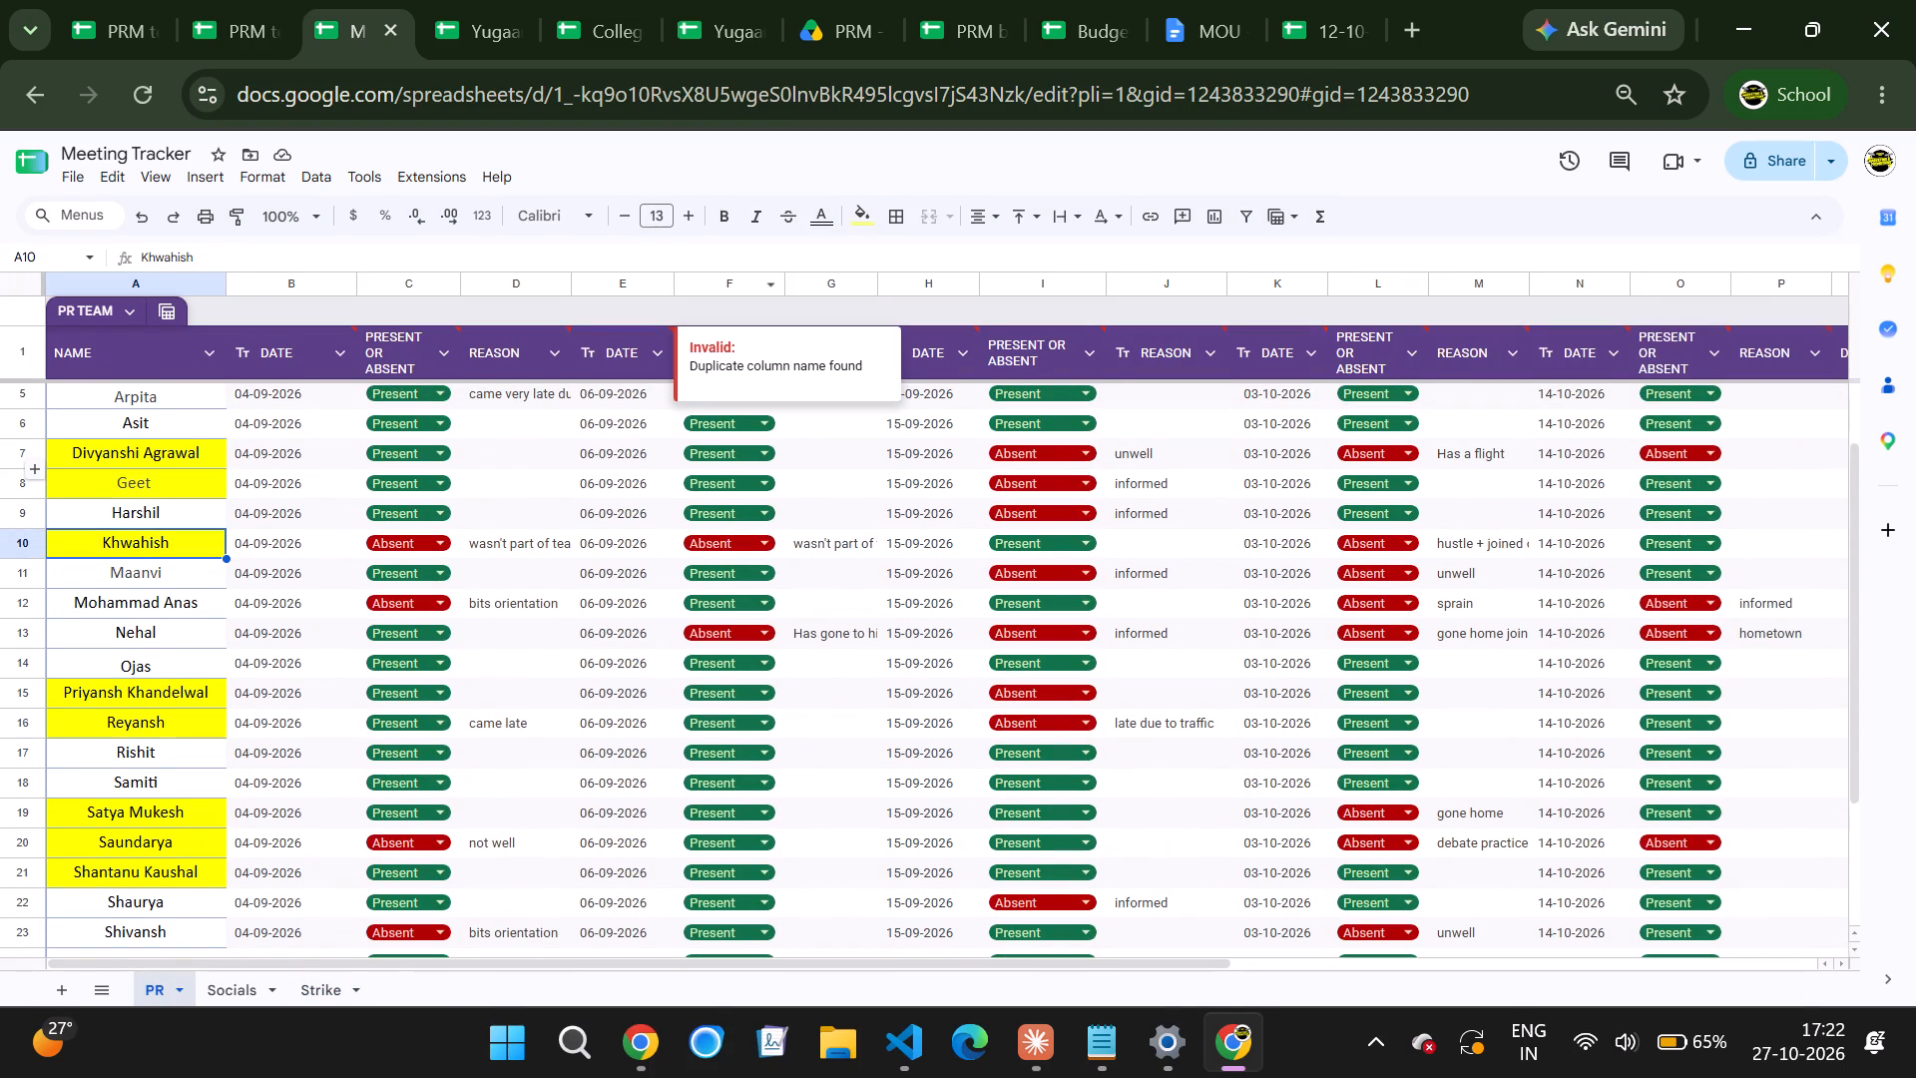
left_click(868, 214)
left_click(914, 306)
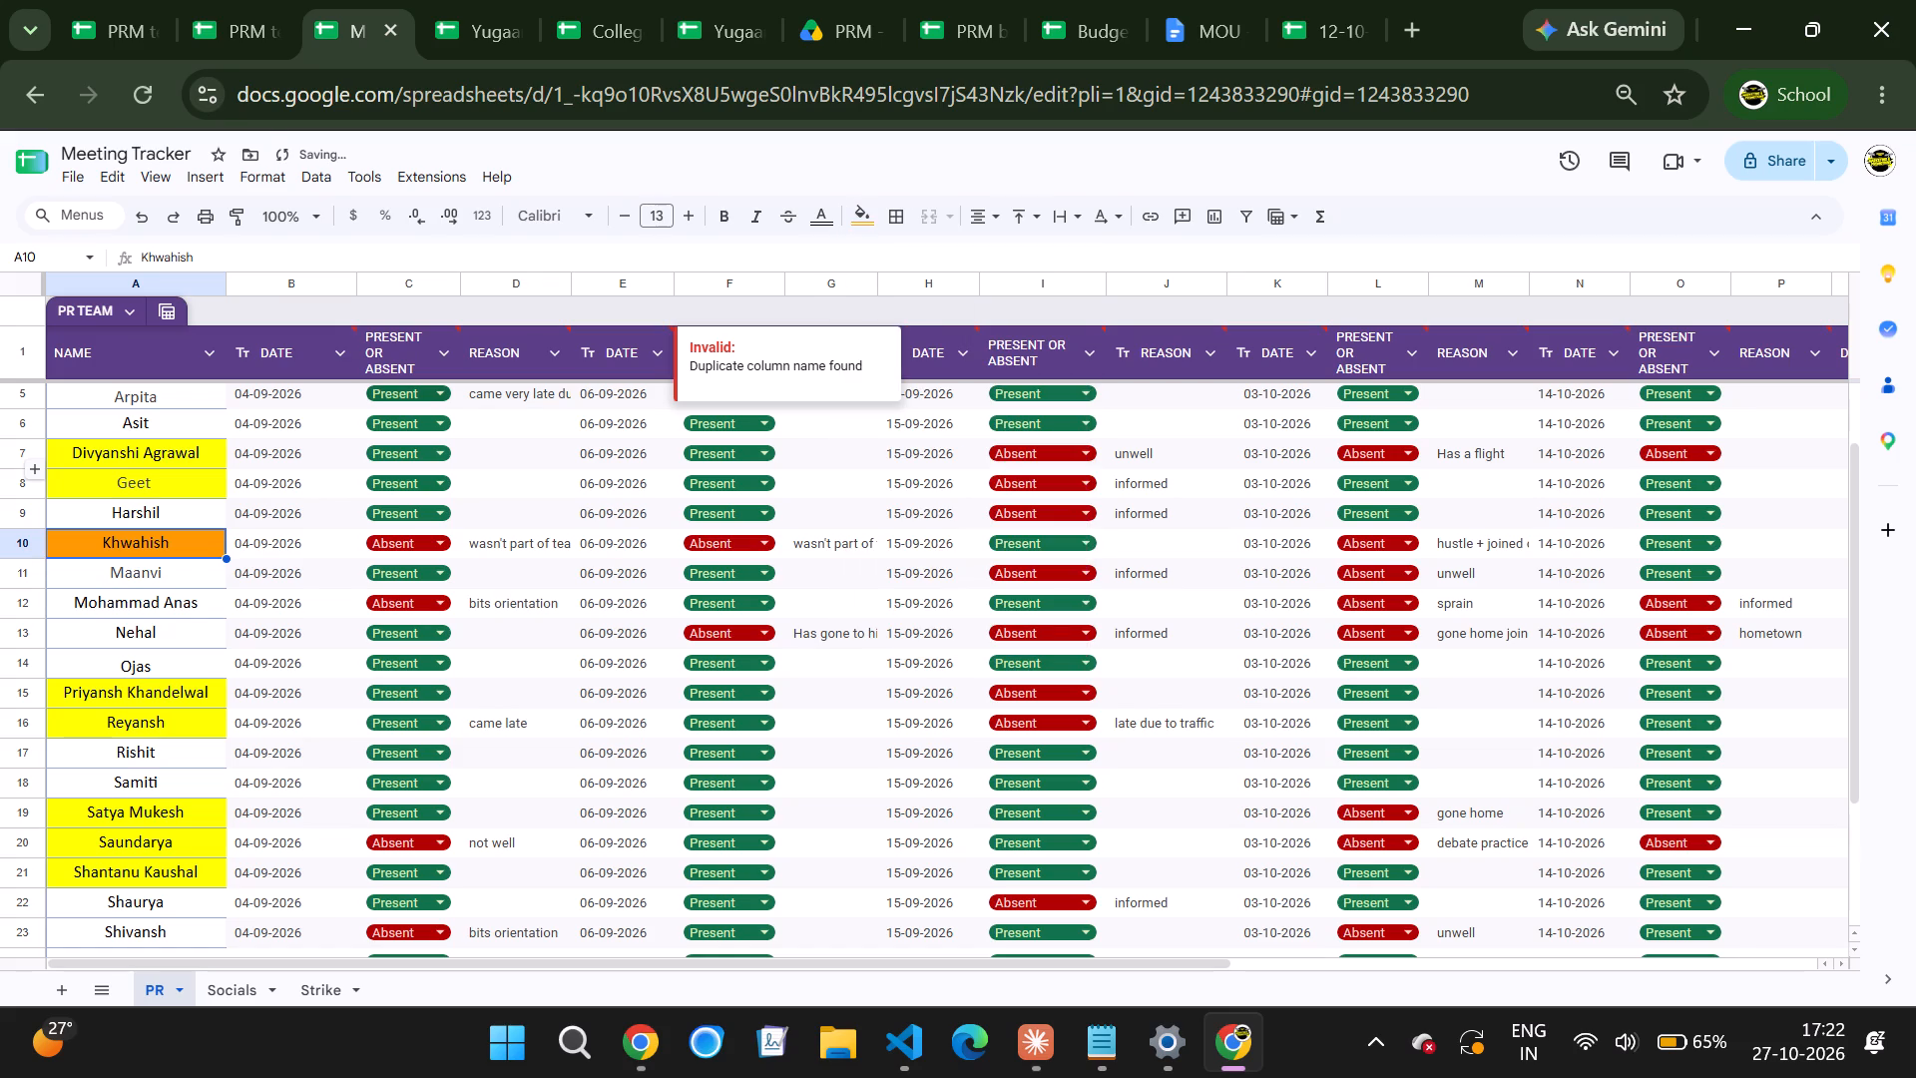
Change the fill of Saundarya's name cell in row 20 of the PR sheet to orange.
scroll(246, 482, "up", 1)
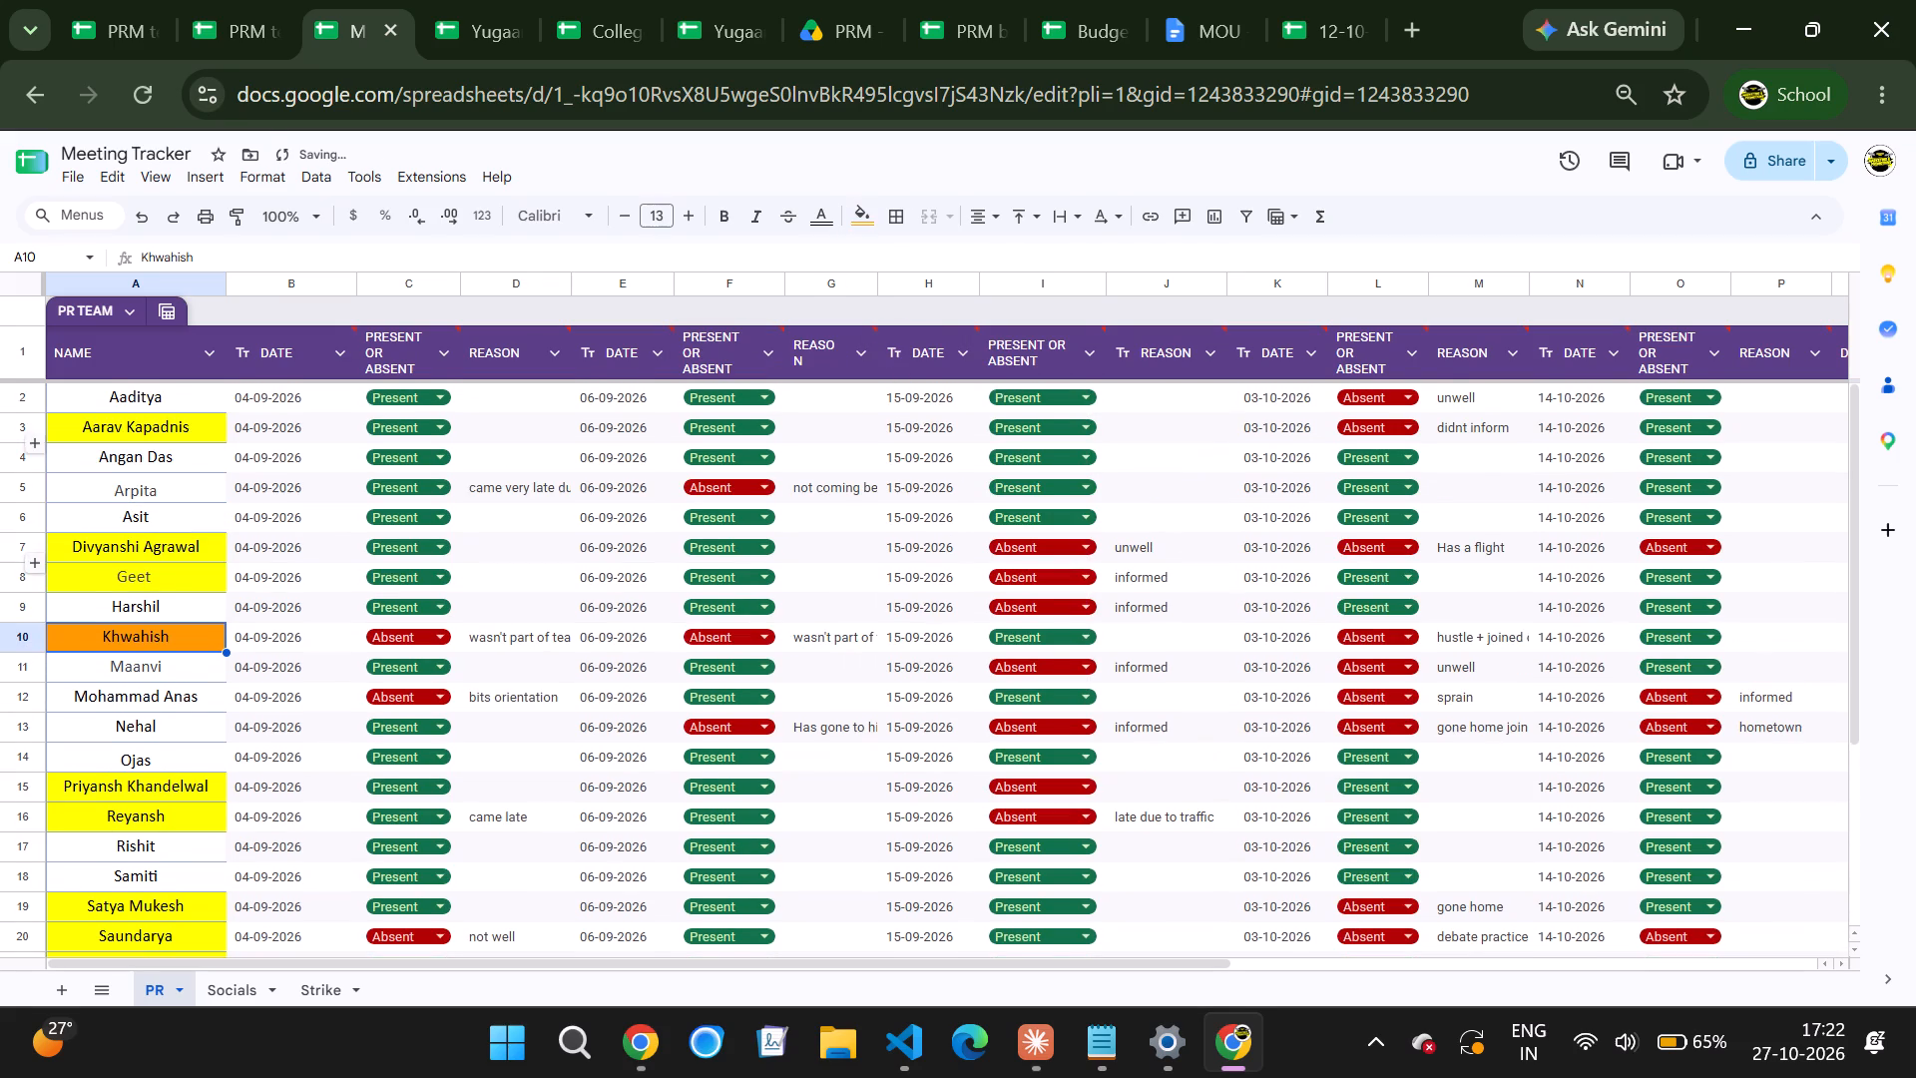
scroll(183, 417, "down", 1)
left_click(136, 729)
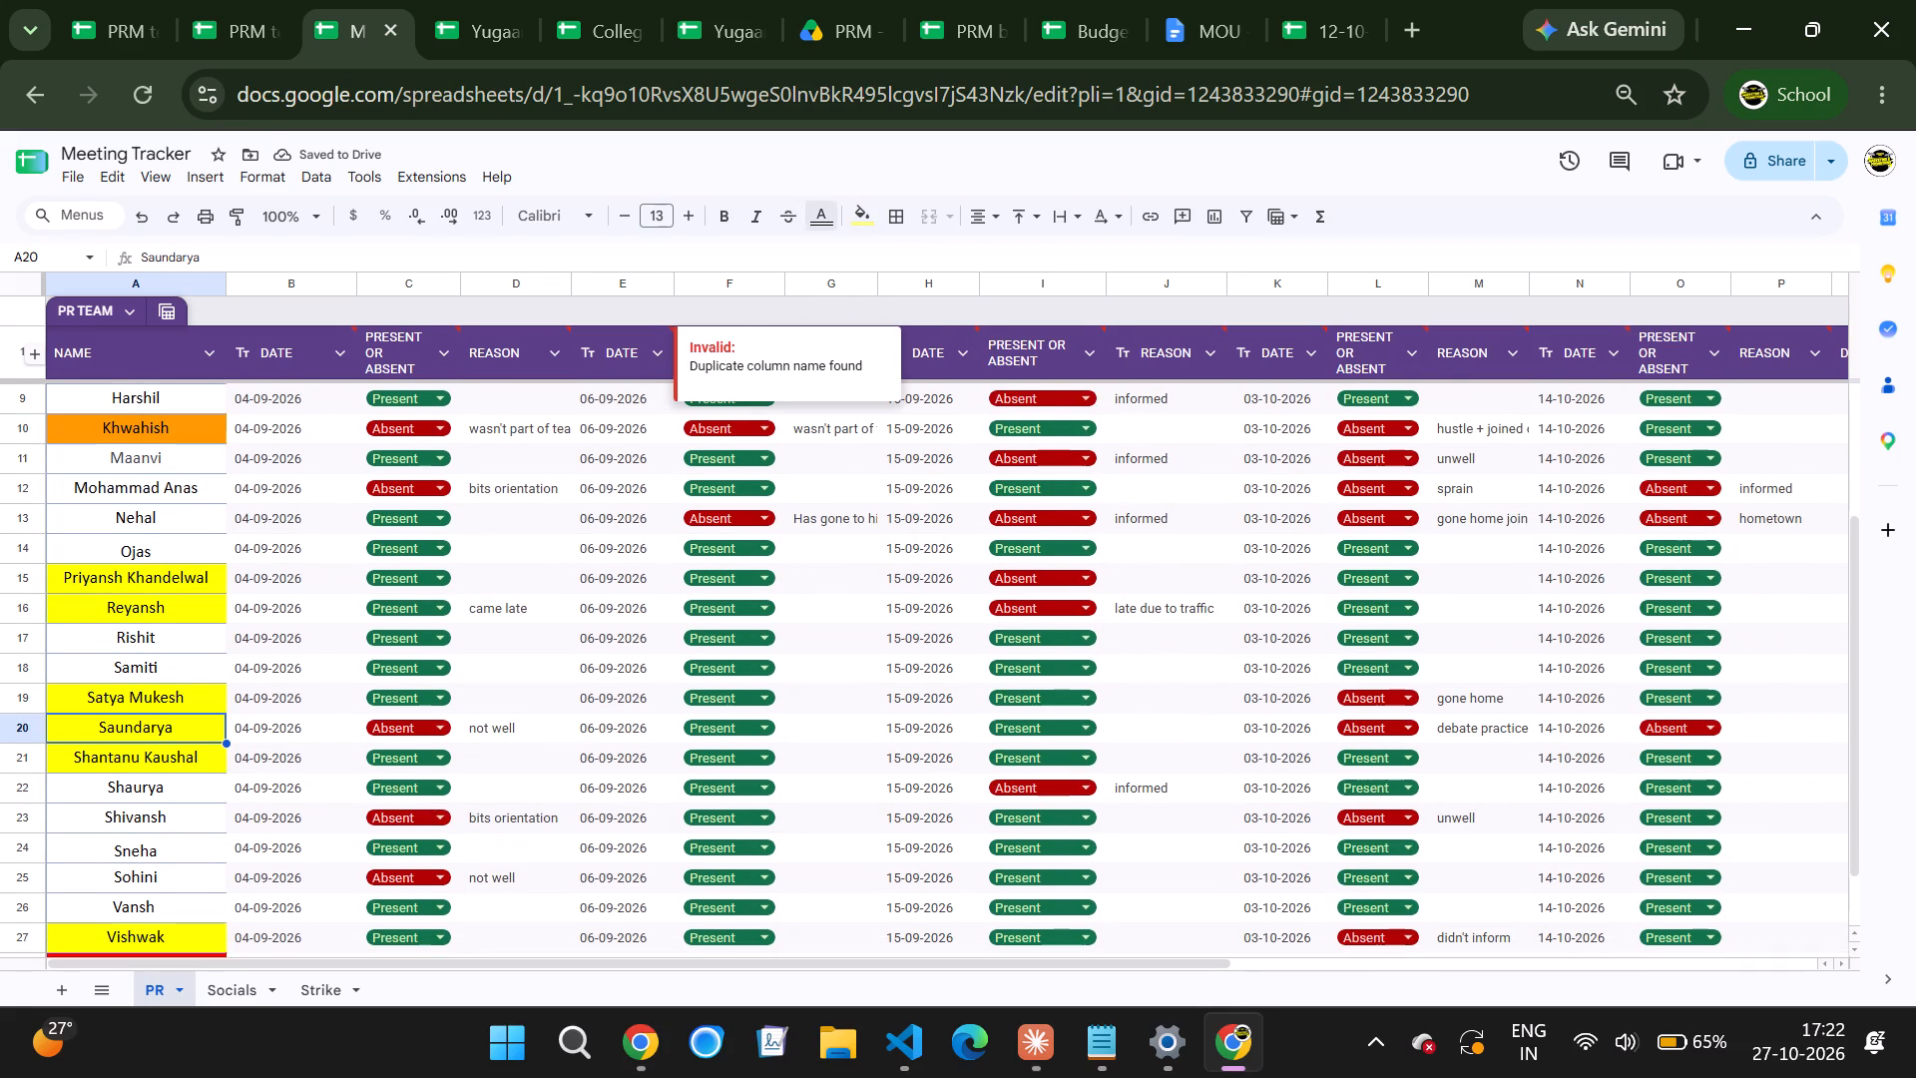
left_click(851, 204)
left_click(918, 299)
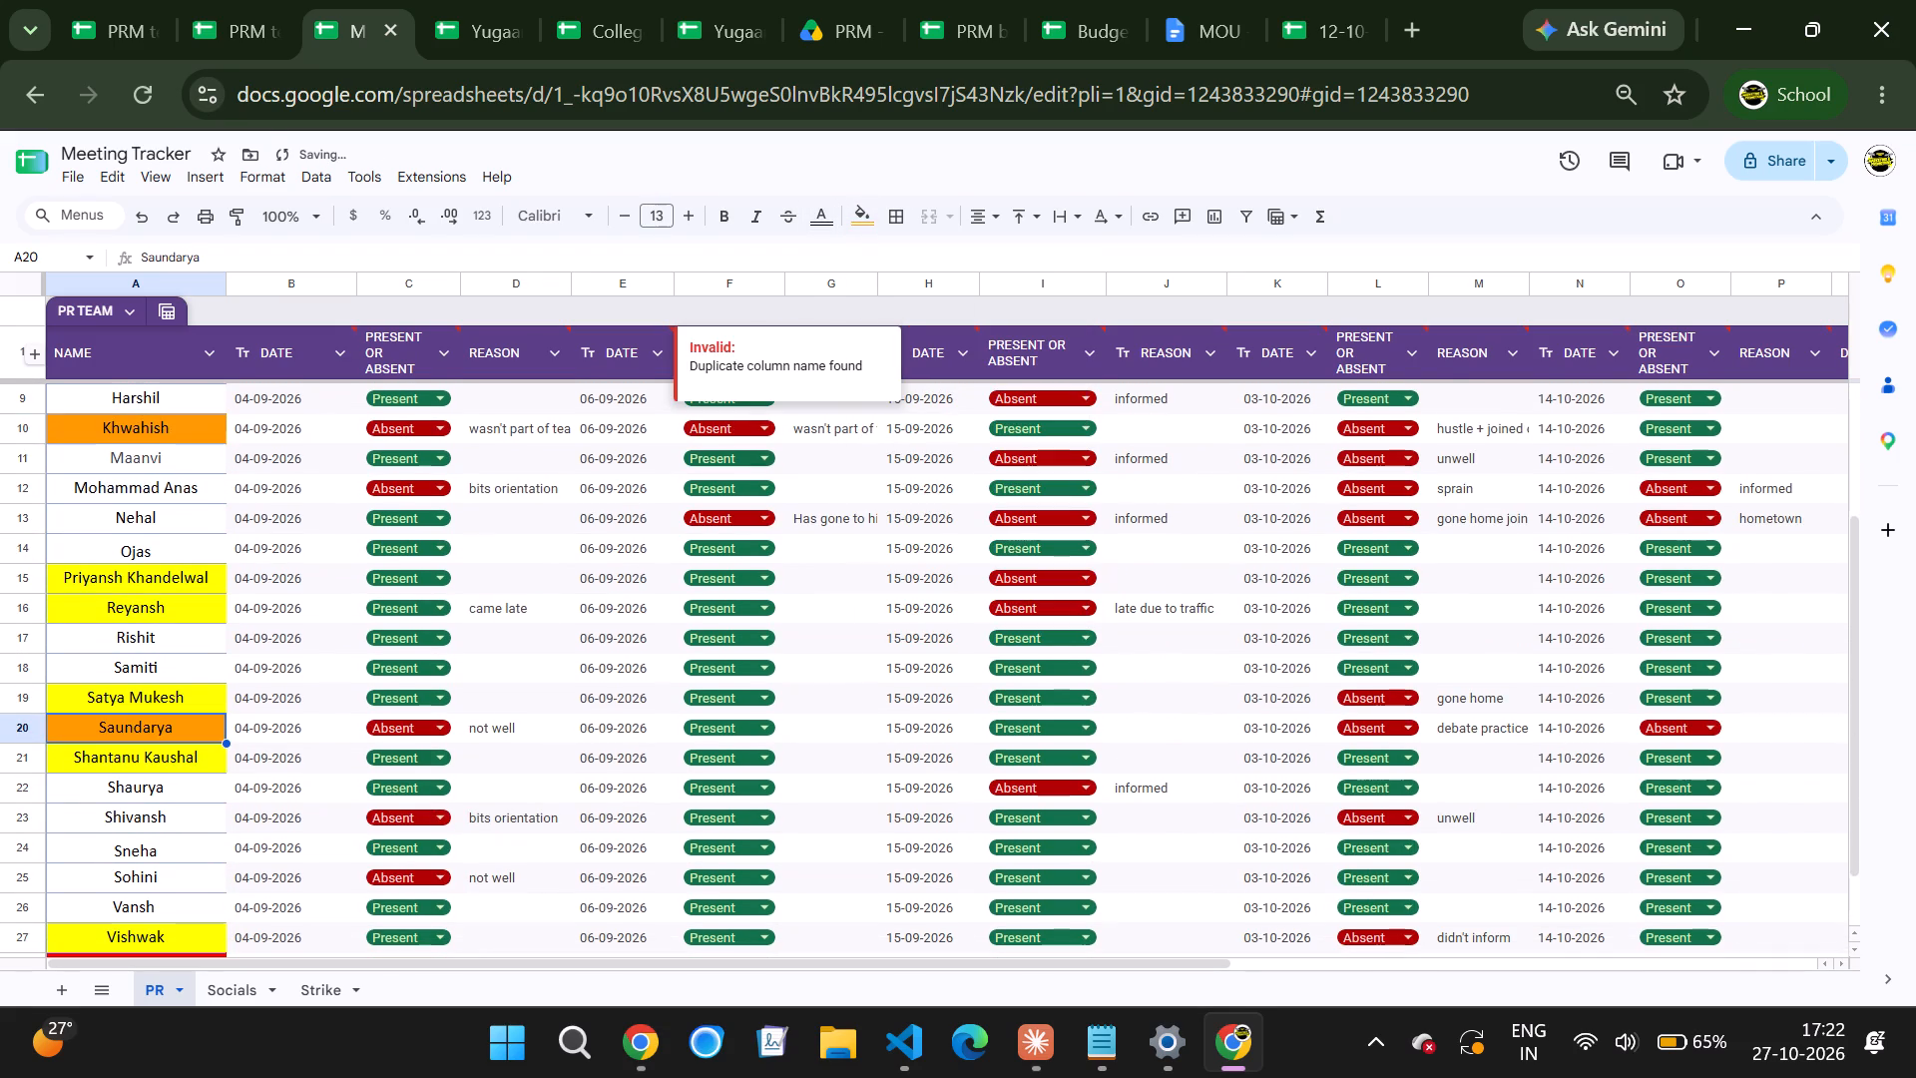
Compare the PR entries on the Strike sheet with the coloured name cells throughout the PR sheet.
left_click(312, 978)
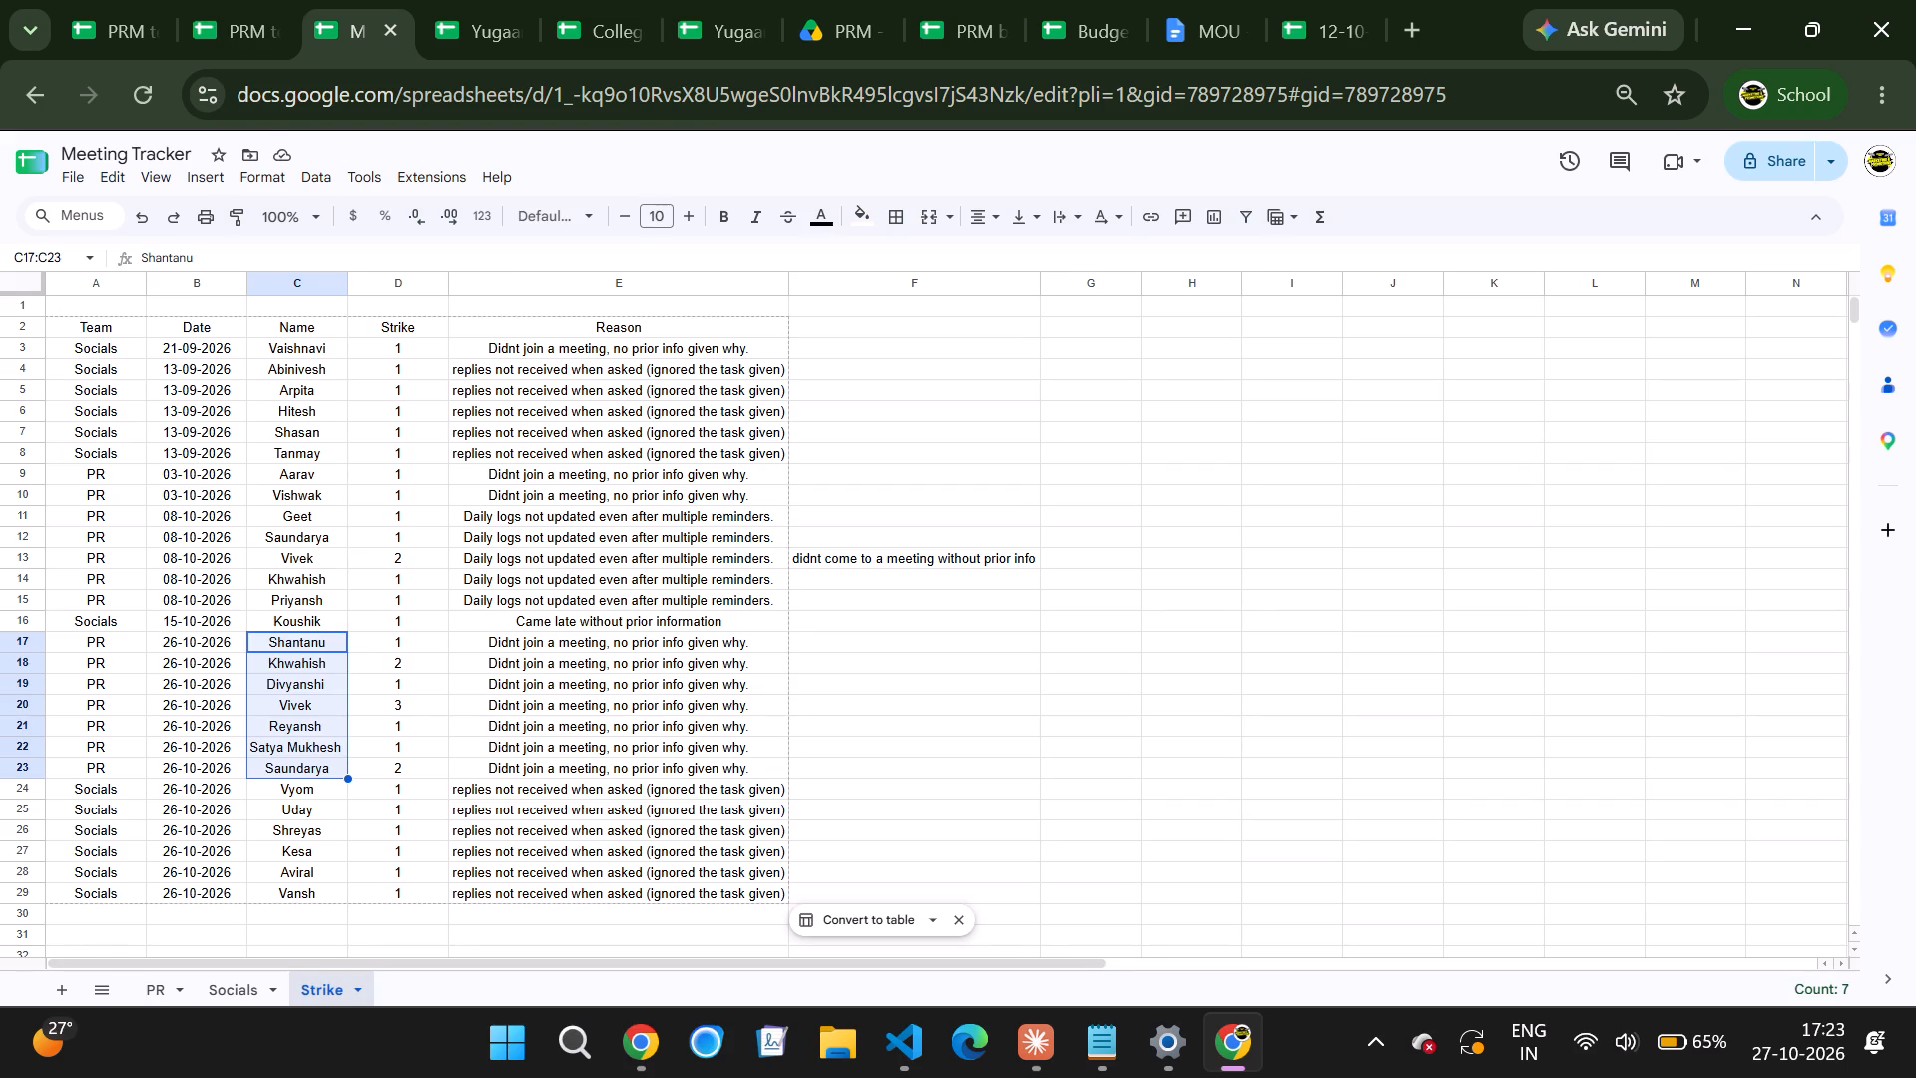
left_click(162, 997)
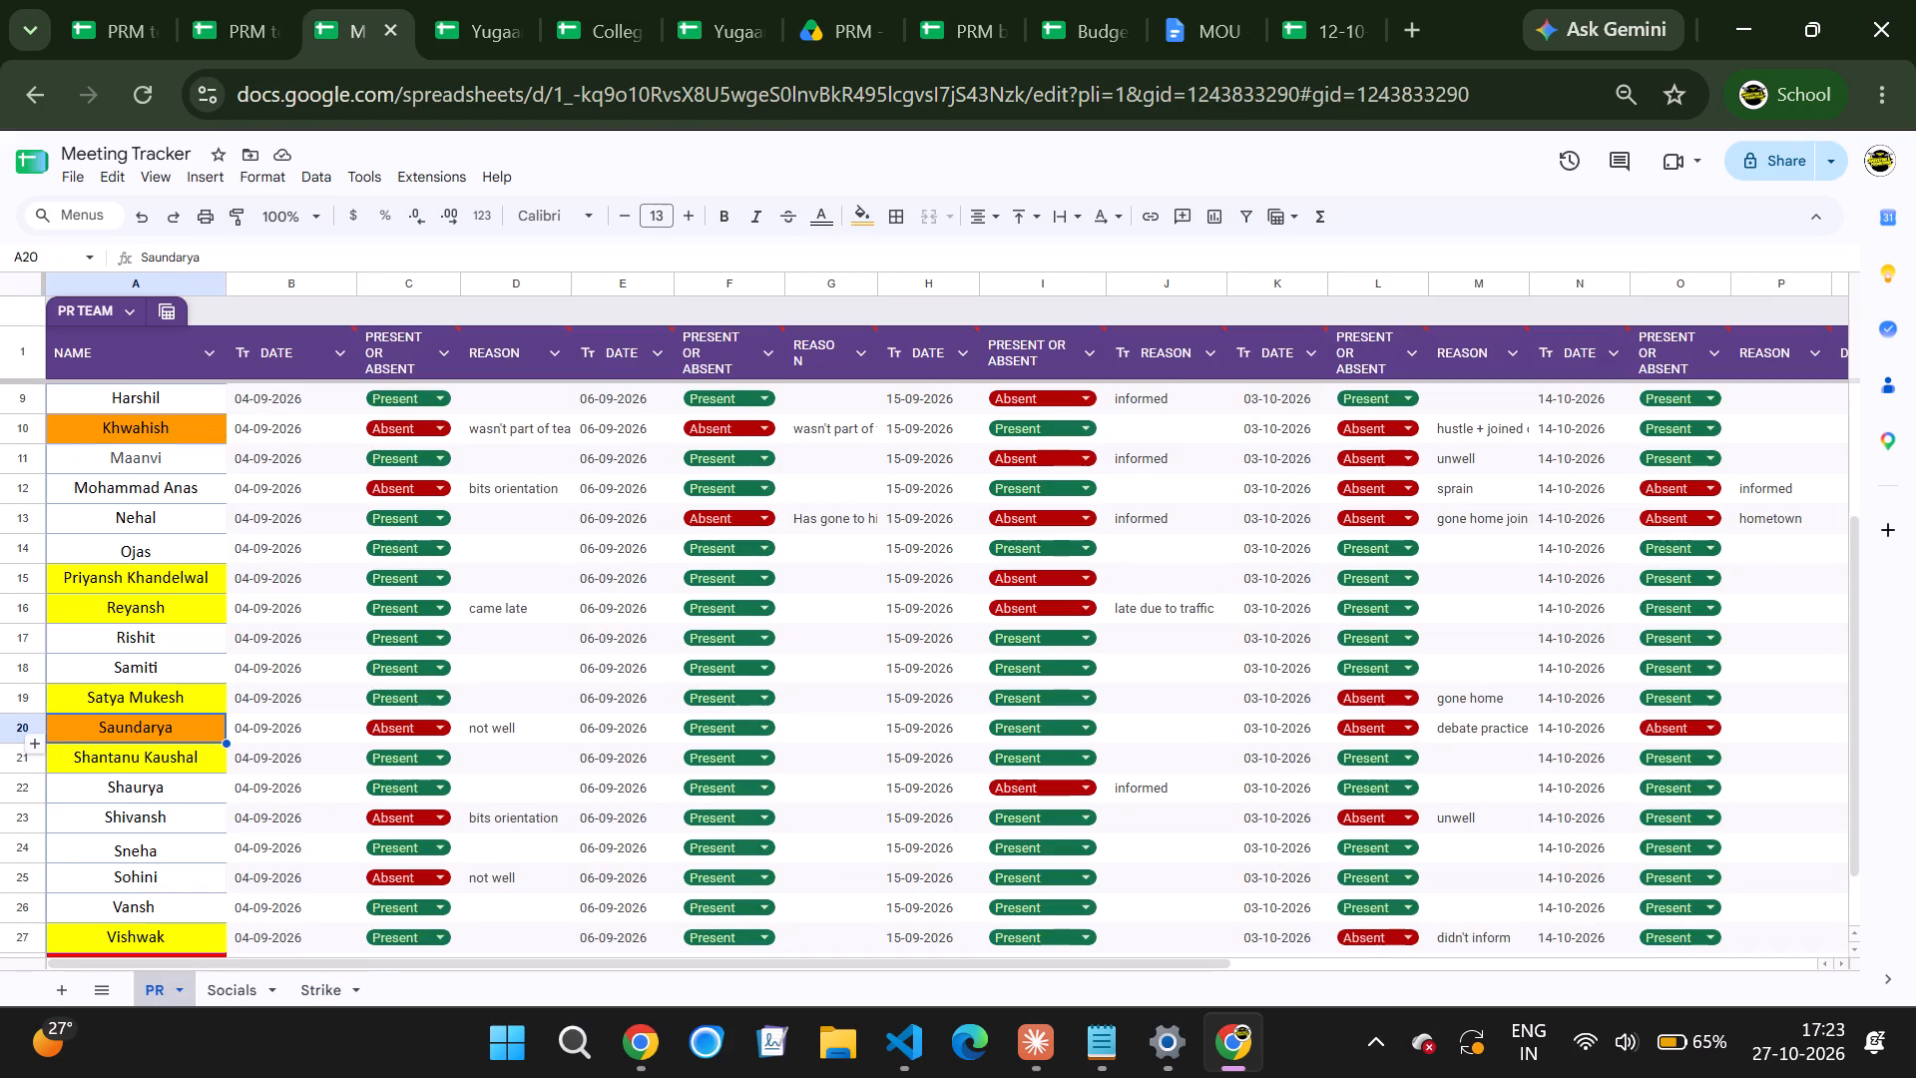
scroll(291, 728, "down", 2)
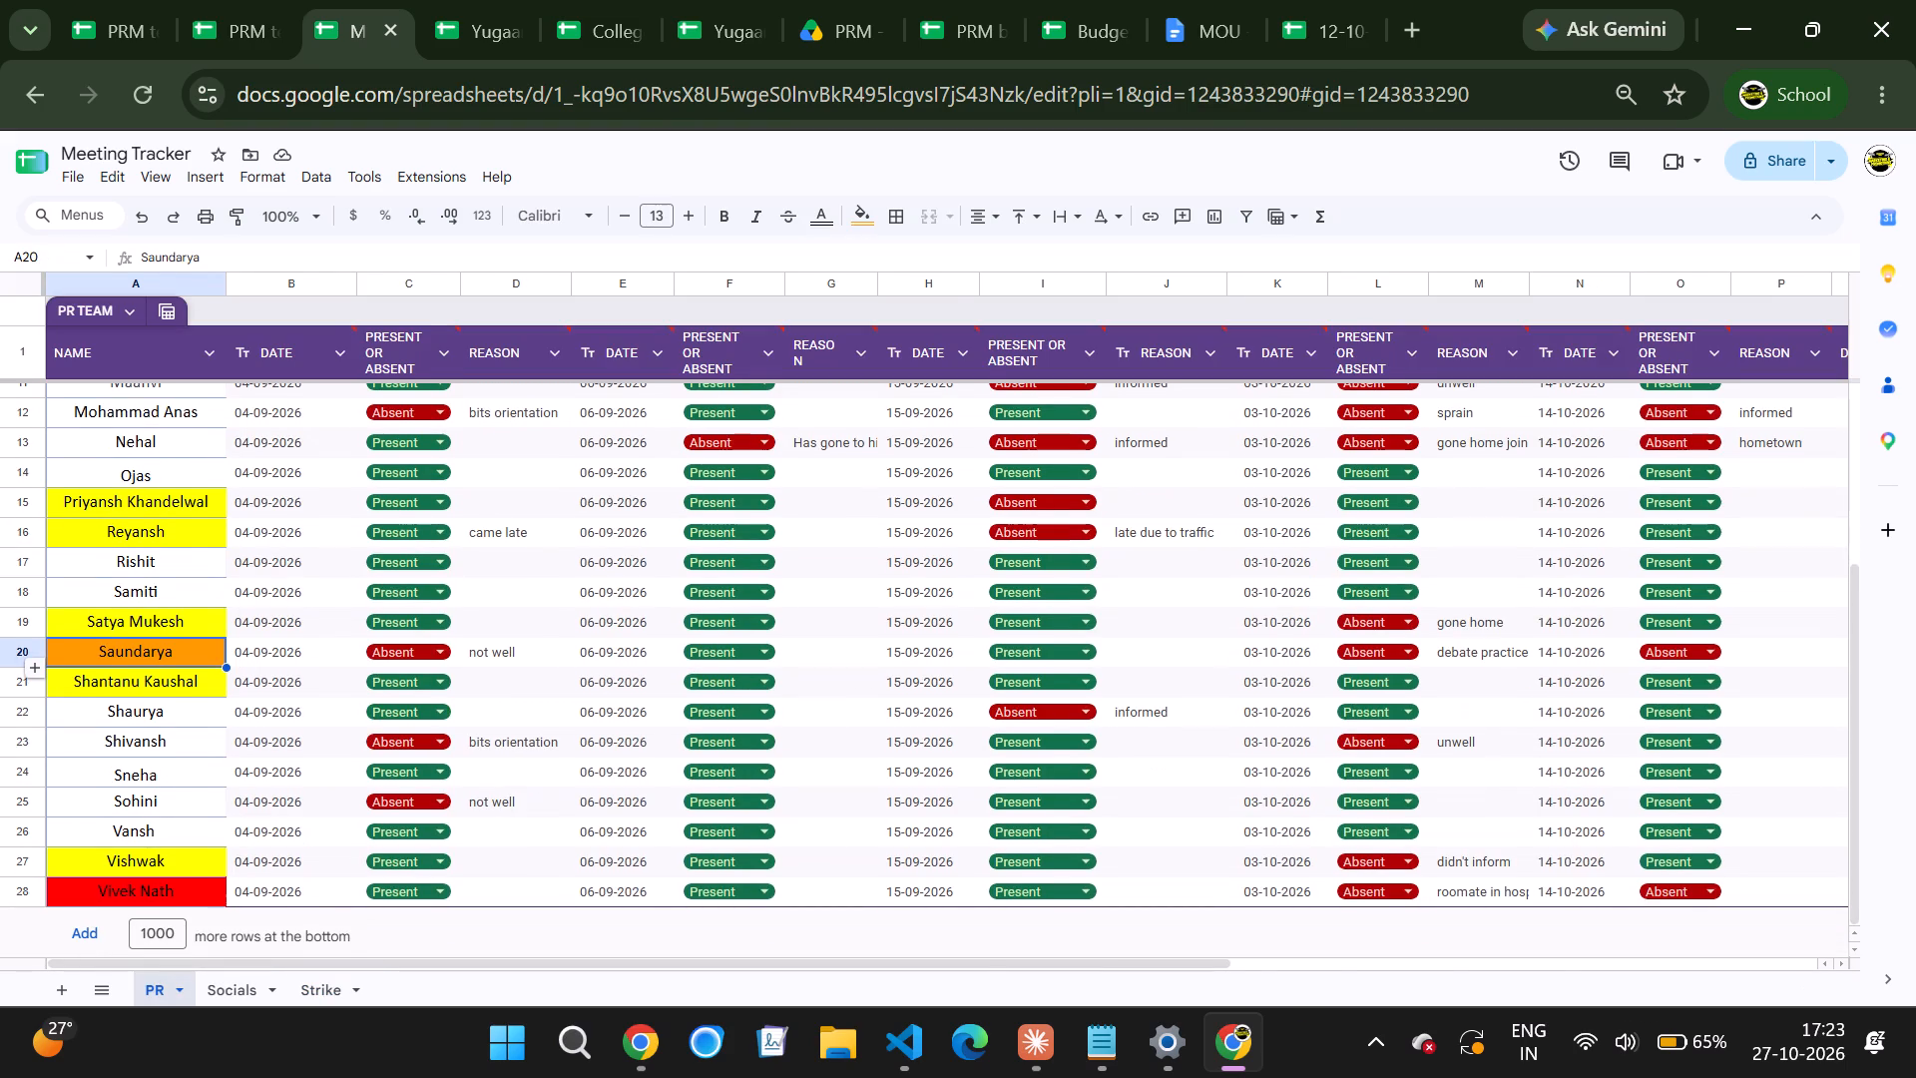
scroll(291, 728, "right", 1)
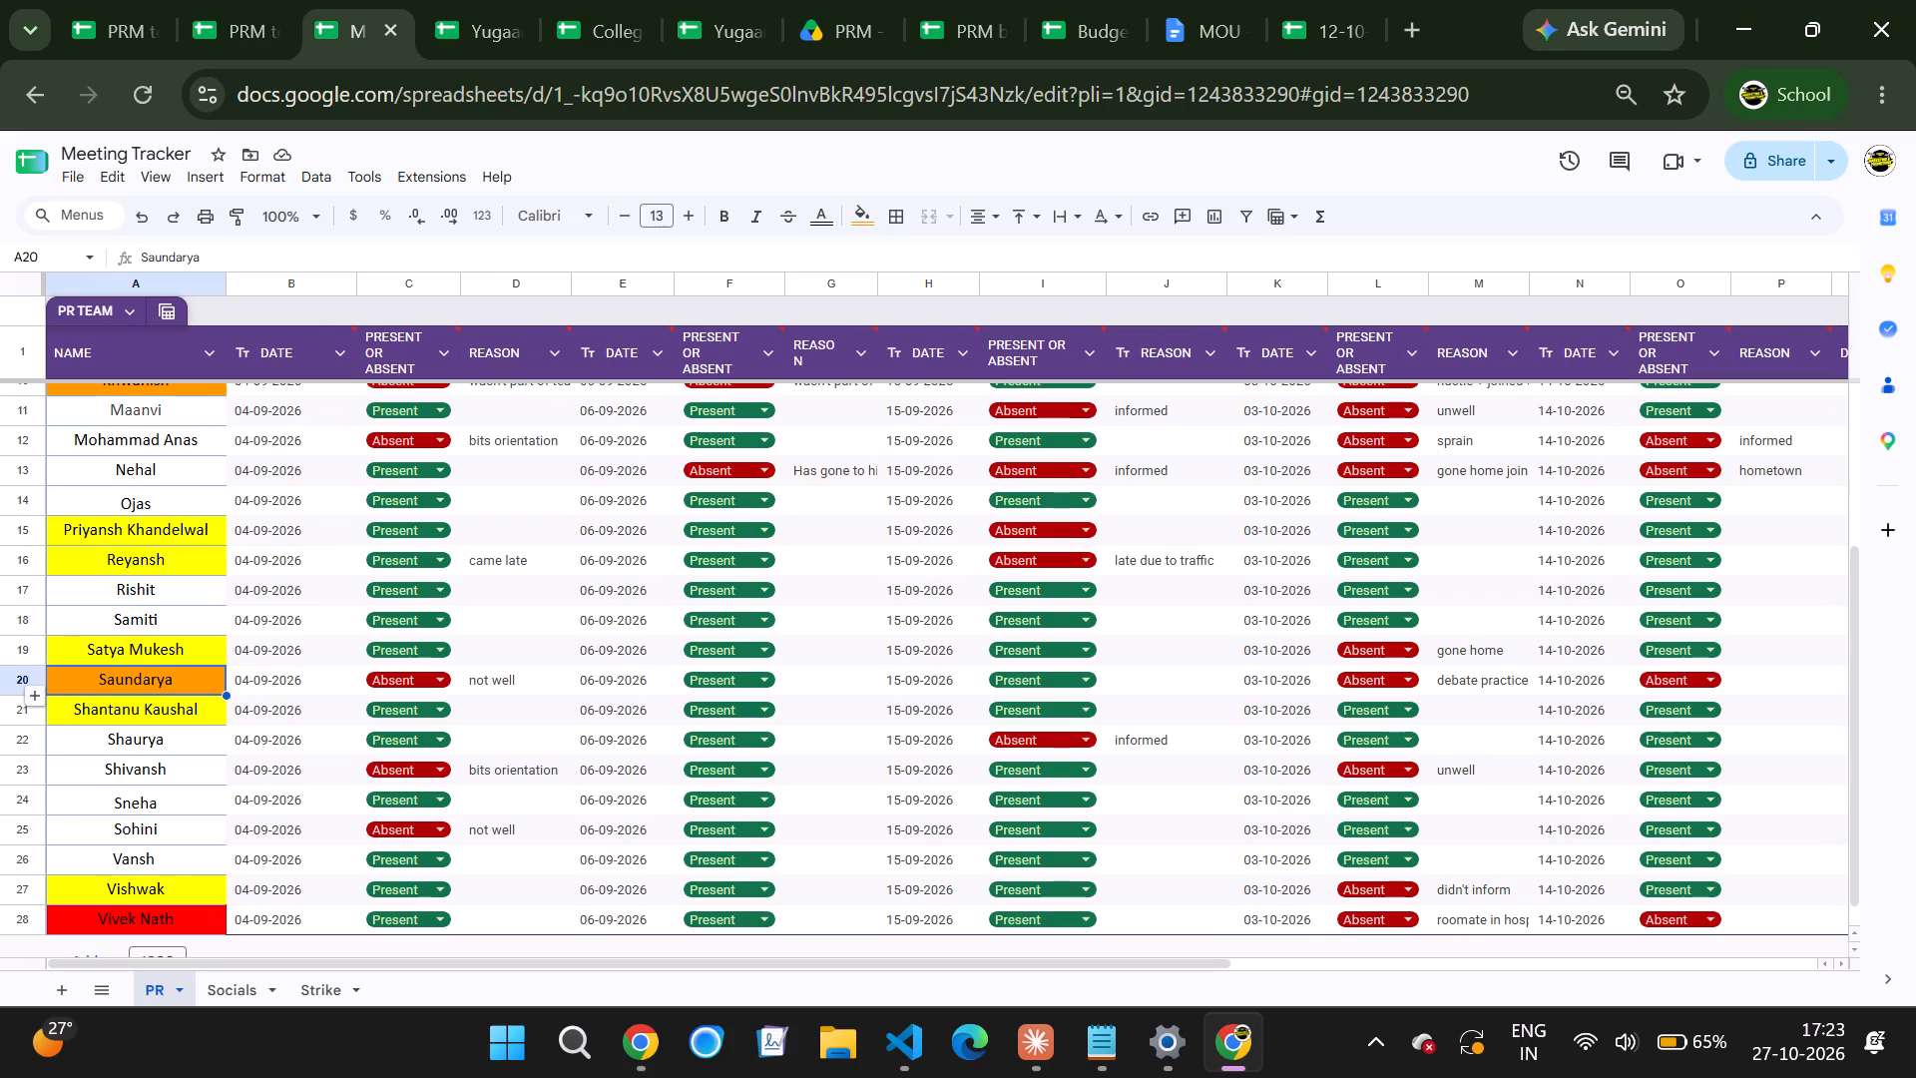
scroll(291, 728, "up", 1)
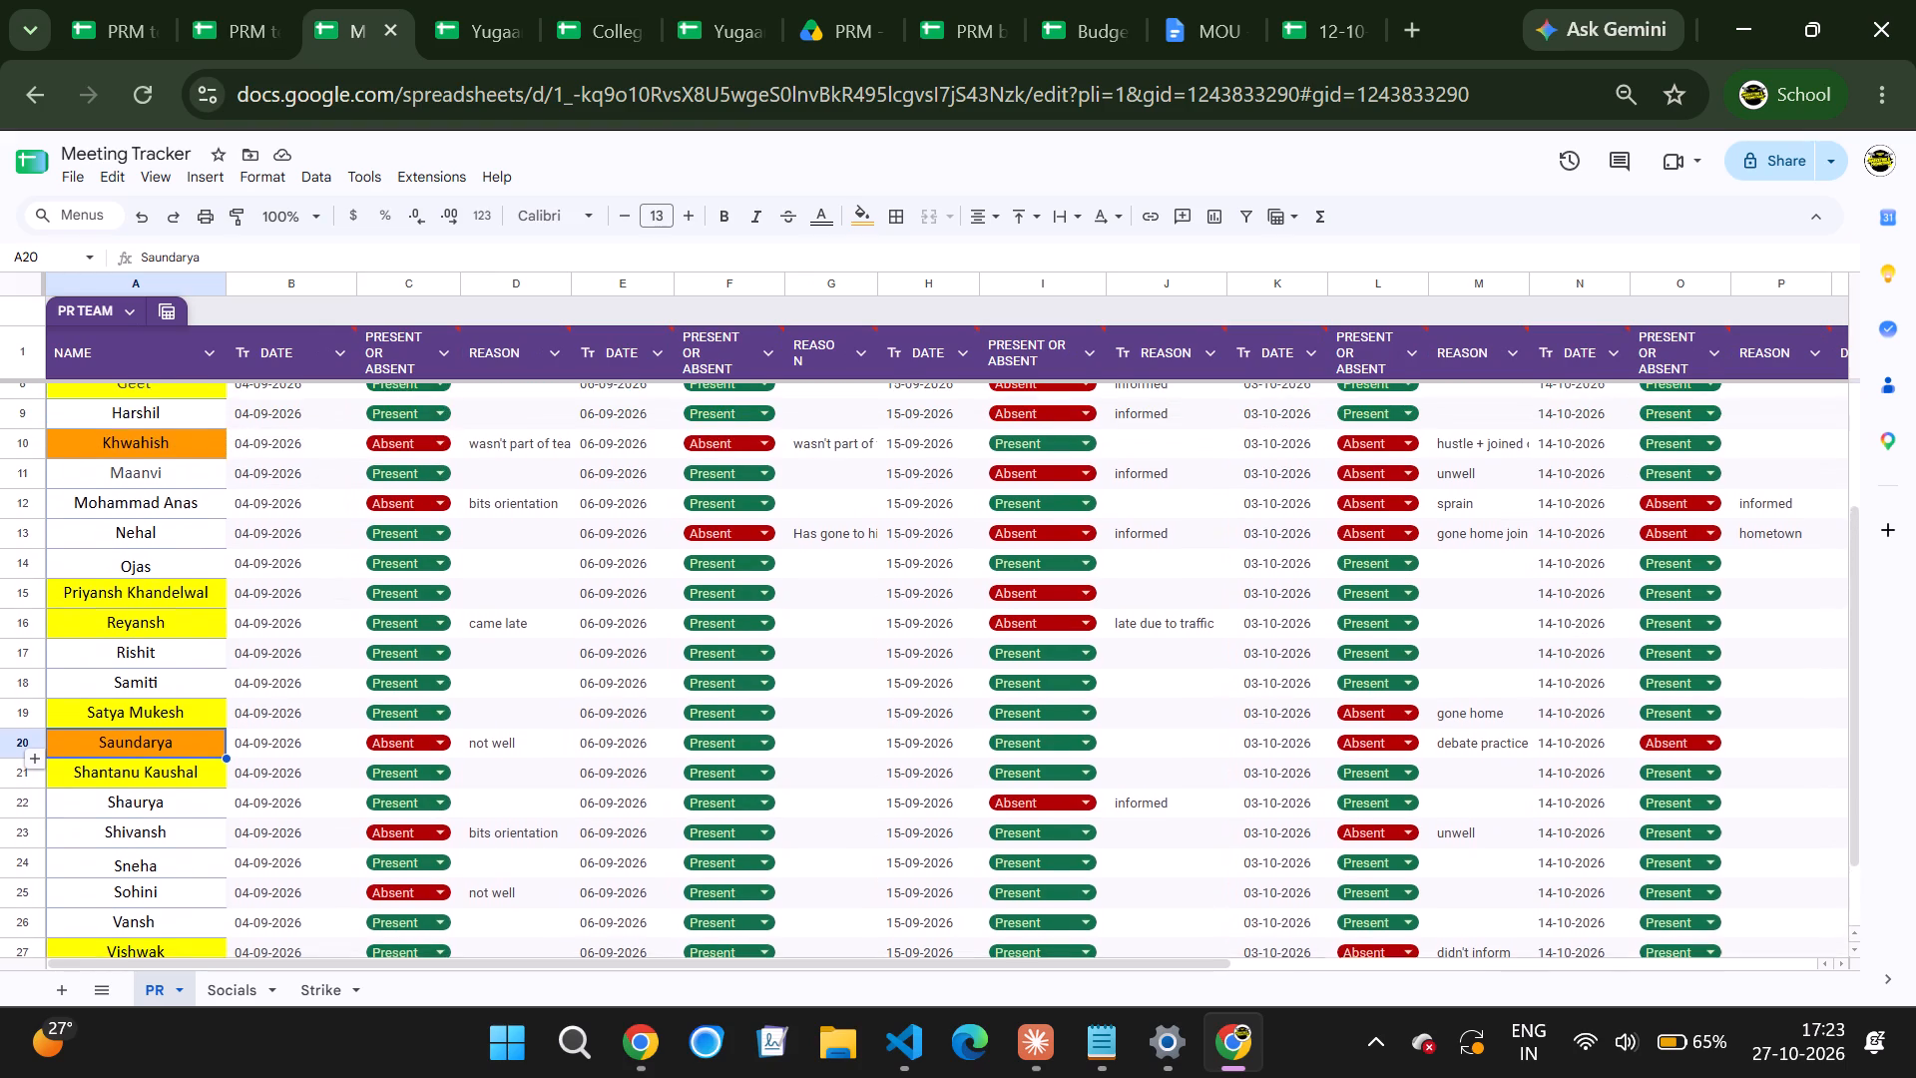
scroll(291, 728, "up", 3)
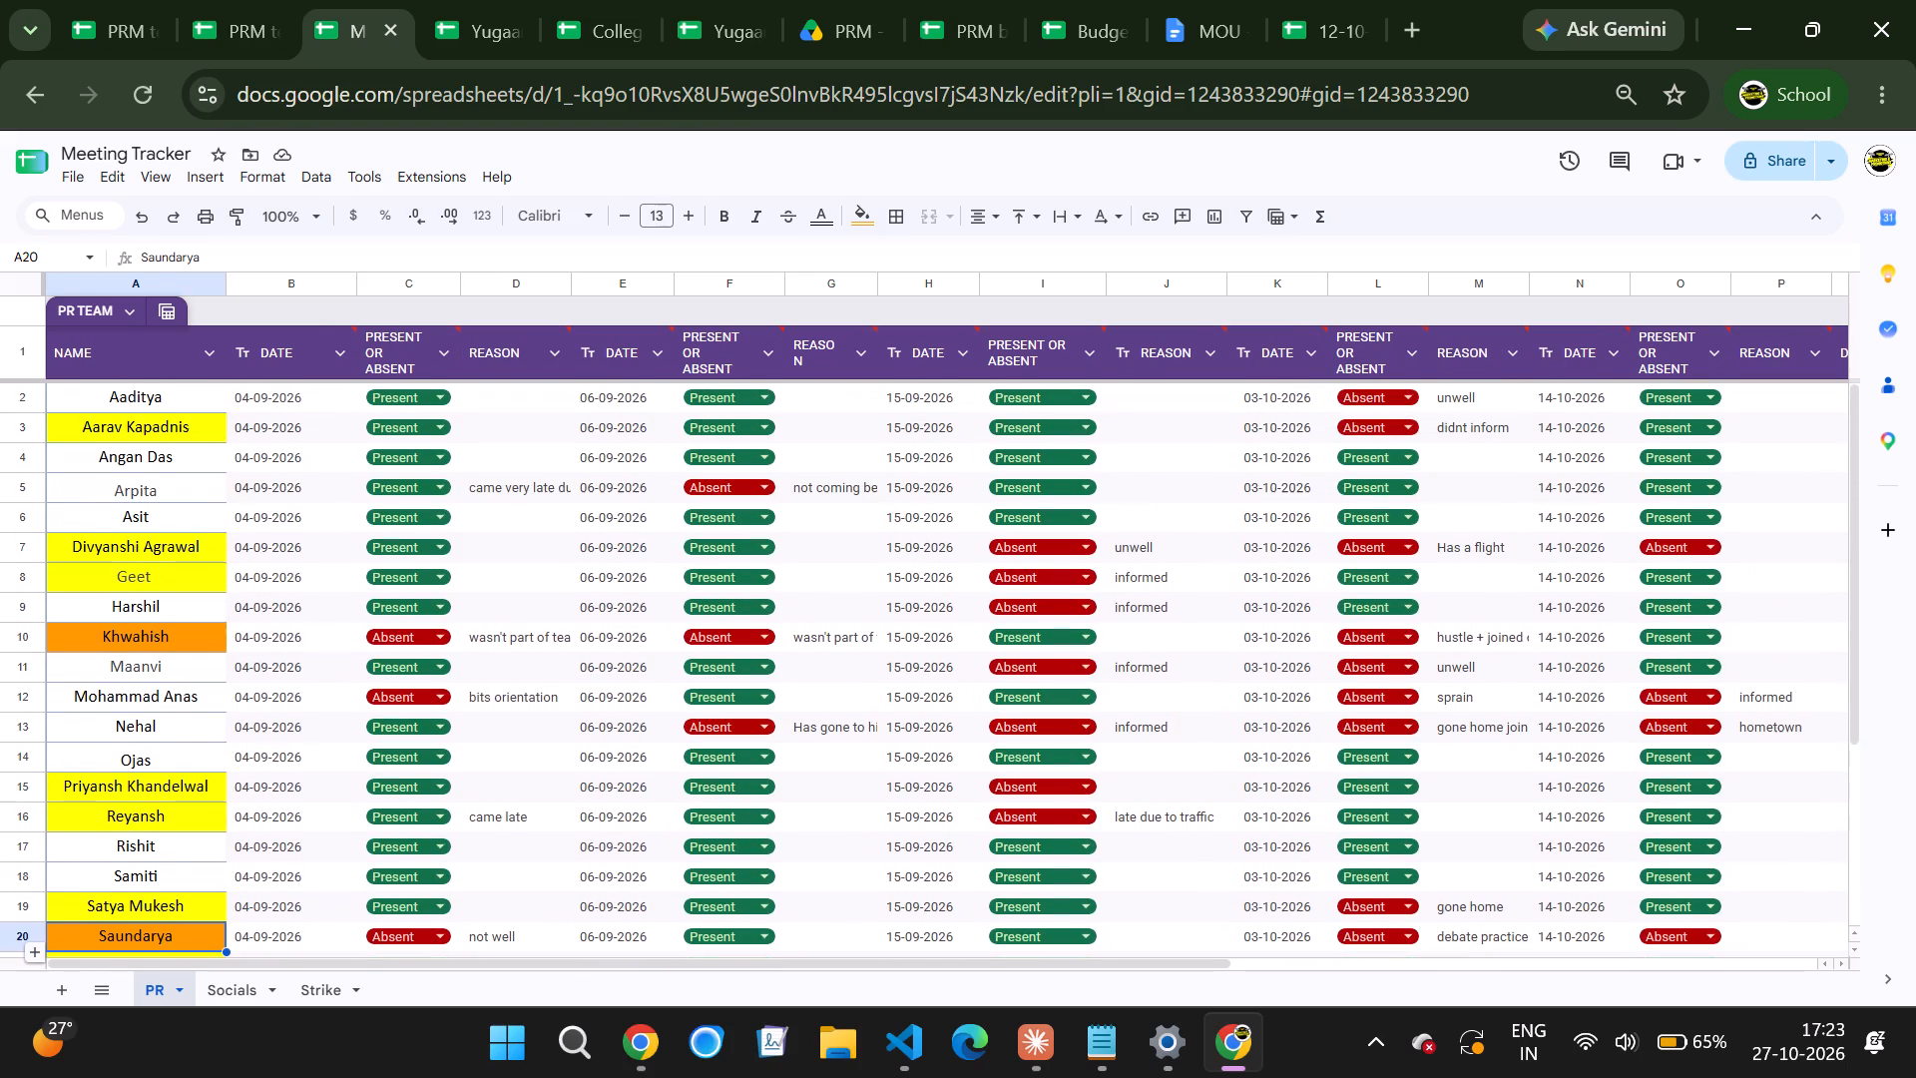
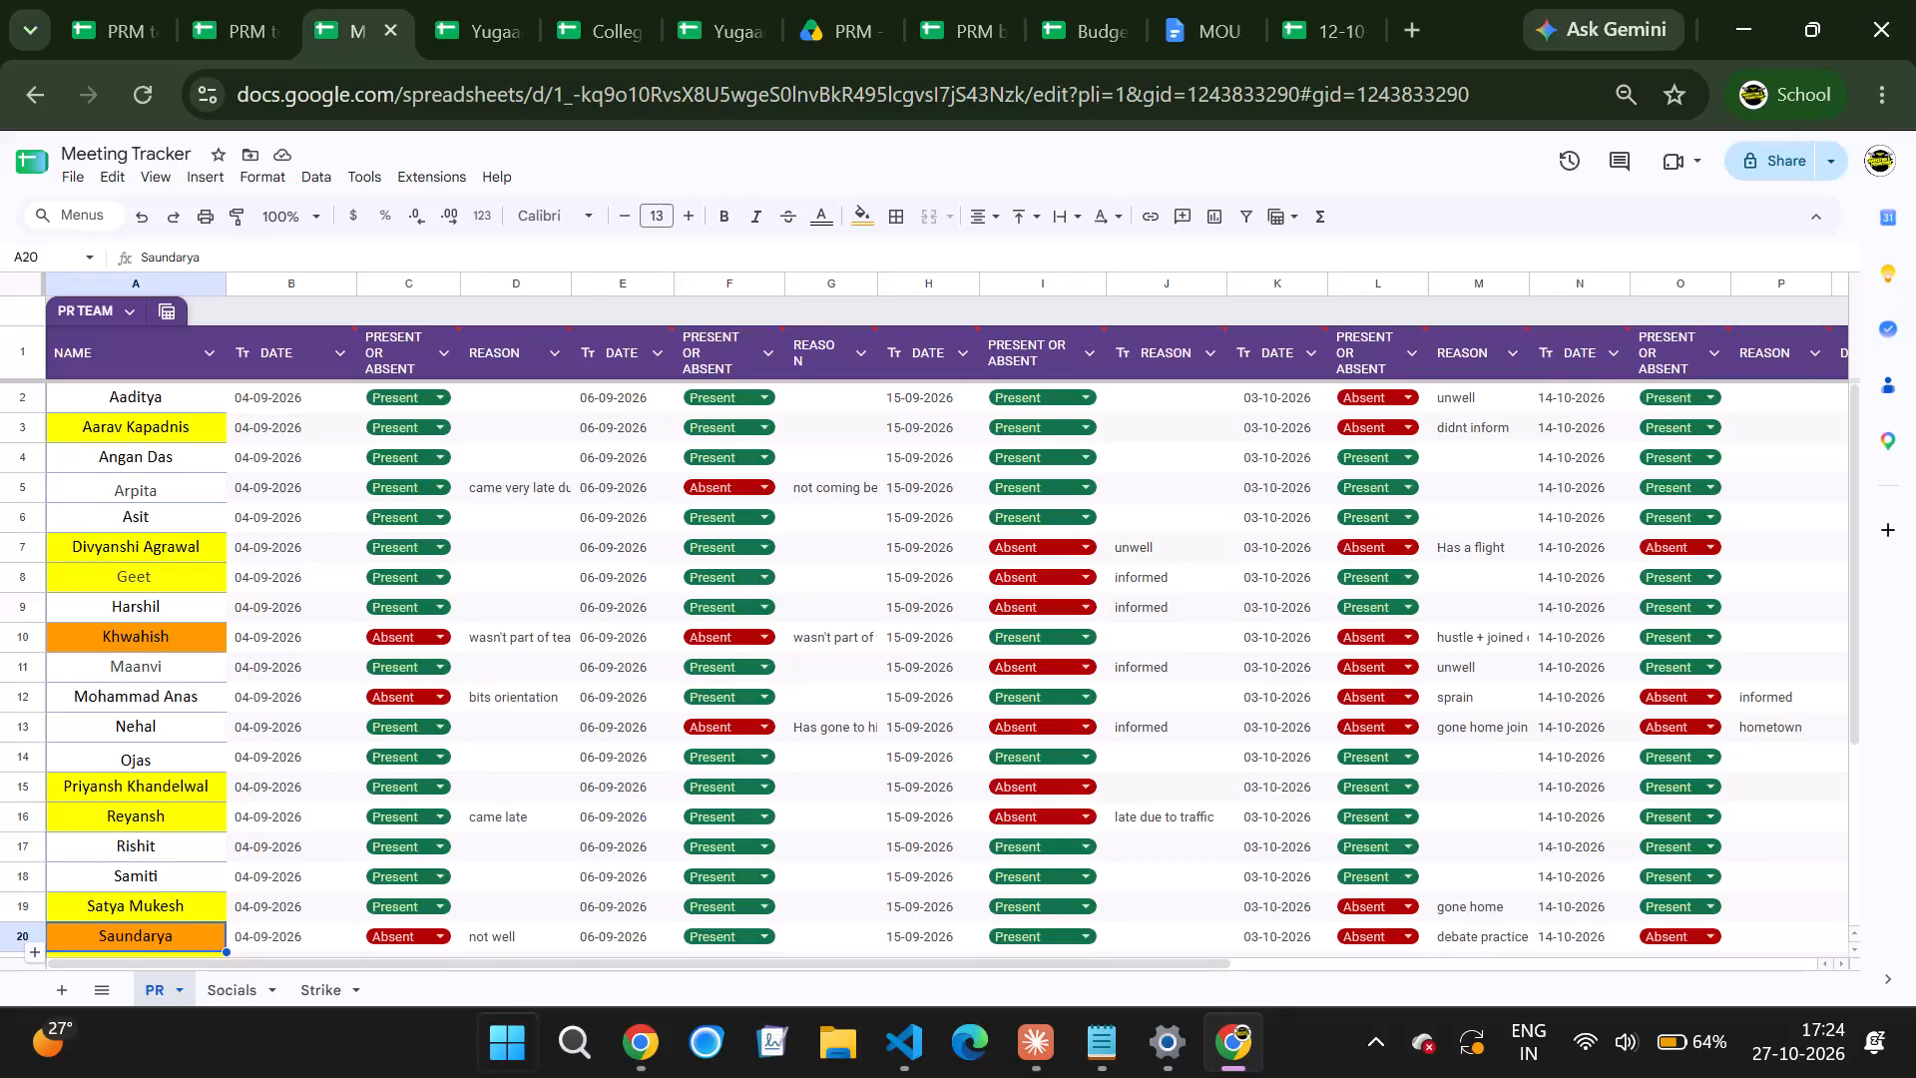
Look across the PR sheet's meeting attendance columns and return to the Strike sheet to review the strike entries.
scroll(805, 870, "left", 2)
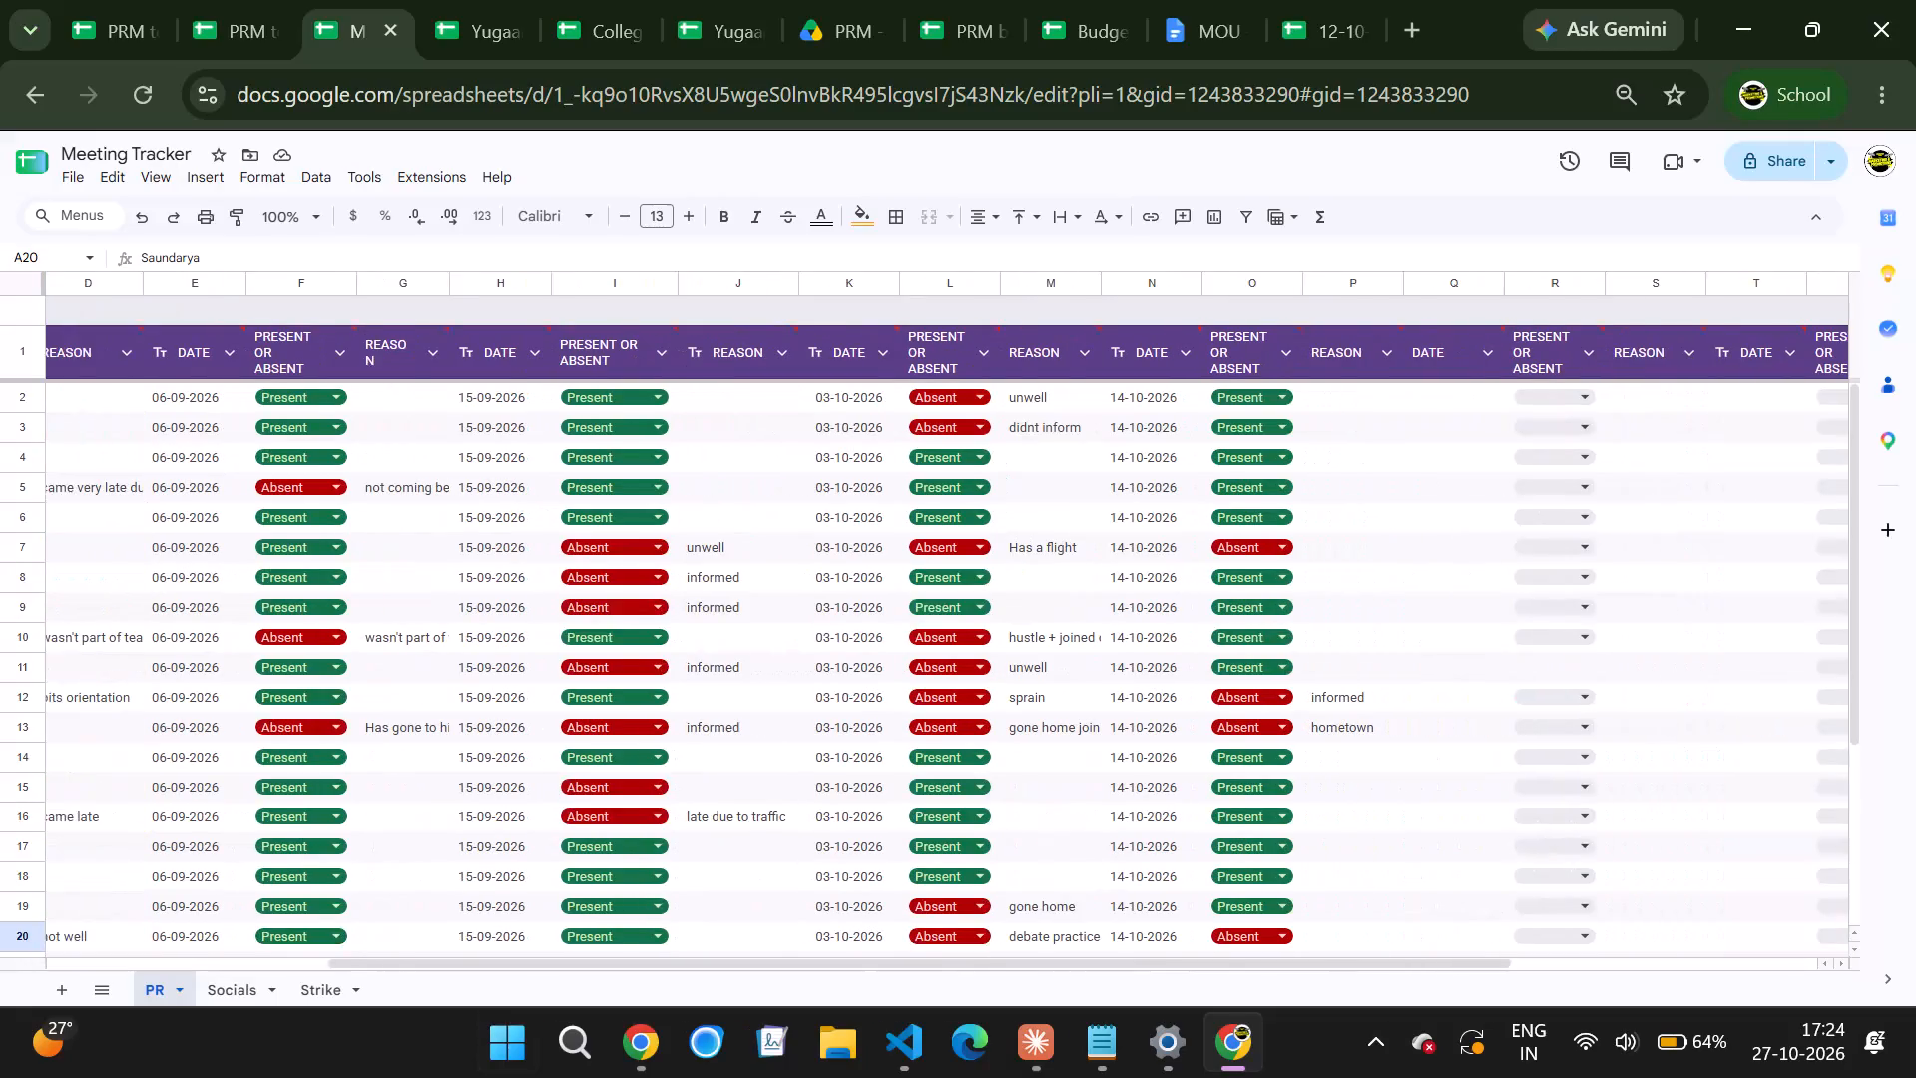
scroll(805, 870, "right", 1)
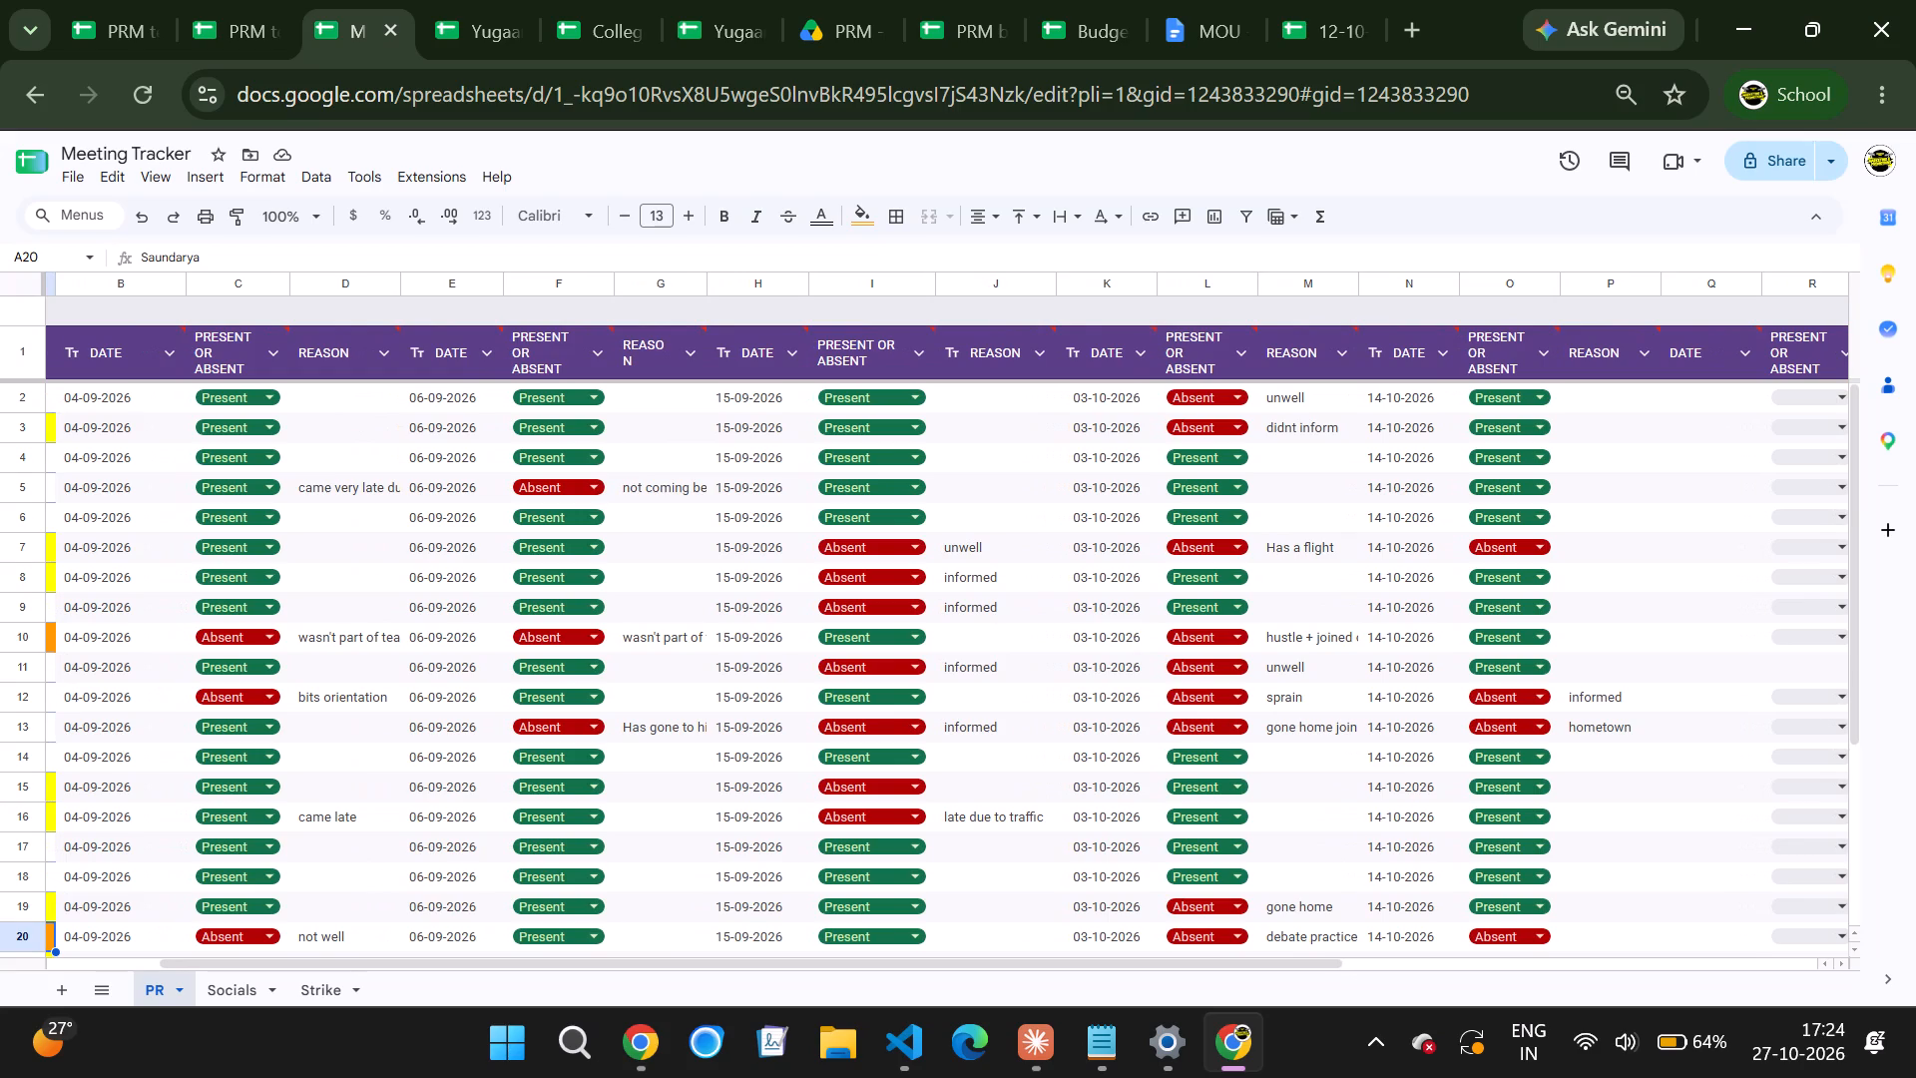
left_click(316, 1002)
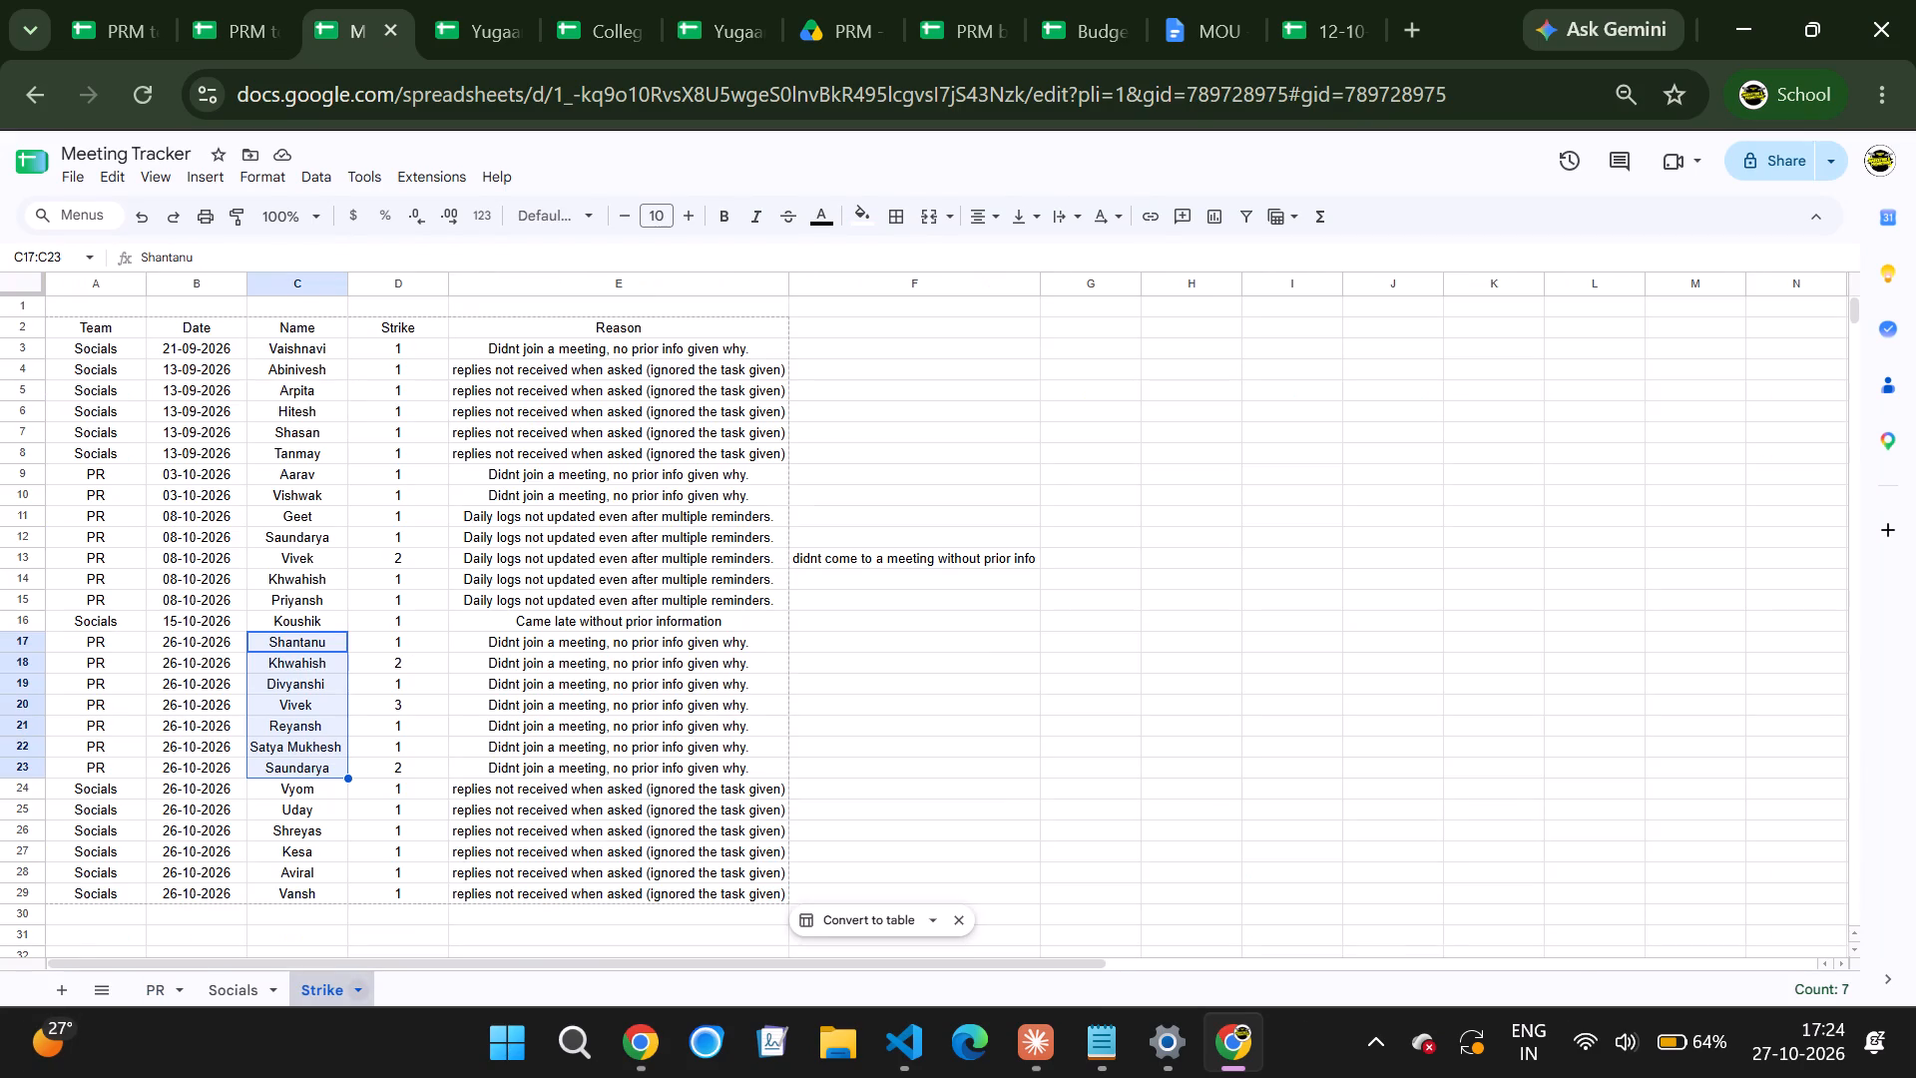
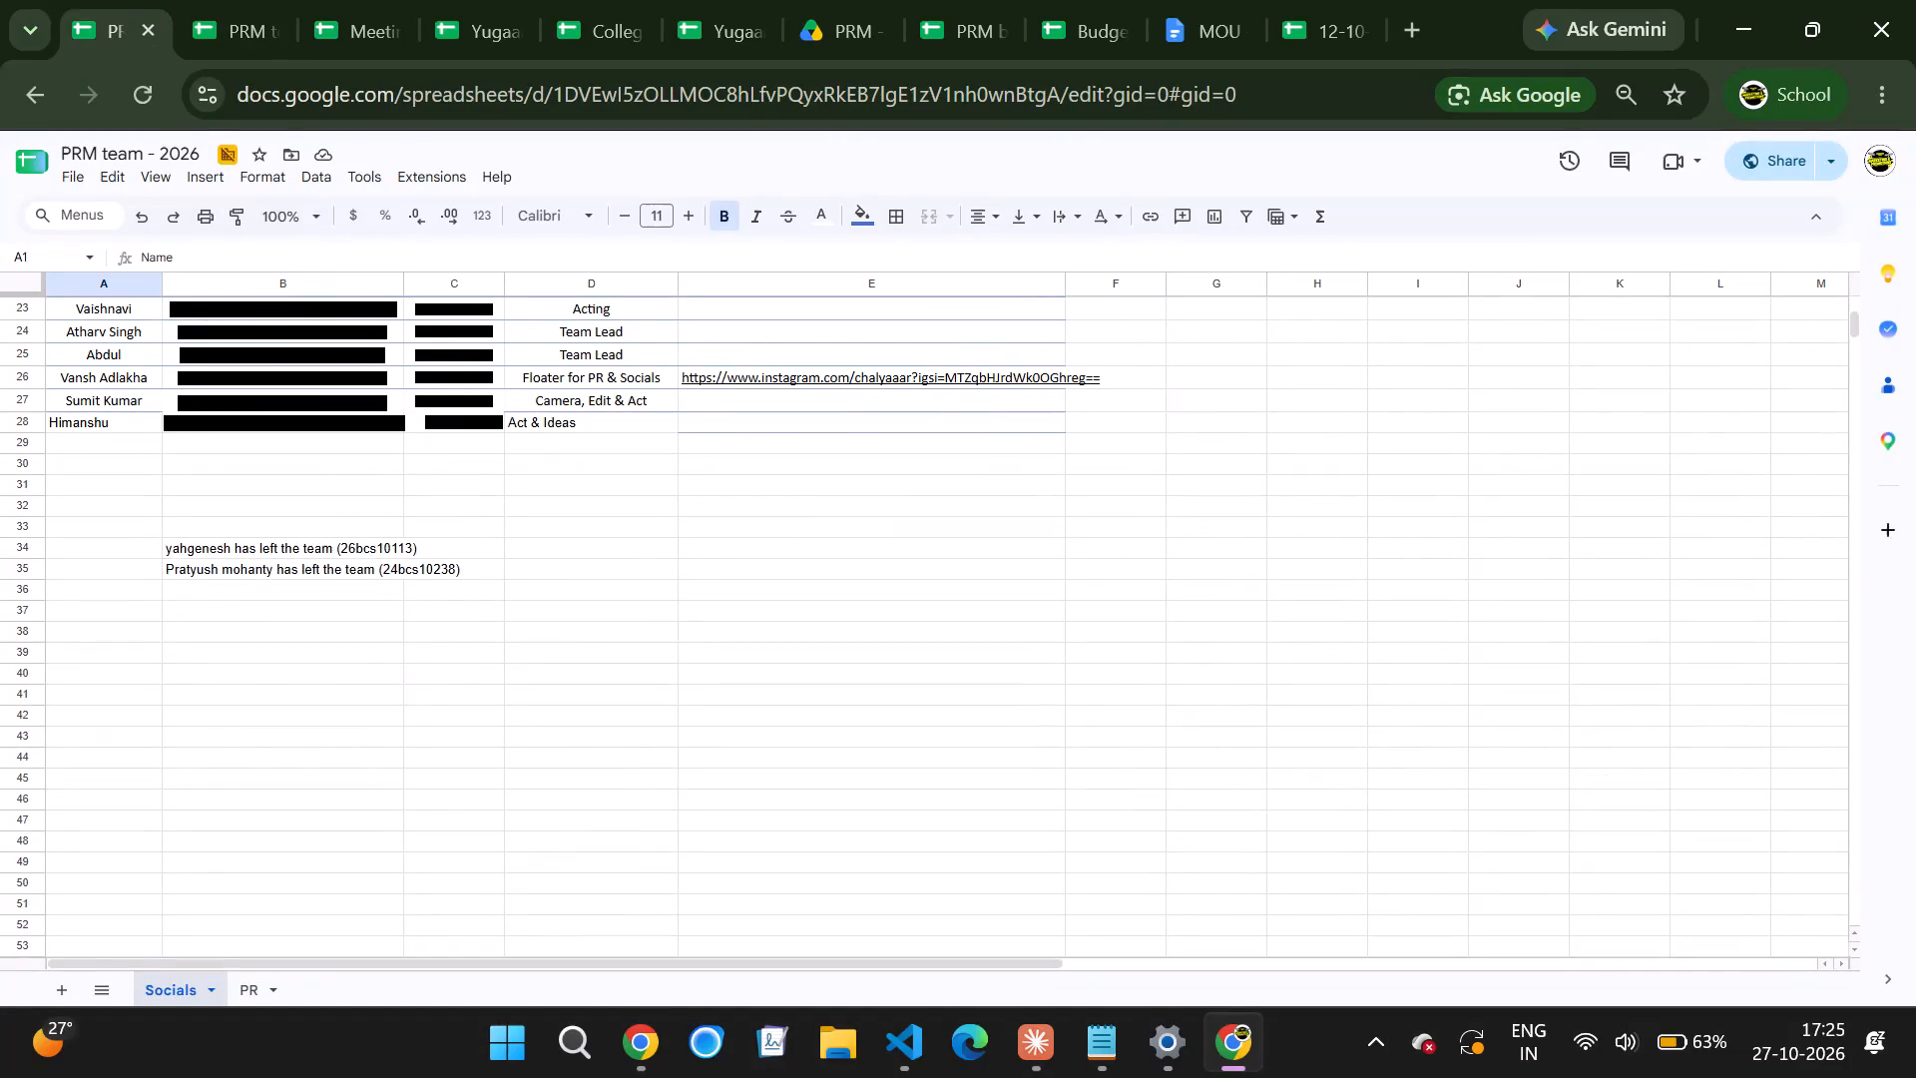
Add new member Dev's full name in cell A29 of the PRM team's PR sheet, directly below Maanvi.
left_click(93, 444)
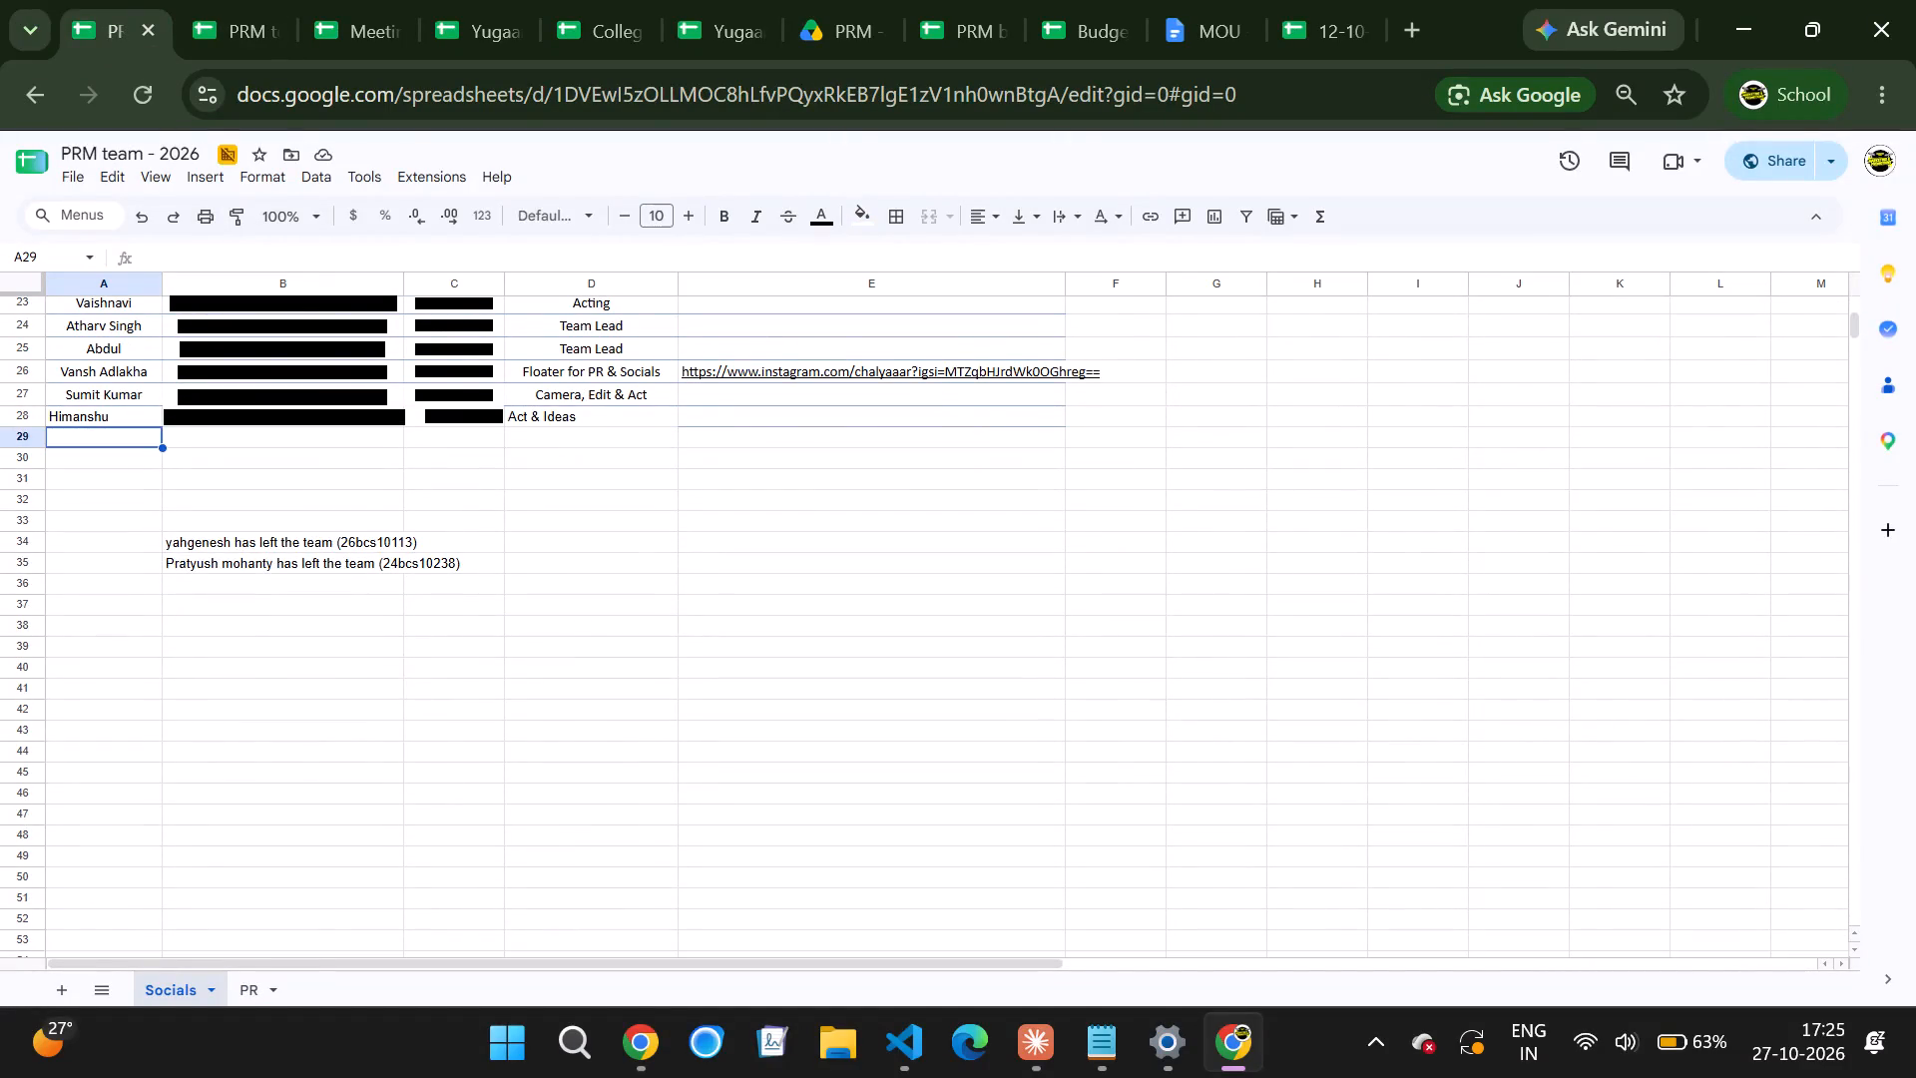
left_click(237, 987)
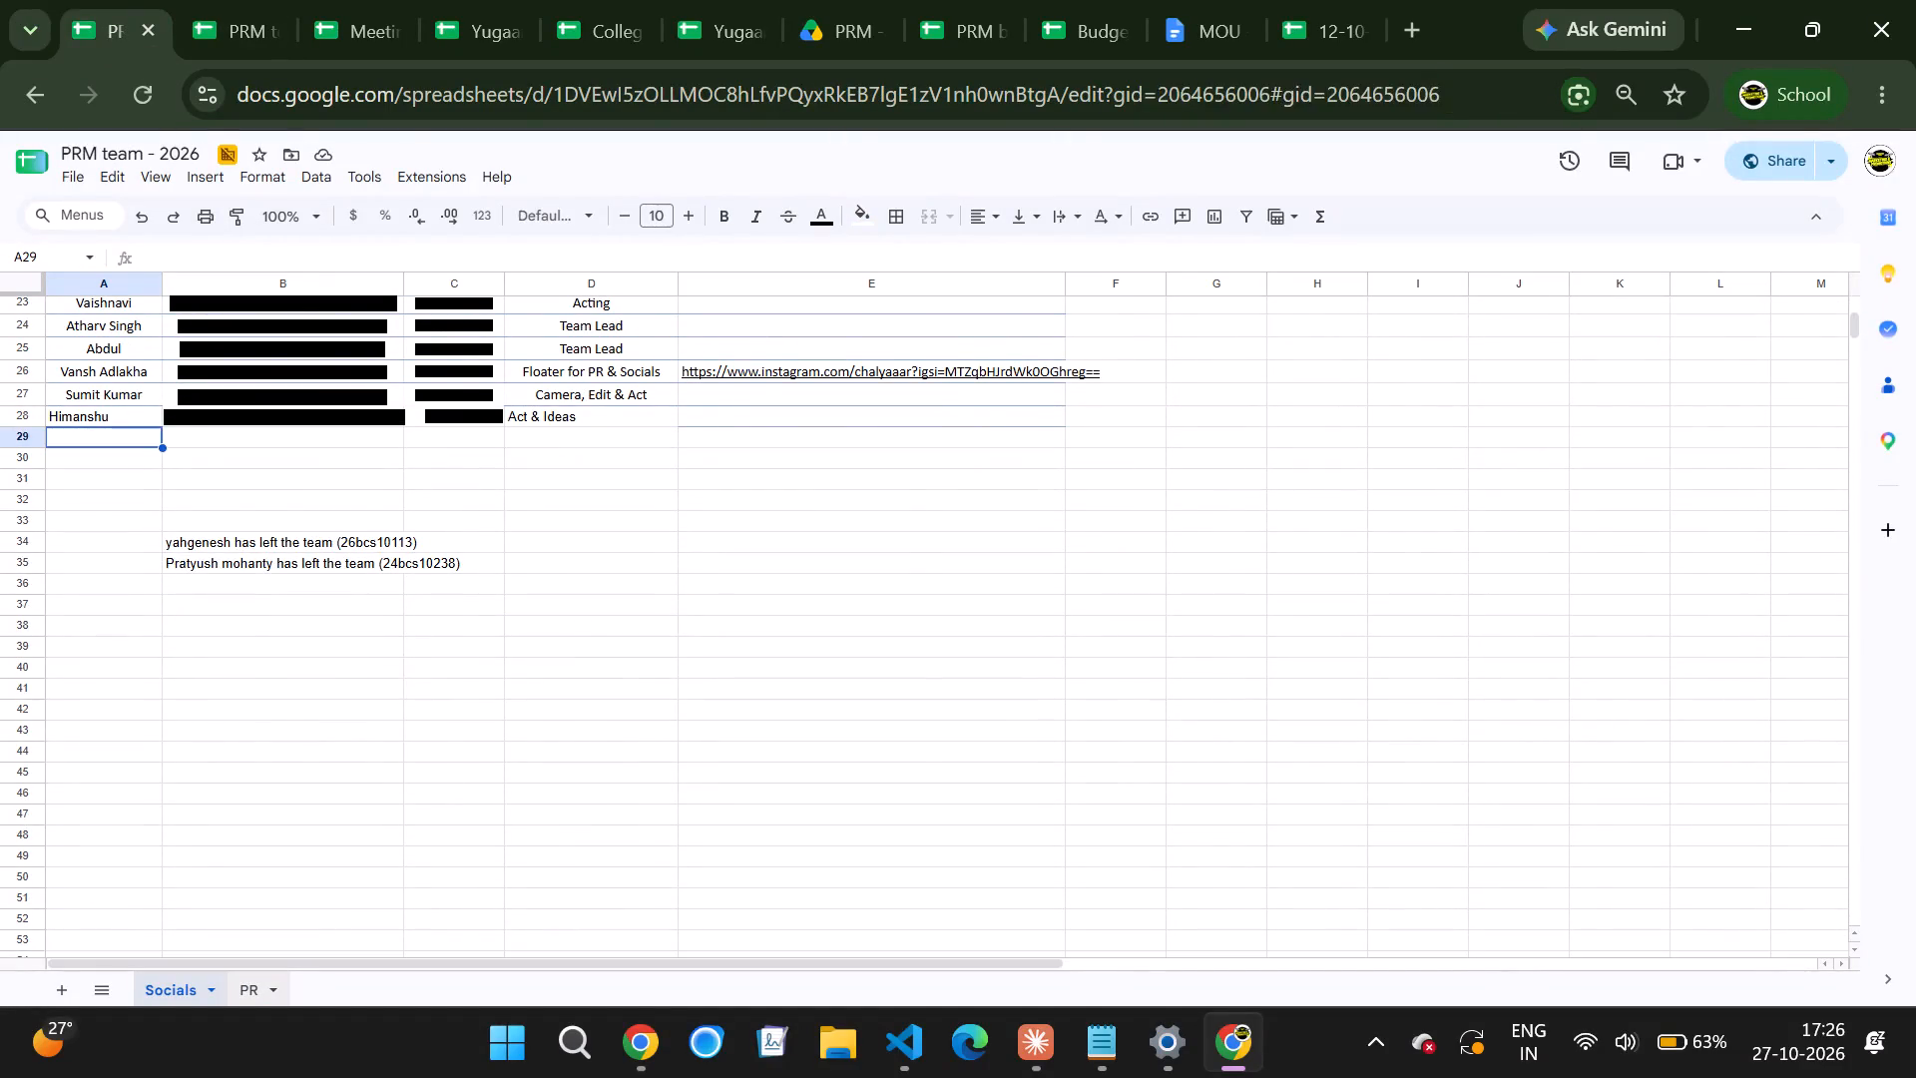
scroll(300, 808, "down", 2)
scroll(172, 570, "up", 1)
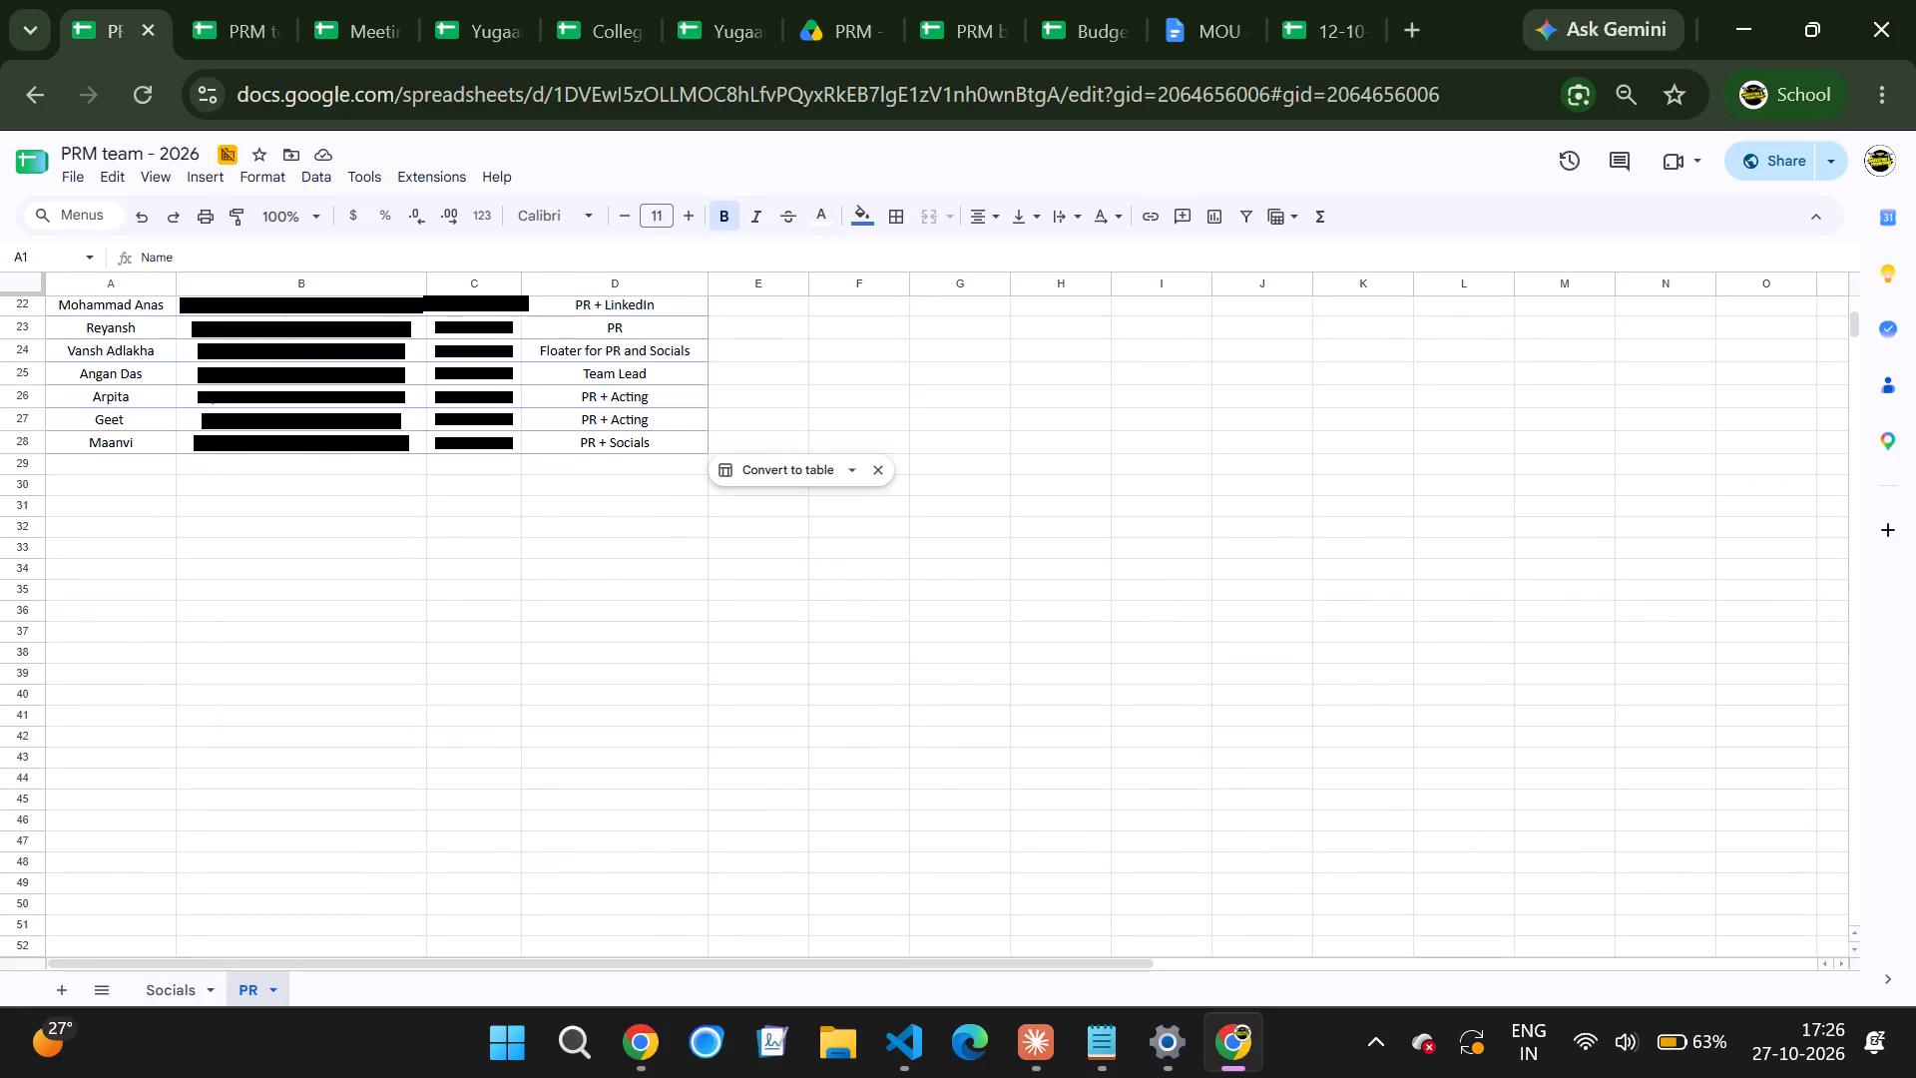
left_click(127, 463)
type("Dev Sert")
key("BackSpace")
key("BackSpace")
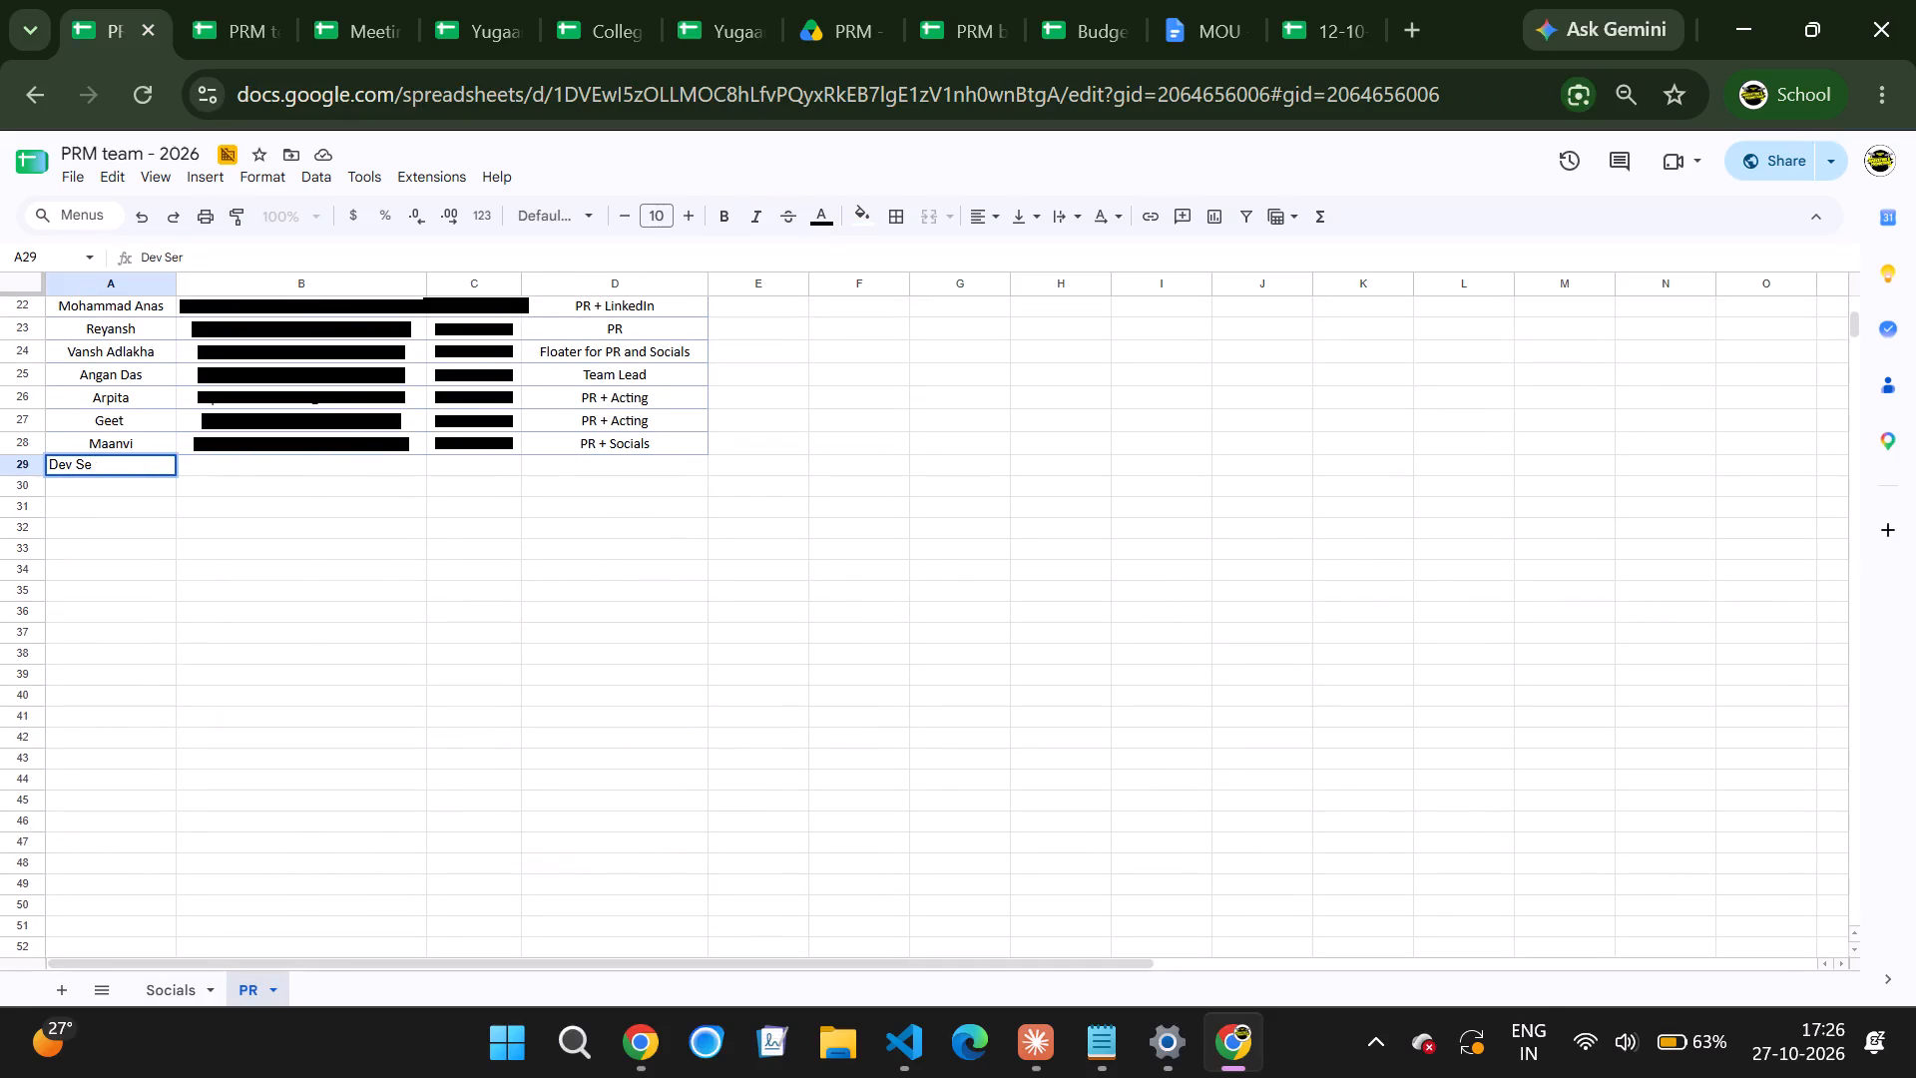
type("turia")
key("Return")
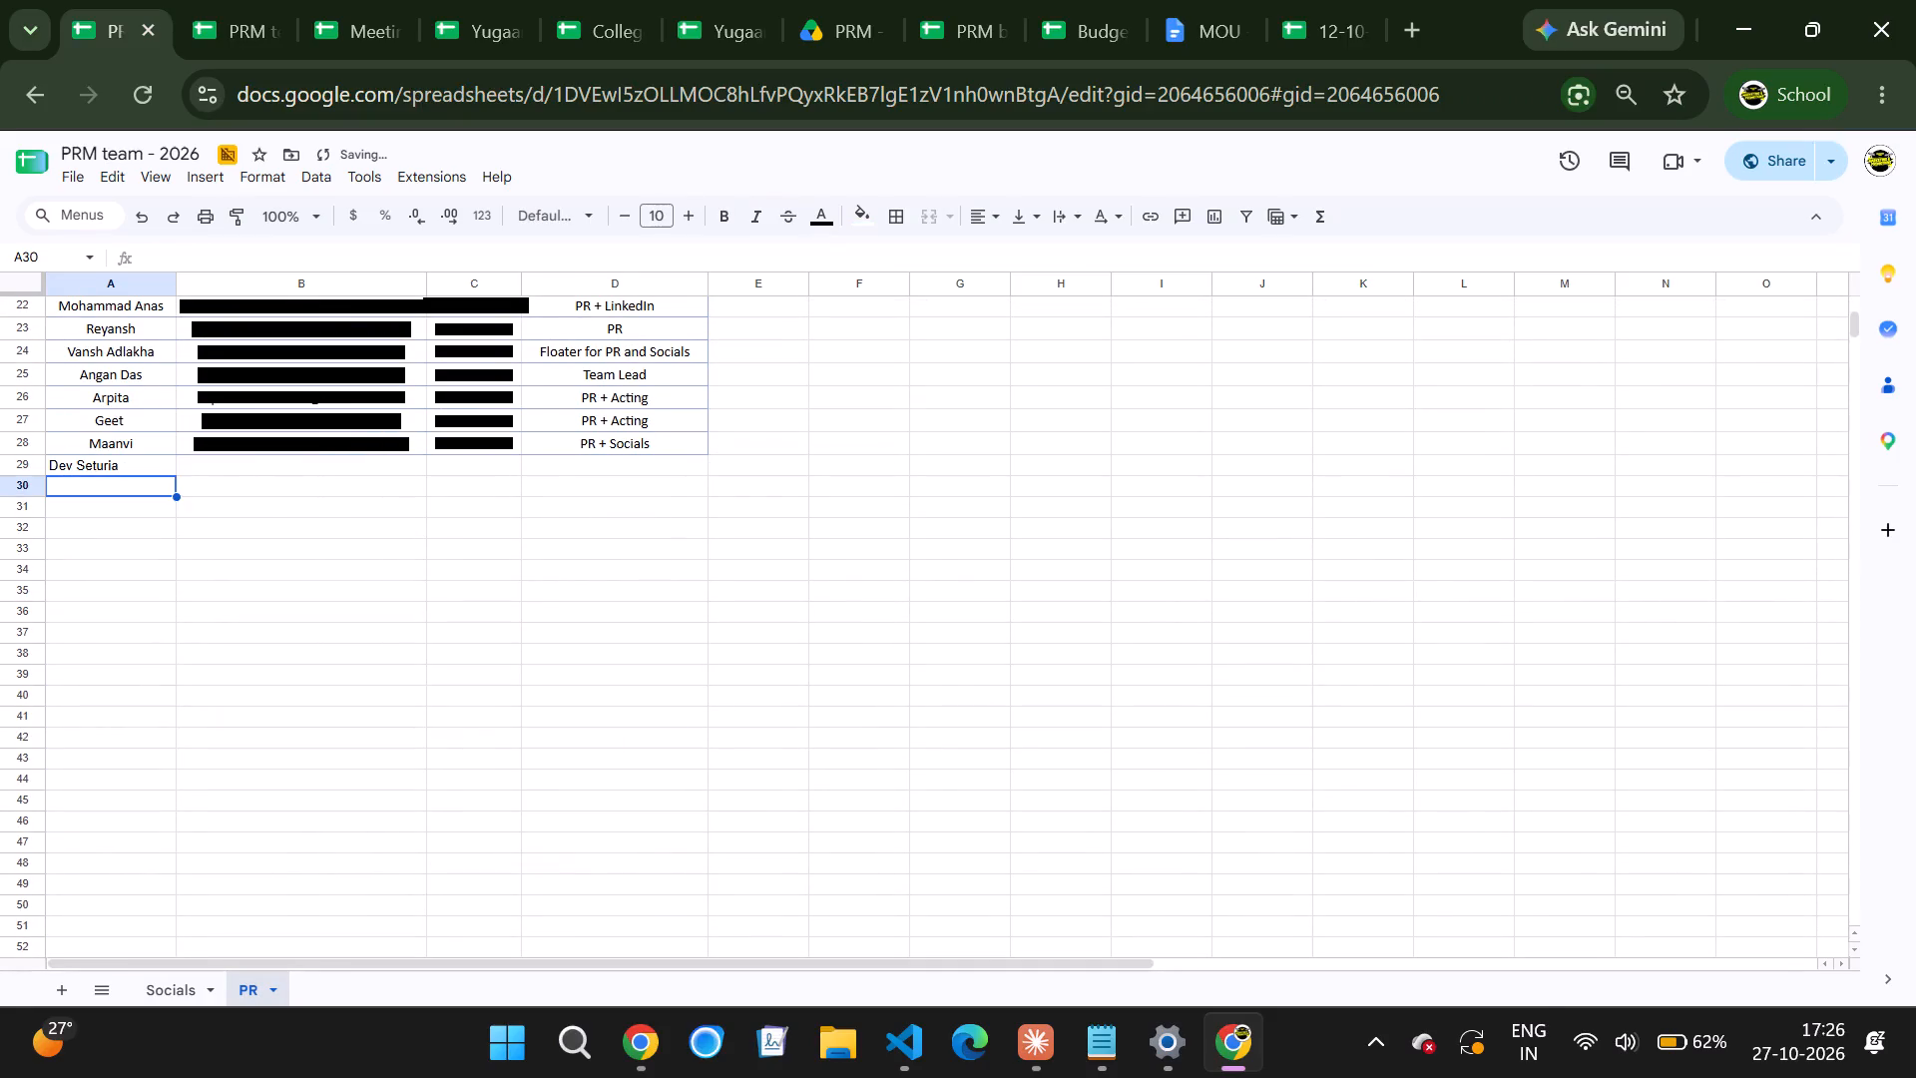
Centre-align the new member's name in cell A29 horizontally.
left_click(110, 453)
left_click(115, 467)
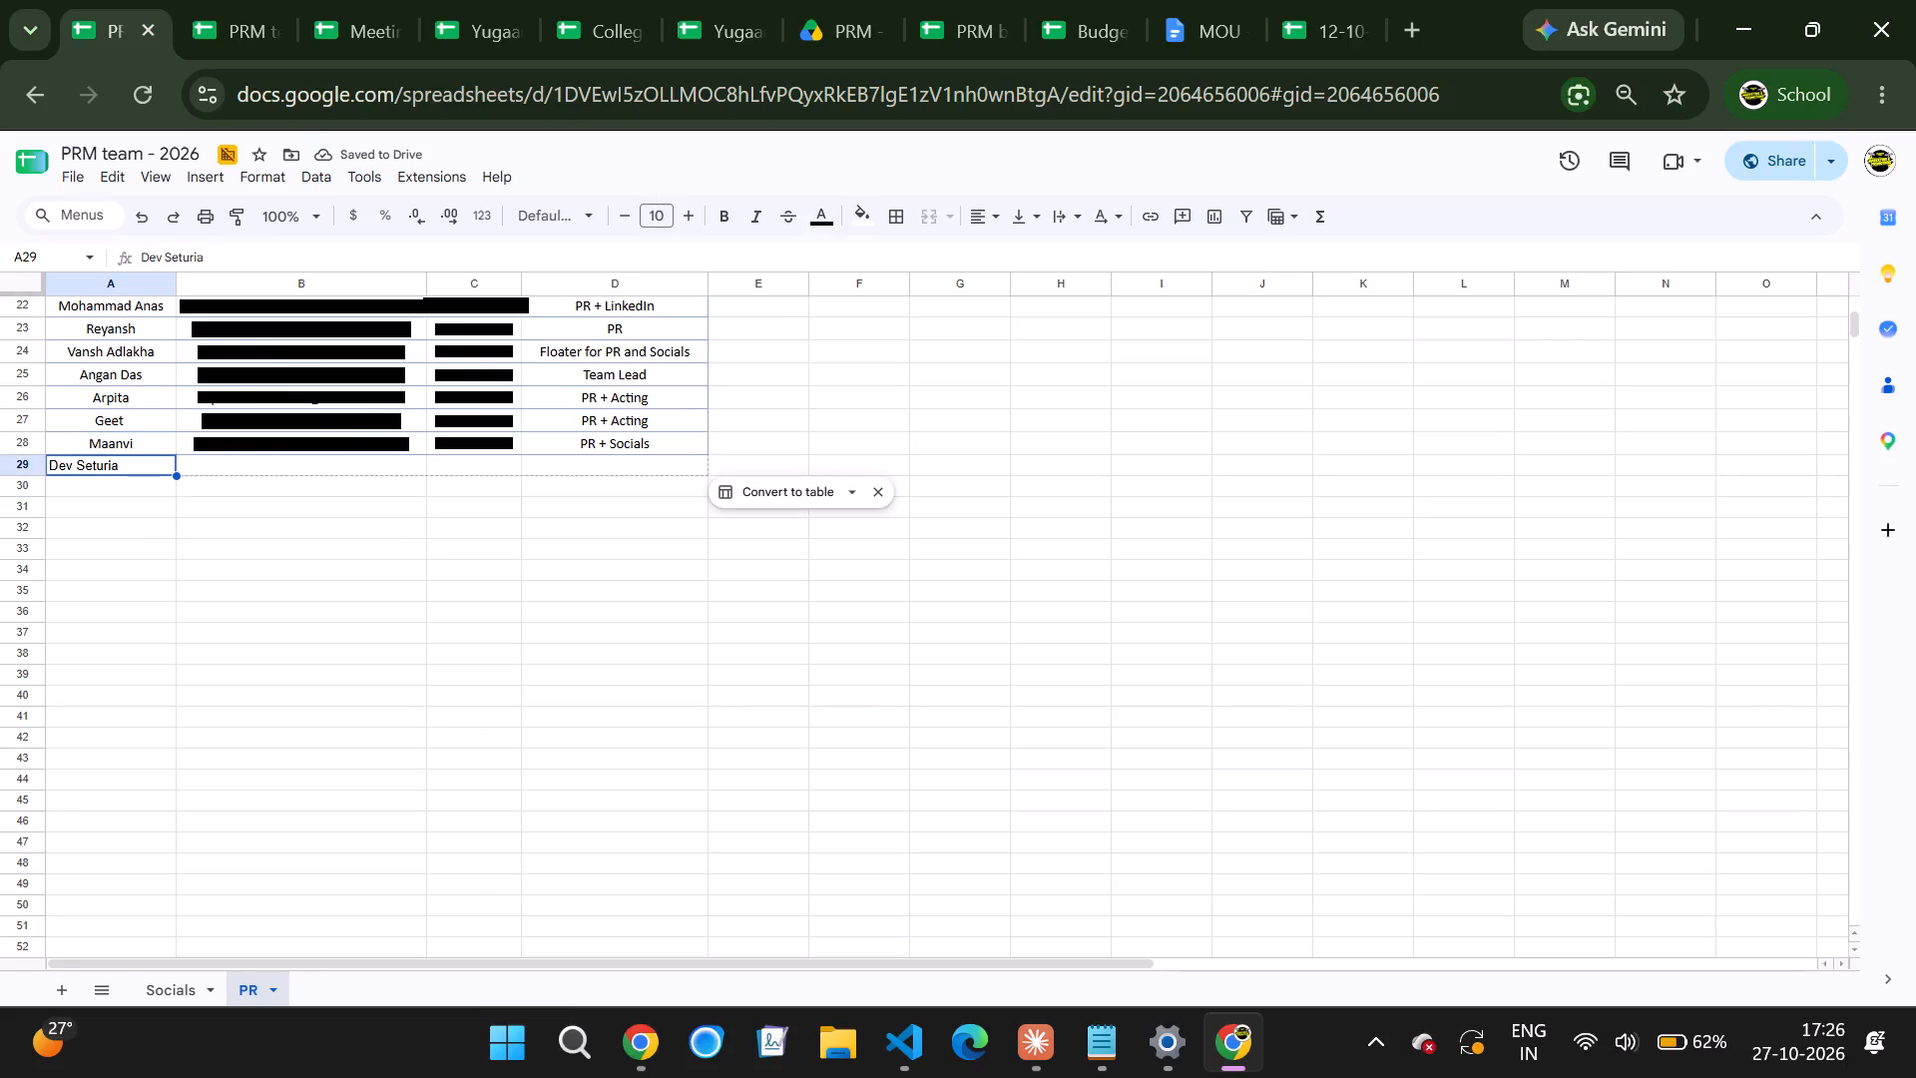
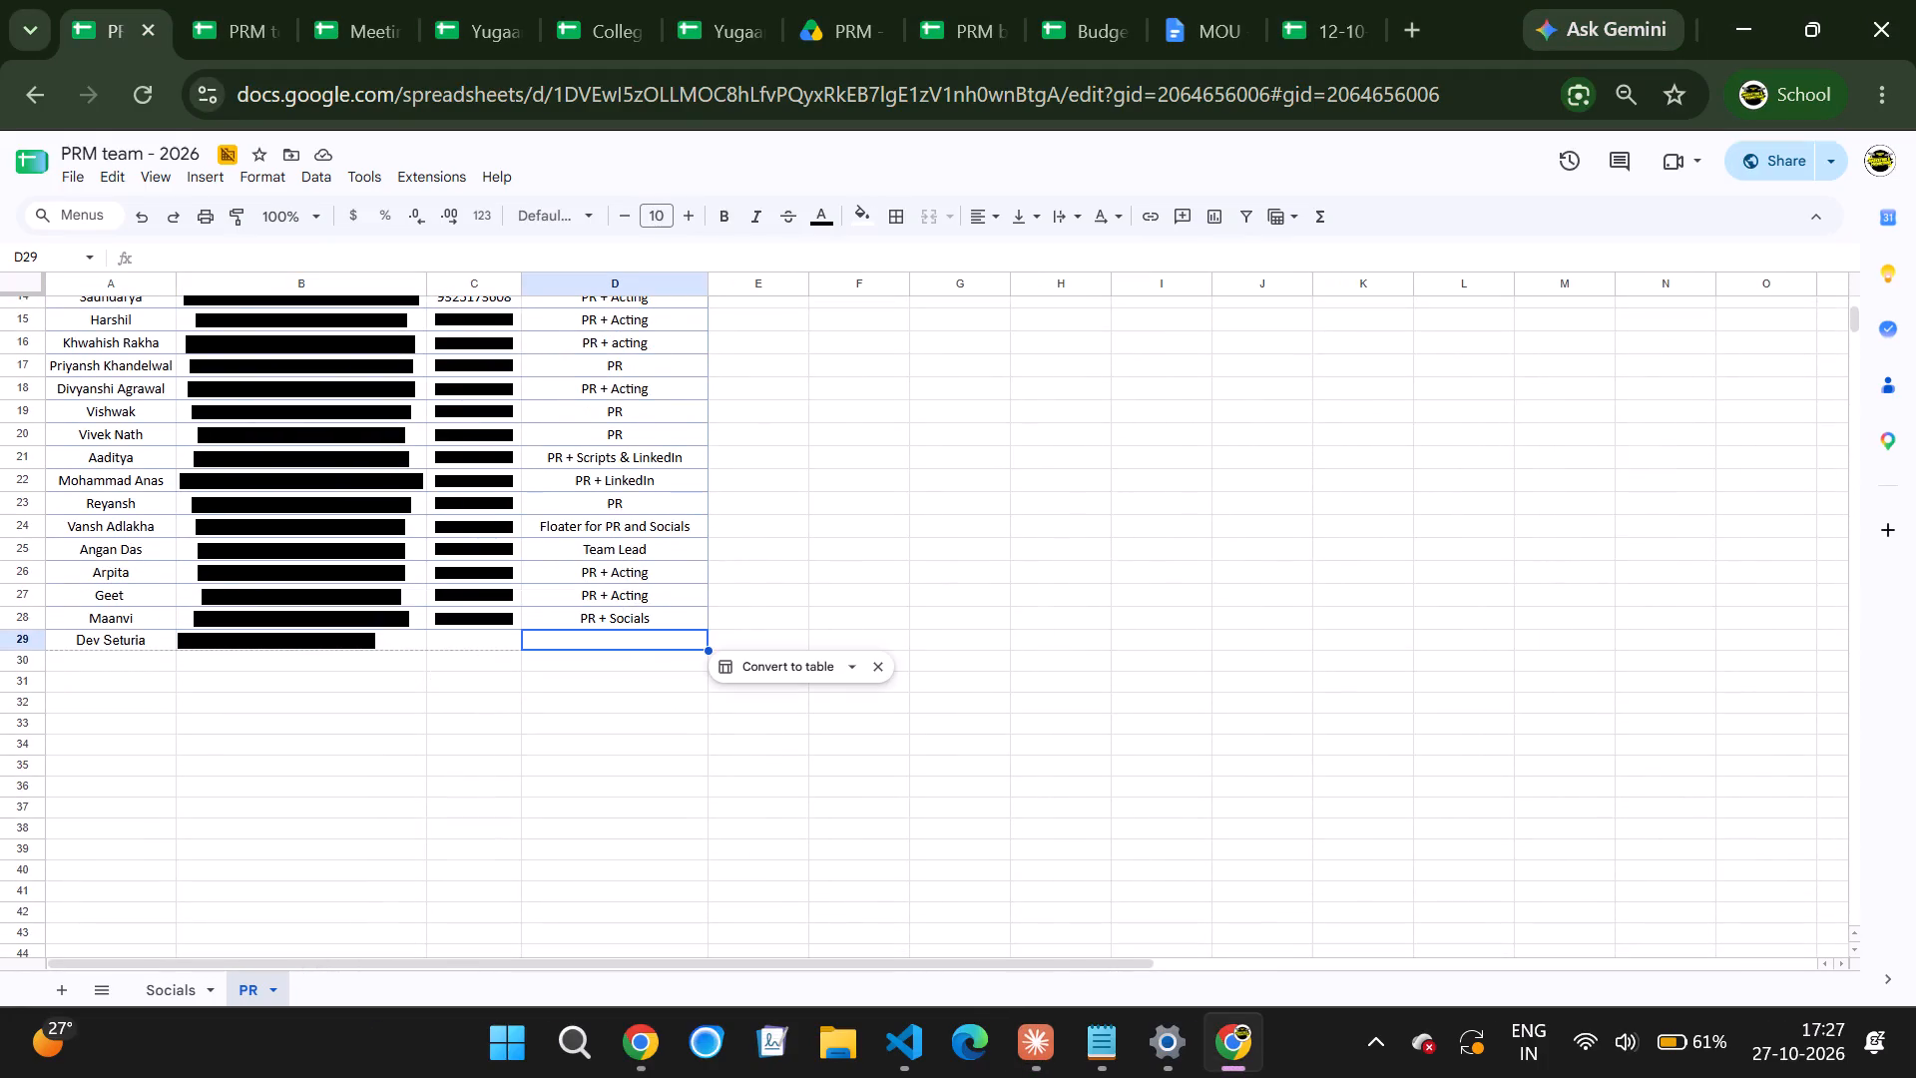
type("PR")
key("Return")
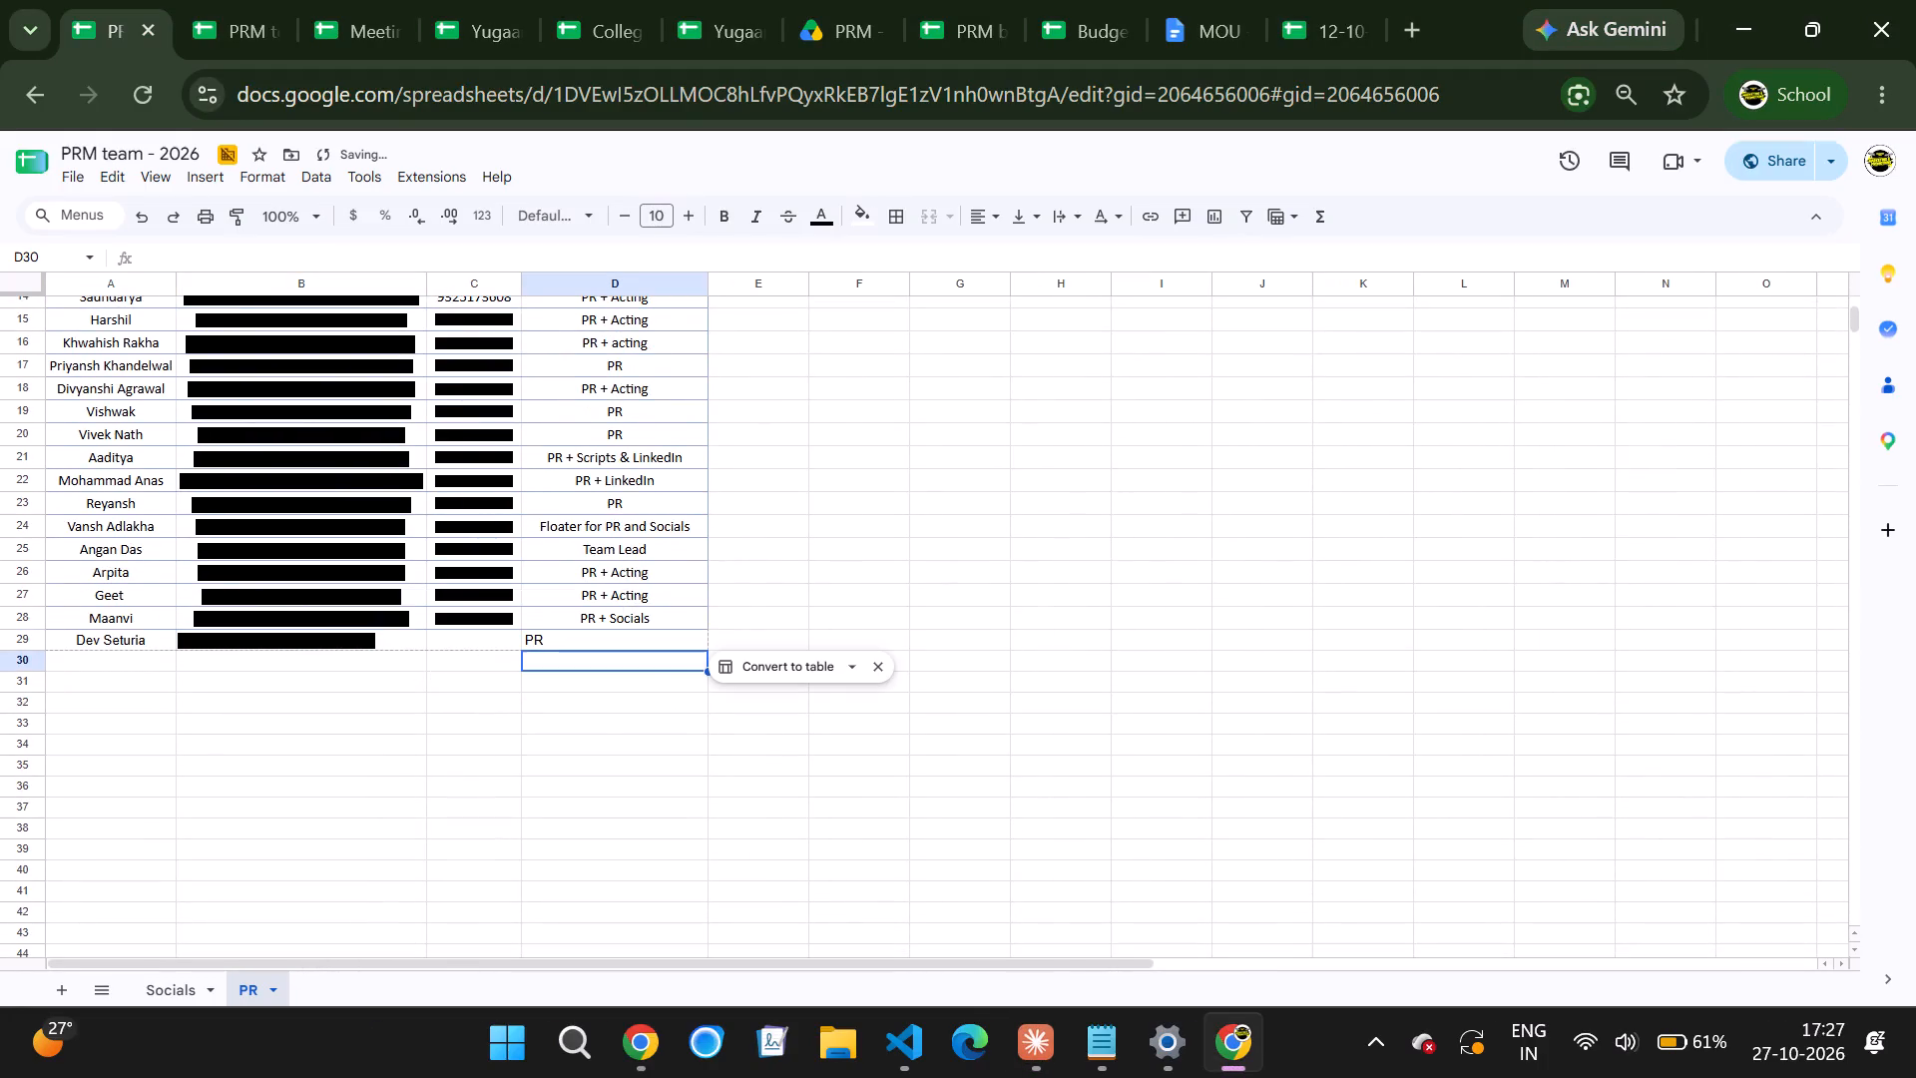
Centre-align the new member's role in cell D29 horizontally.
left_click(599, 639)
left_click(990, 217)
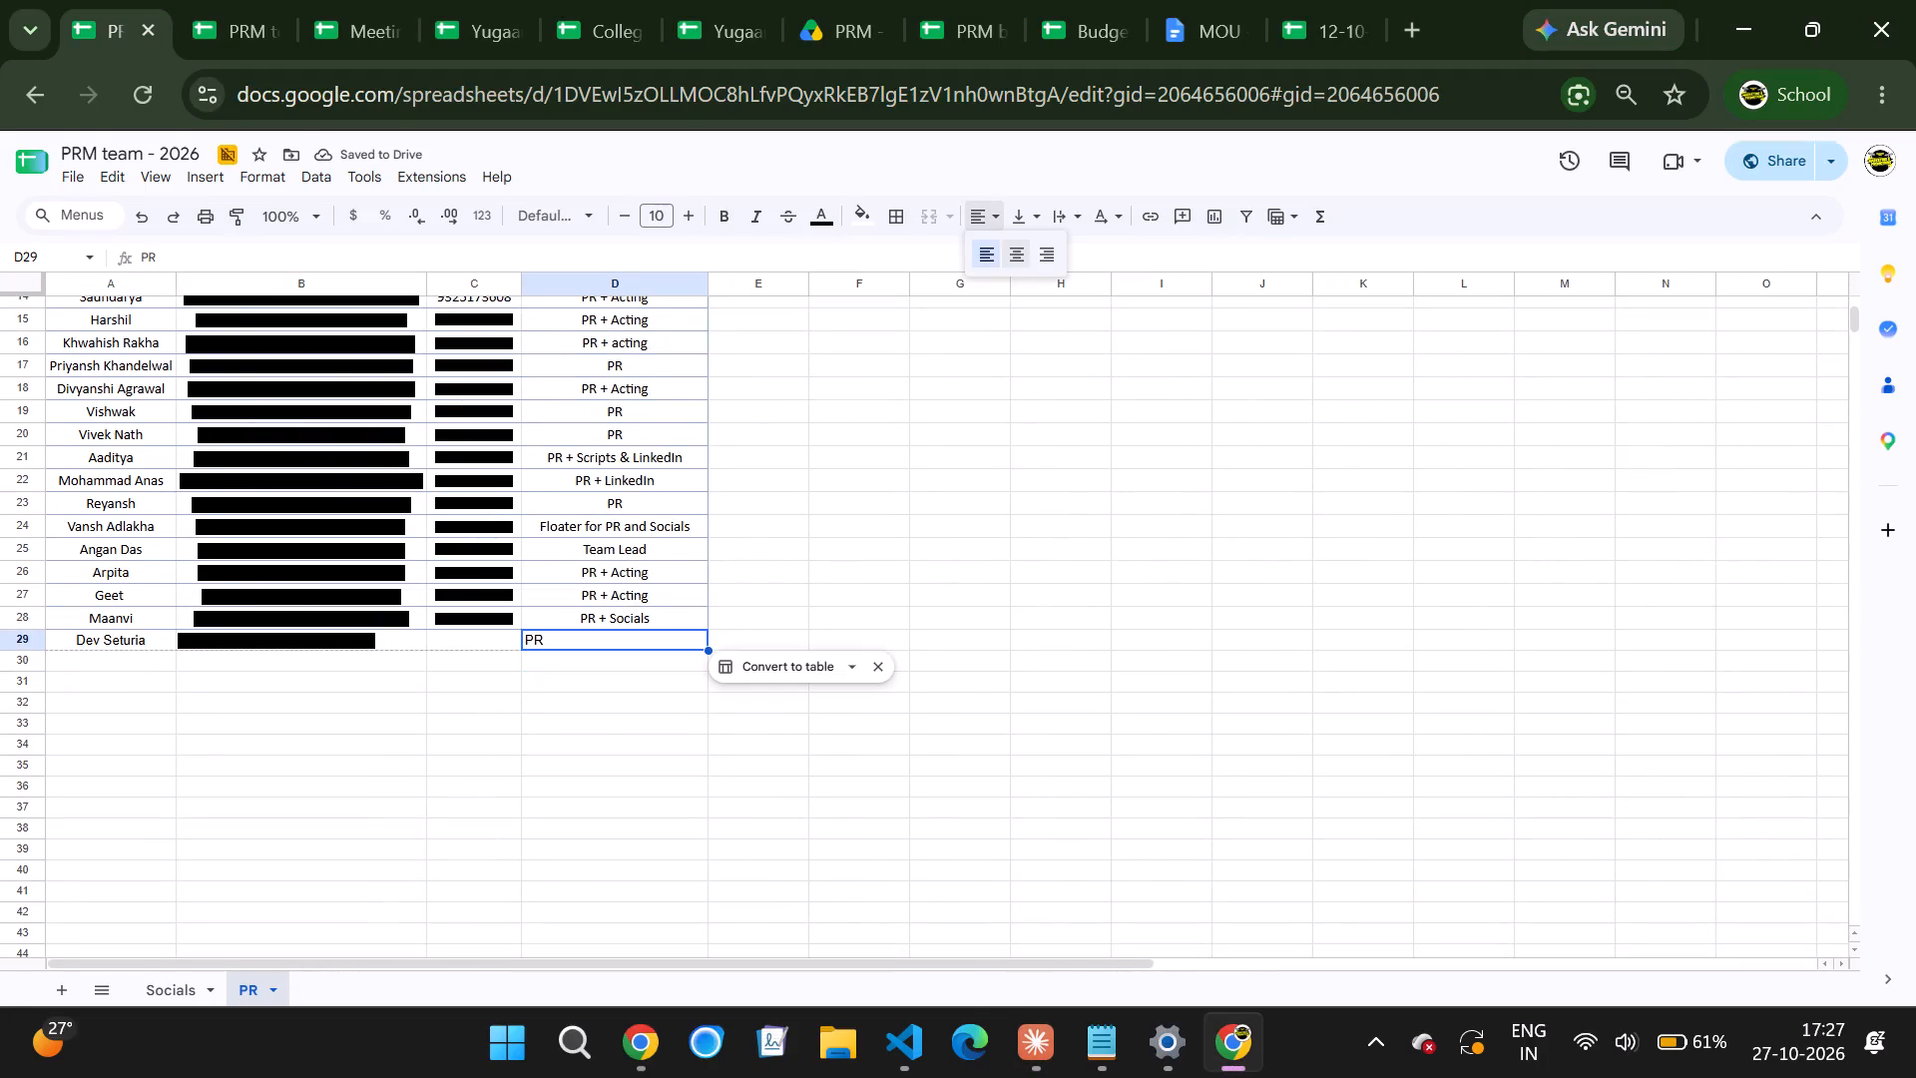
left_click(1018, 256)
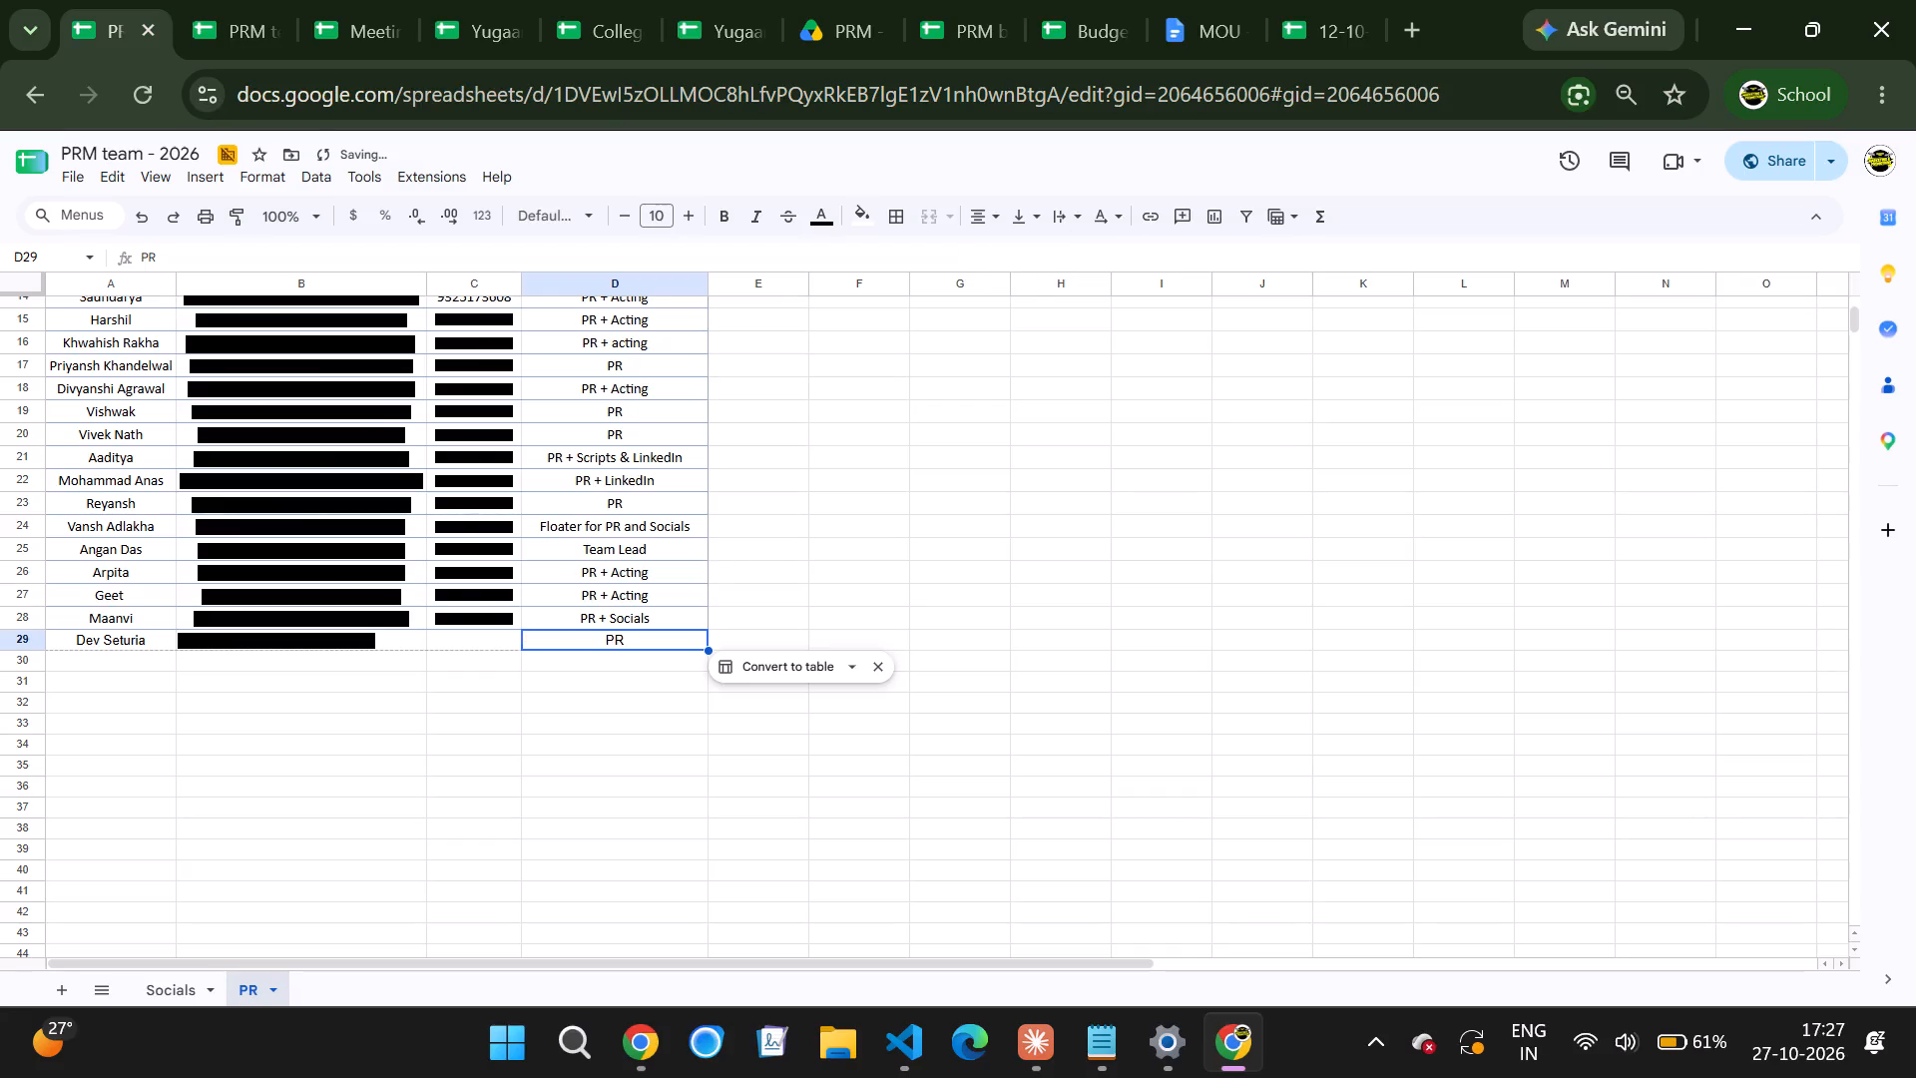
left_click(1243, 646)
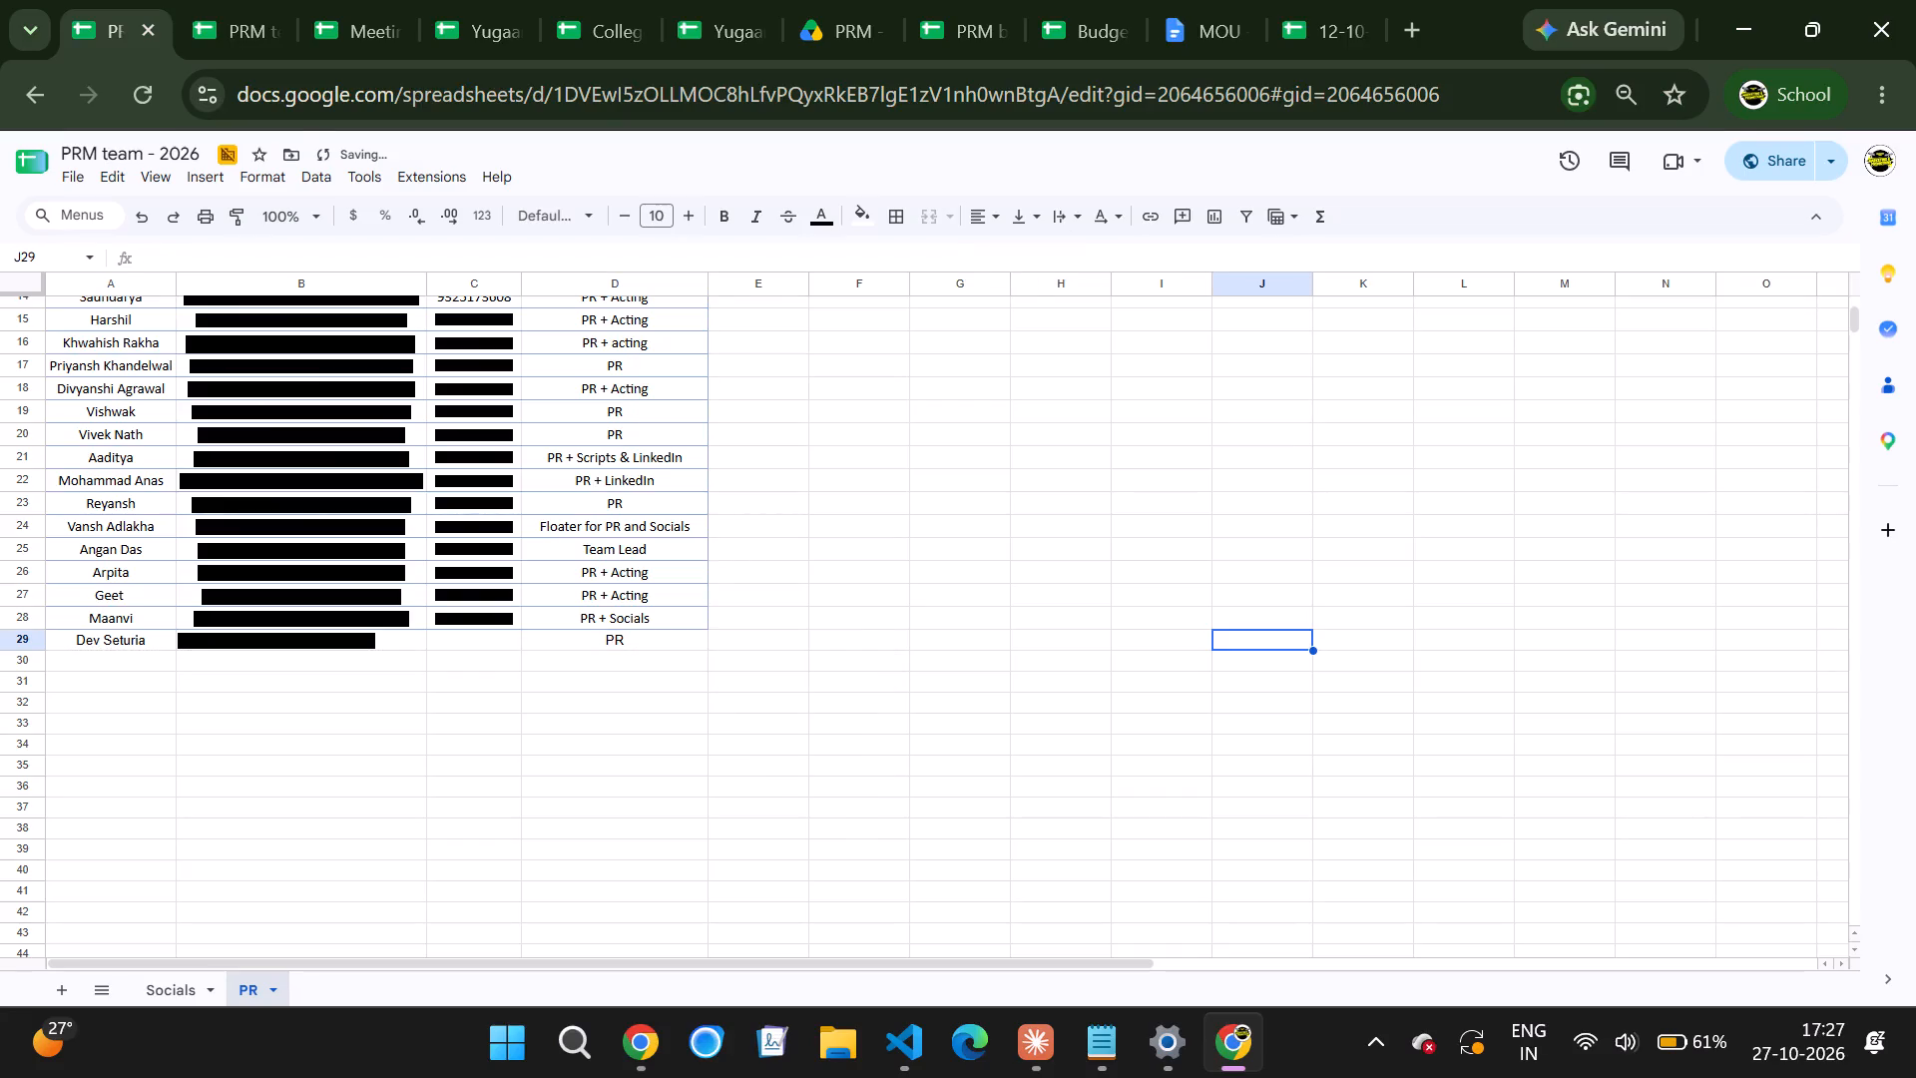
Centre-align the new member's email in cell B29 horizontally.
left_click(385, 637)
left_click(997, 205)
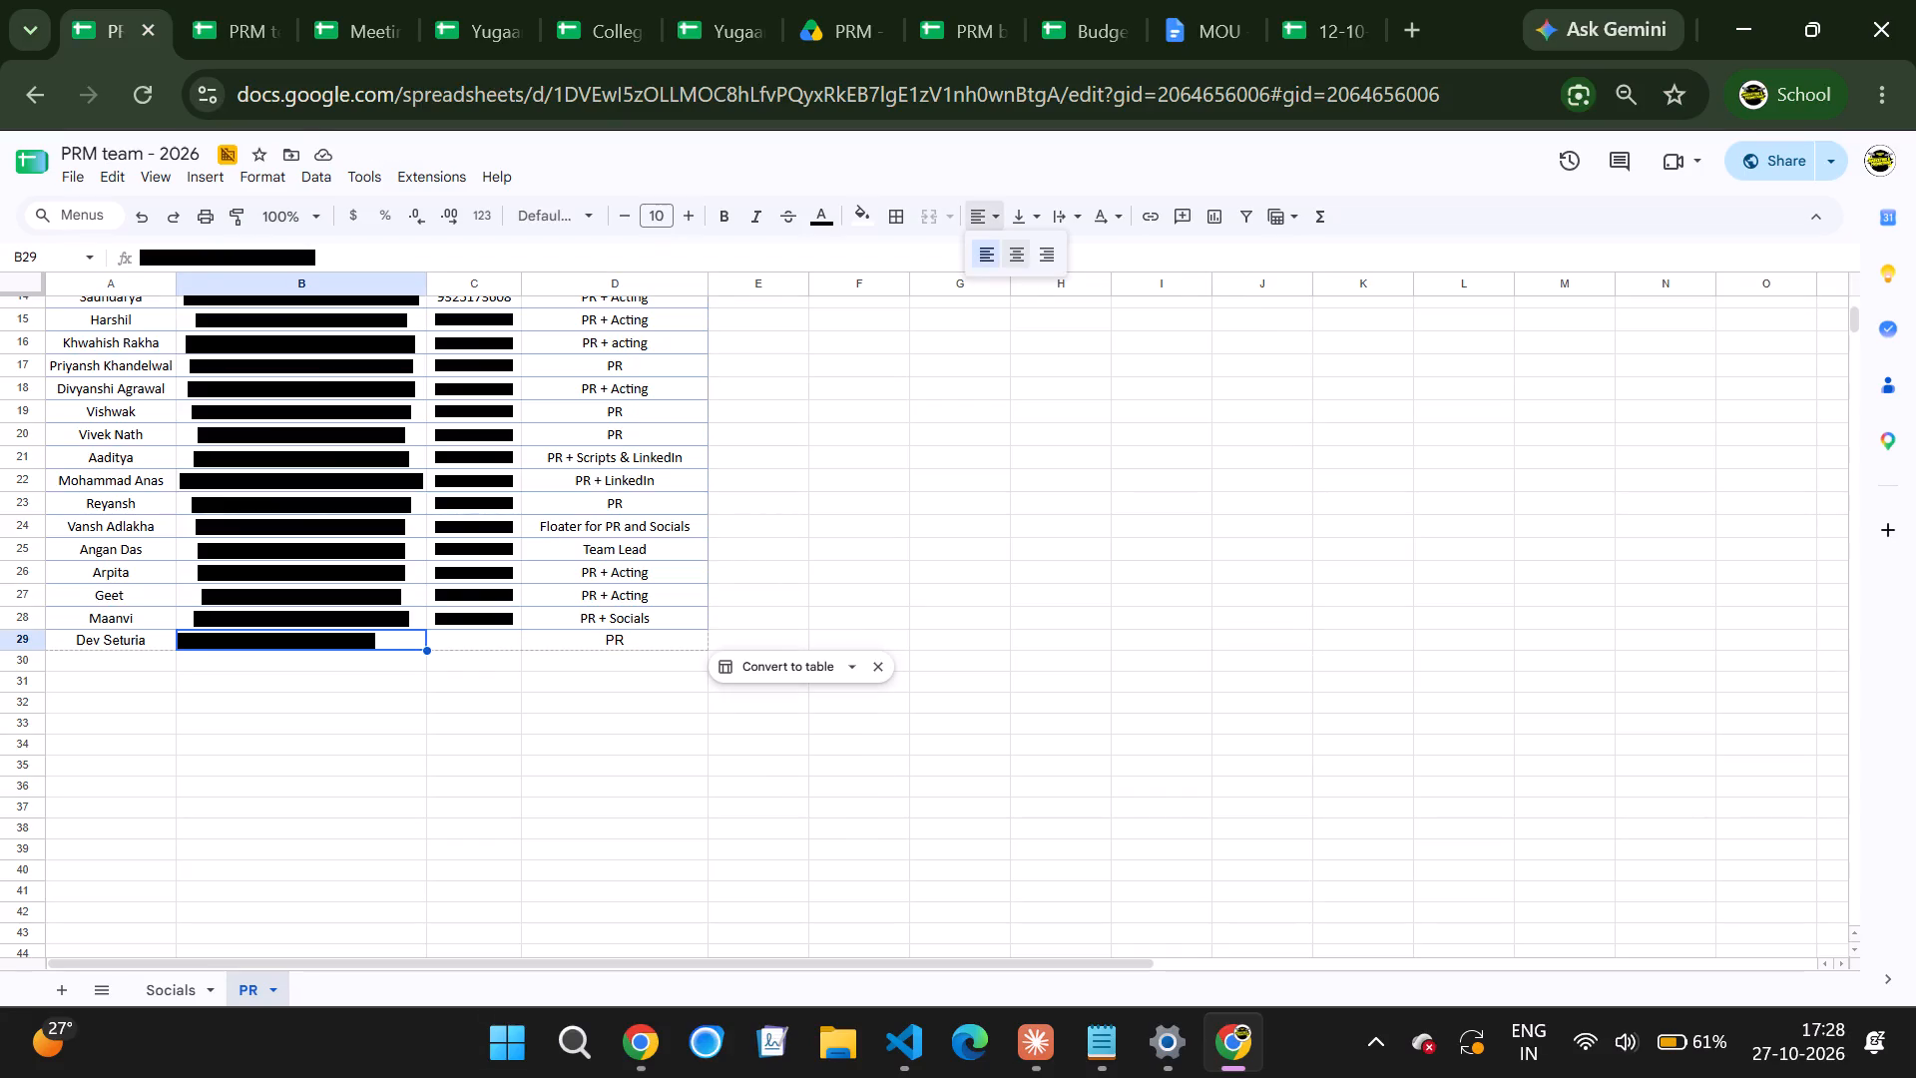
left_click(1015, 251)
left_click(1146, 469)
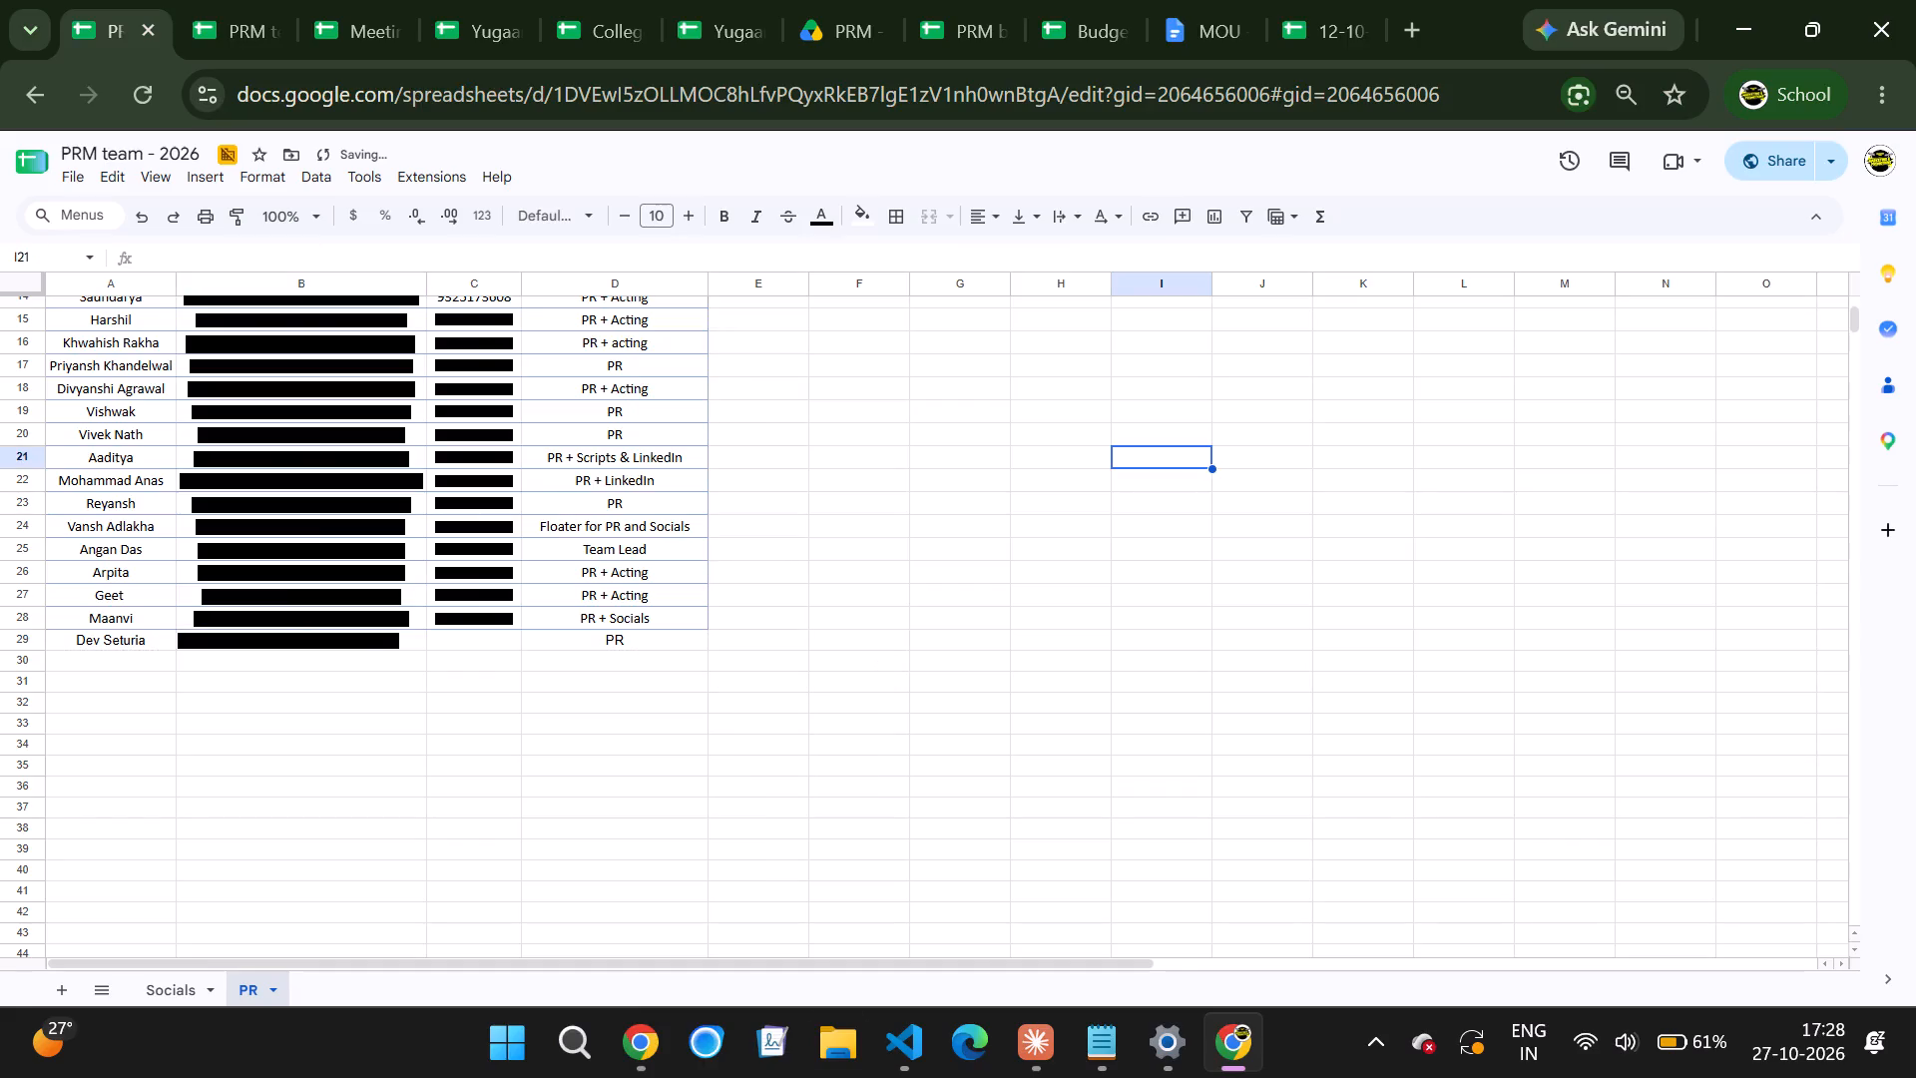